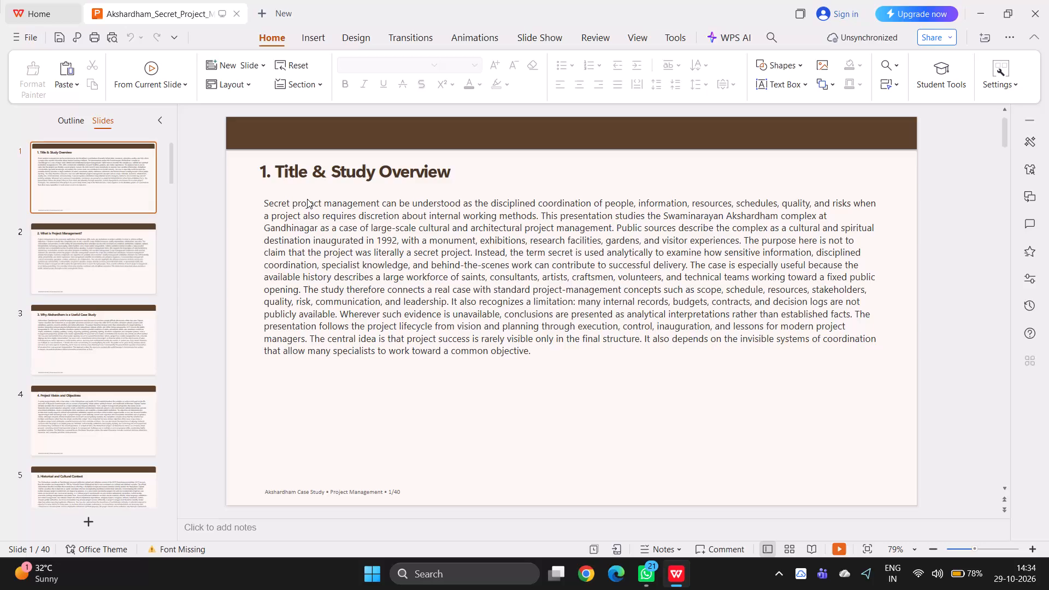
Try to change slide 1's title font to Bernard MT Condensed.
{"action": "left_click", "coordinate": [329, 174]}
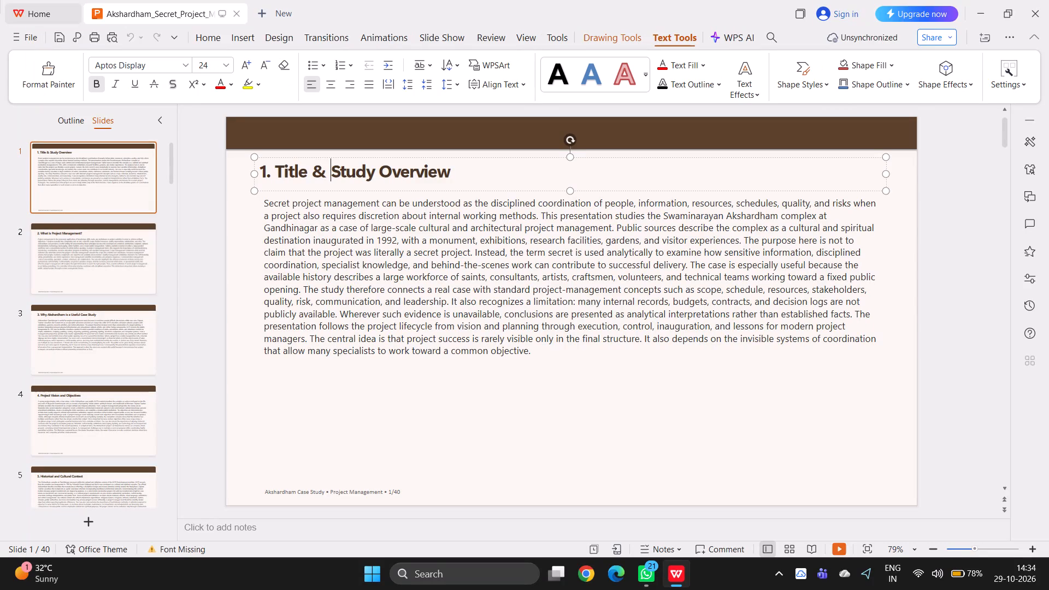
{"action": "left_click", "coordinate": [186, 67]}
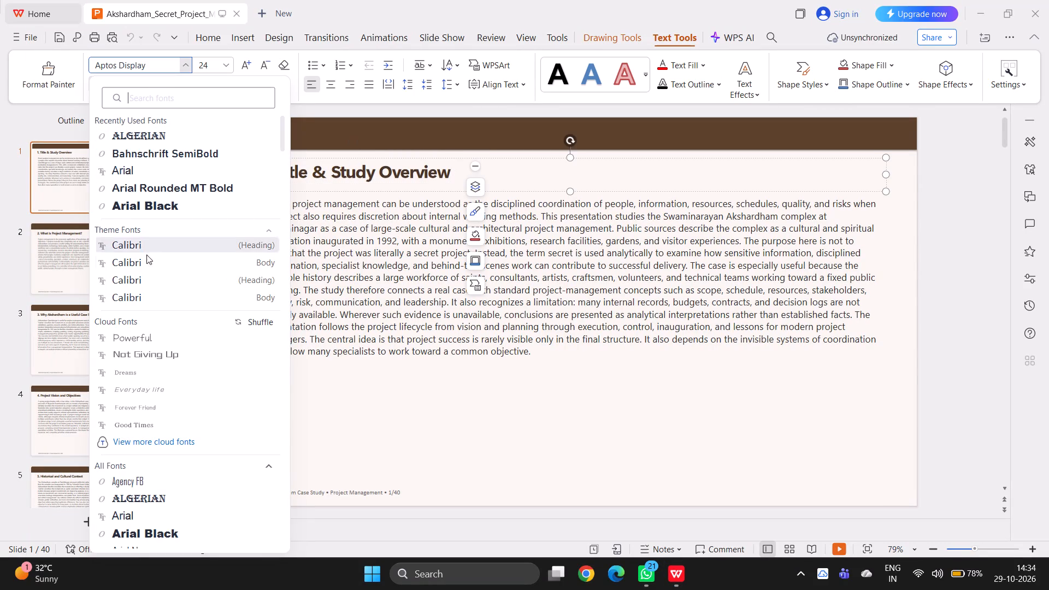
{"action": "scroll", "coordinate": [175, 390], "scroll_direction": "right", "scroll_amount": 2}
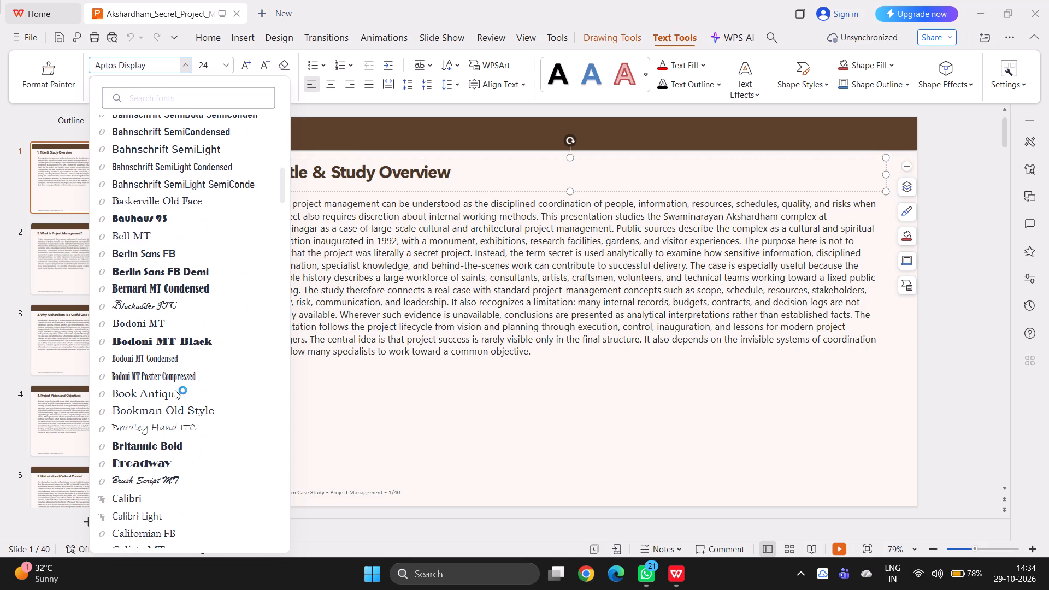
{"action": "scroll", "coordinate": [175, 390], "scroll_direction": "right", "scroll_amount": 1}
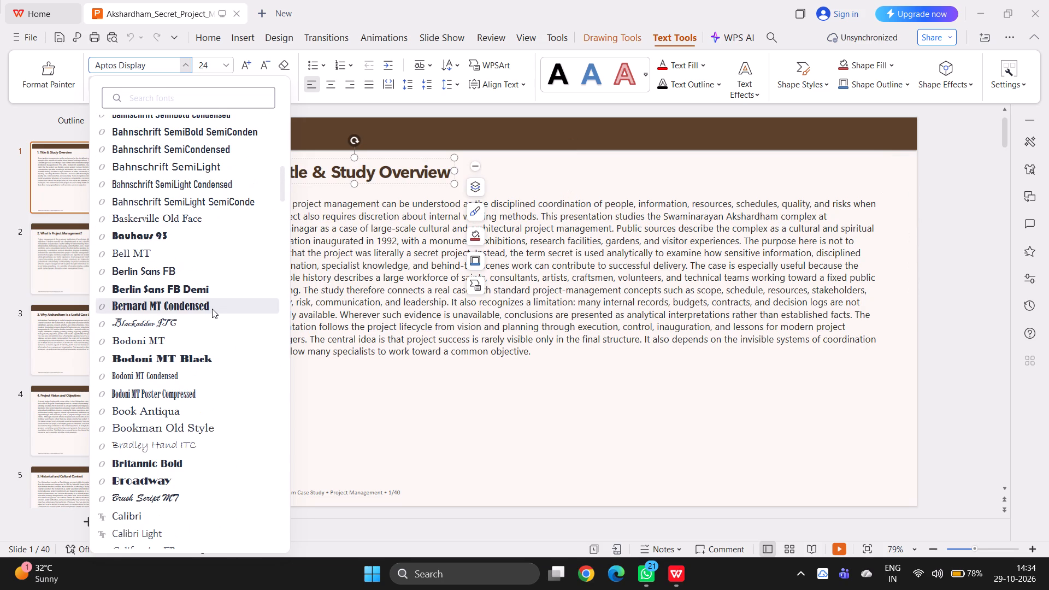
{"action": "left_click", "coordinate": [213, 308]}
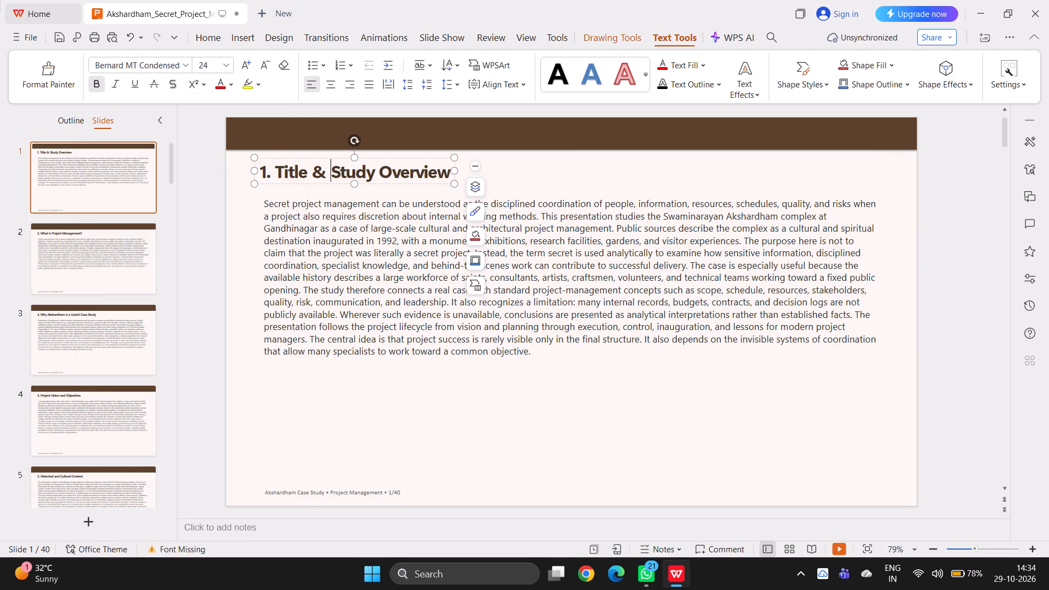
Format slide 1's whole title "1. Title & Study Overview" in Arial Rounded MT Bold at size 18.
{"action": "triple_click", "coordinate": [264, 174]}
{"action": "double_click", "coordinate": [264, 174]}
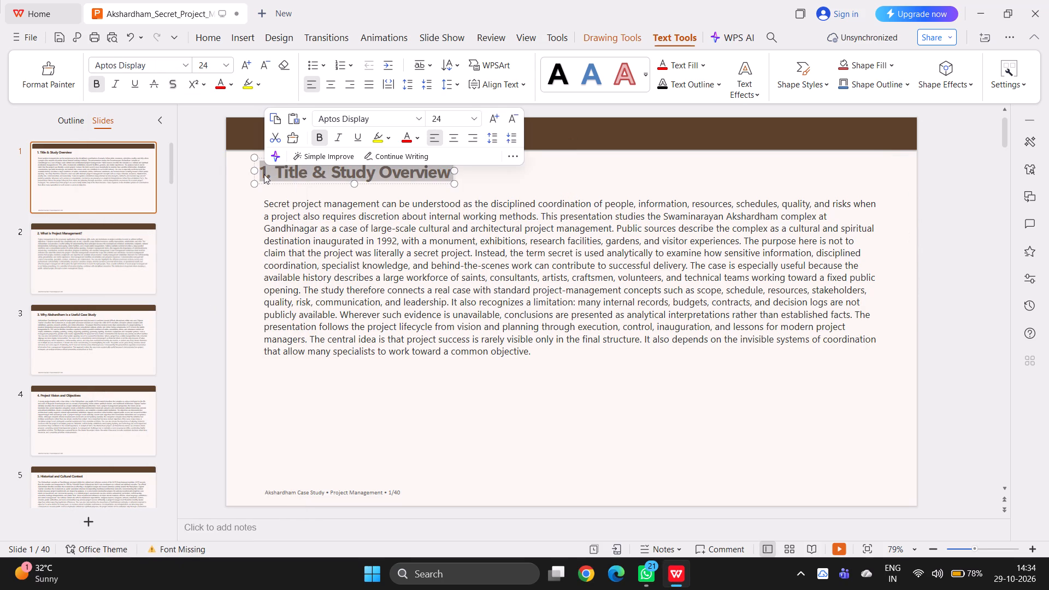
{"action": "left_click", "coordinate": [187, 62]}
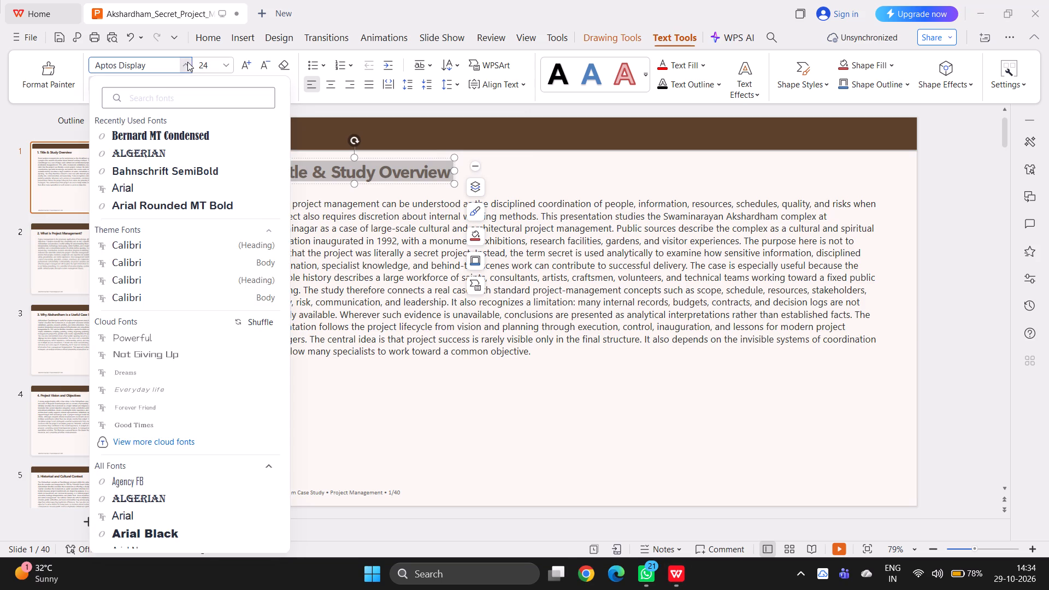
{"action": "scroll", "coordinate": [108, 507], "scroll_direction": "down", "scroll_amount": 3}
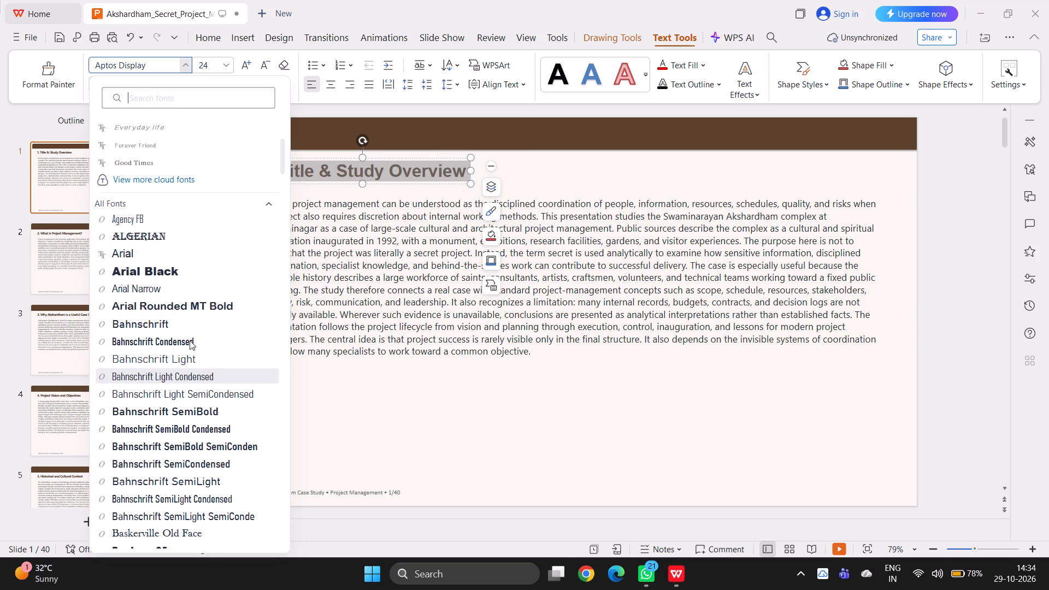
{"action": "left_click", "coordinate": [207, 311]}
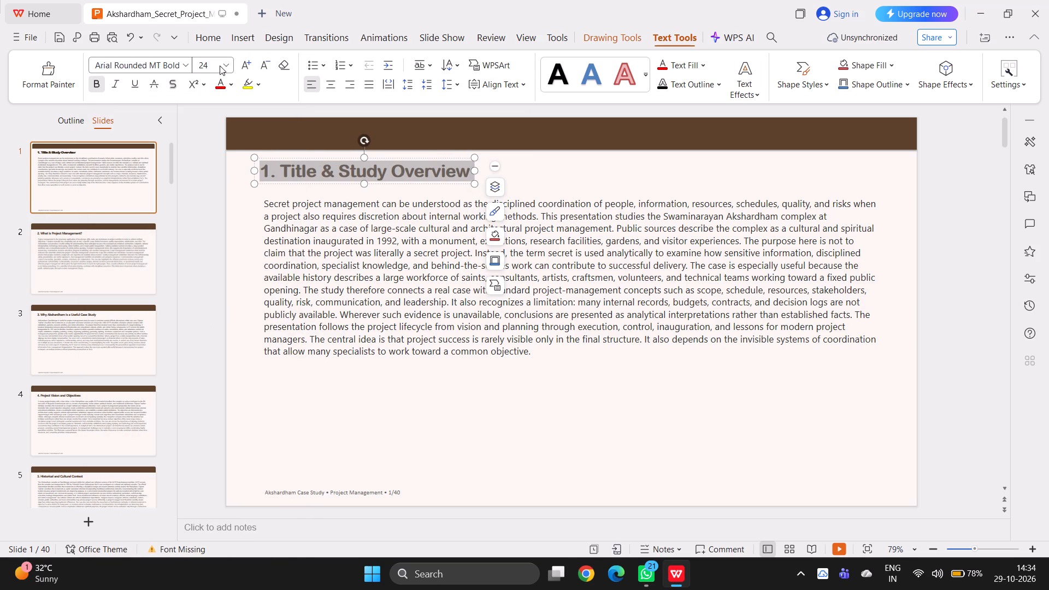
{"action": "left_click", "coordinate": [221, 66]}
{"action": "left_click", "coordinate": [214, 84]}
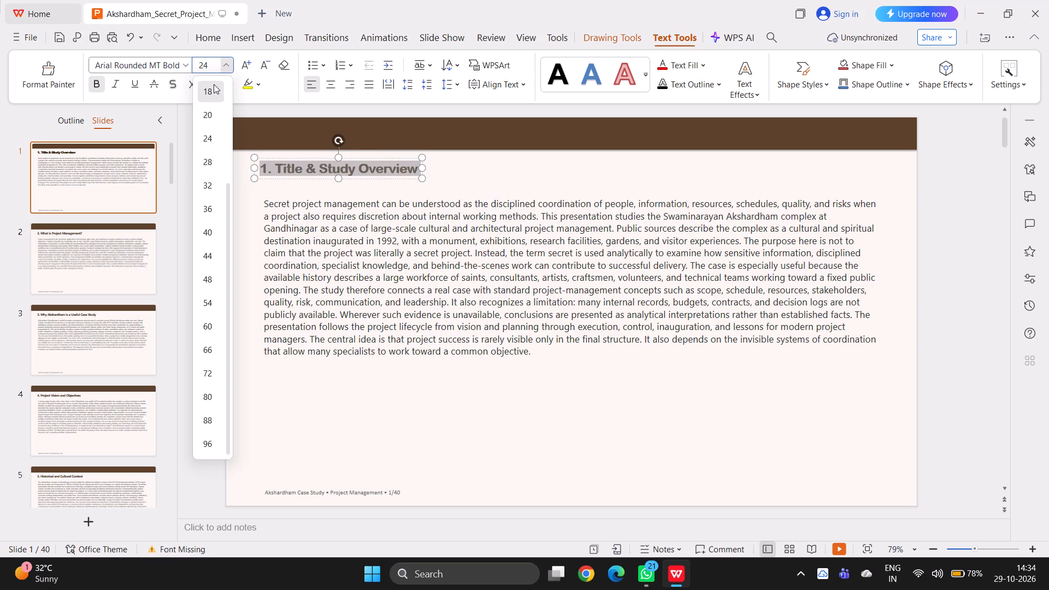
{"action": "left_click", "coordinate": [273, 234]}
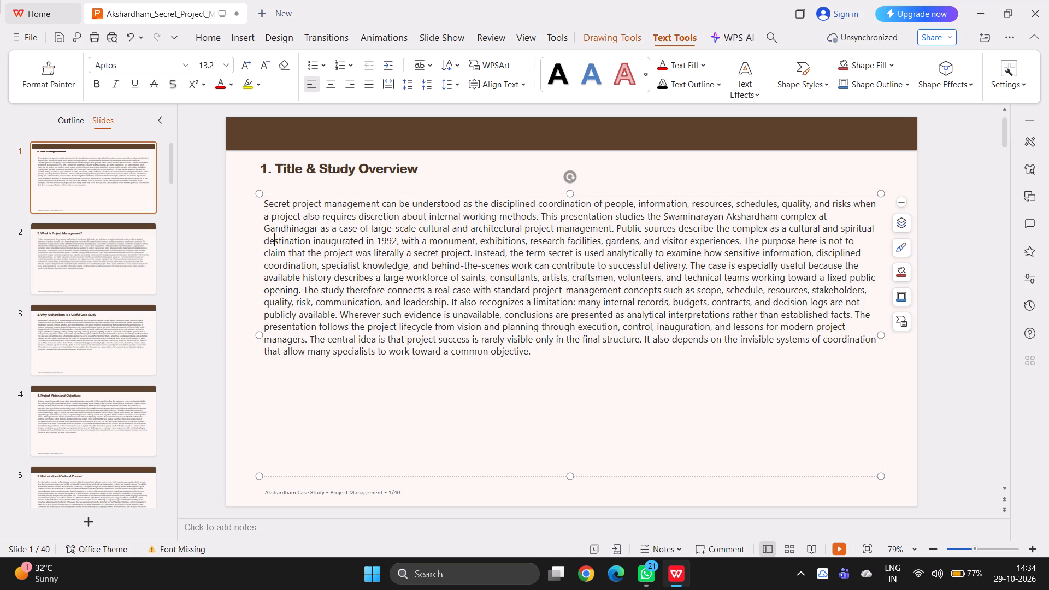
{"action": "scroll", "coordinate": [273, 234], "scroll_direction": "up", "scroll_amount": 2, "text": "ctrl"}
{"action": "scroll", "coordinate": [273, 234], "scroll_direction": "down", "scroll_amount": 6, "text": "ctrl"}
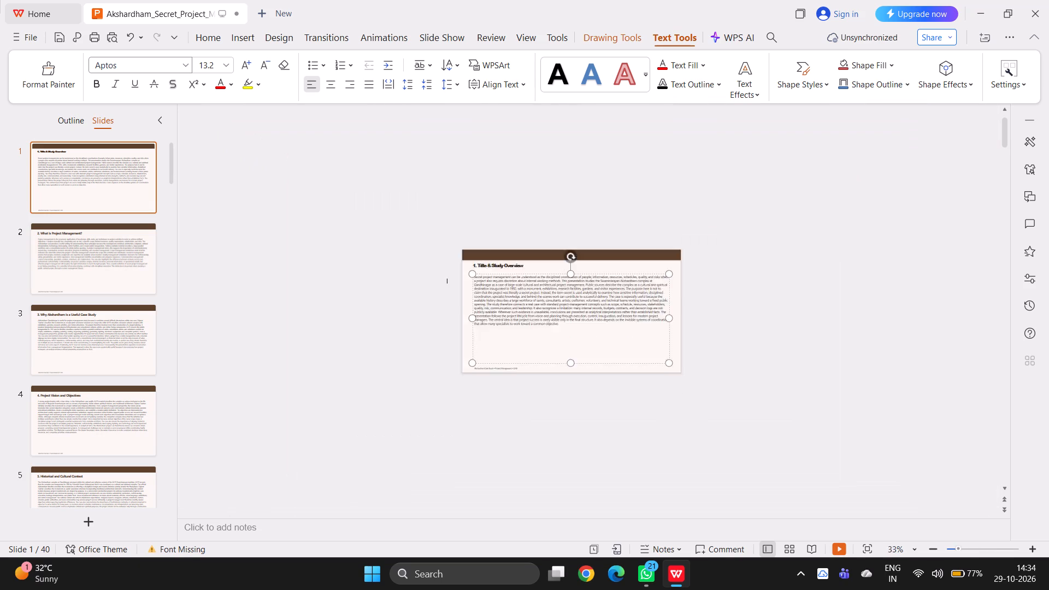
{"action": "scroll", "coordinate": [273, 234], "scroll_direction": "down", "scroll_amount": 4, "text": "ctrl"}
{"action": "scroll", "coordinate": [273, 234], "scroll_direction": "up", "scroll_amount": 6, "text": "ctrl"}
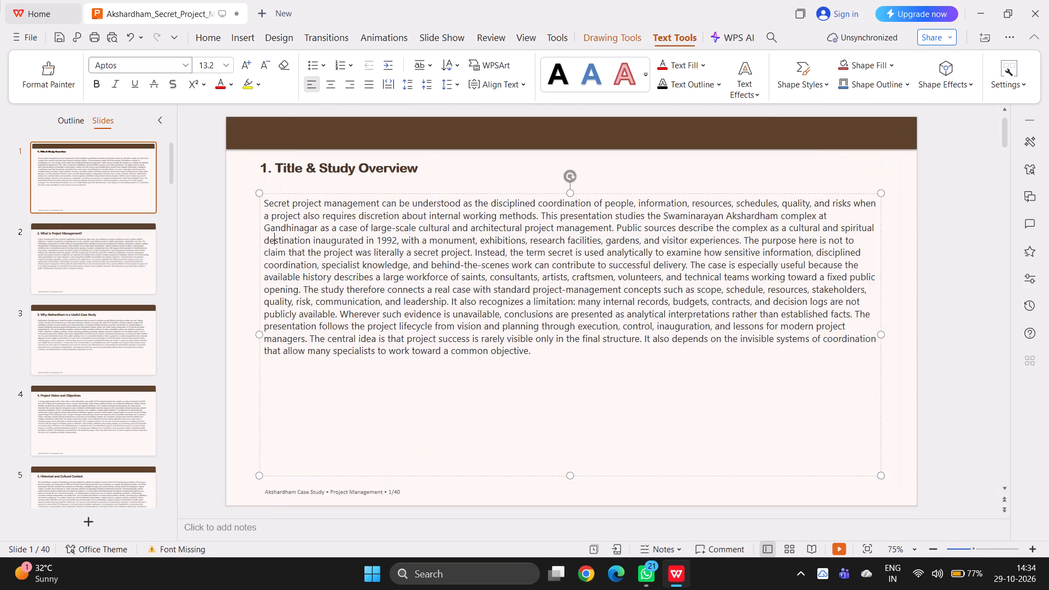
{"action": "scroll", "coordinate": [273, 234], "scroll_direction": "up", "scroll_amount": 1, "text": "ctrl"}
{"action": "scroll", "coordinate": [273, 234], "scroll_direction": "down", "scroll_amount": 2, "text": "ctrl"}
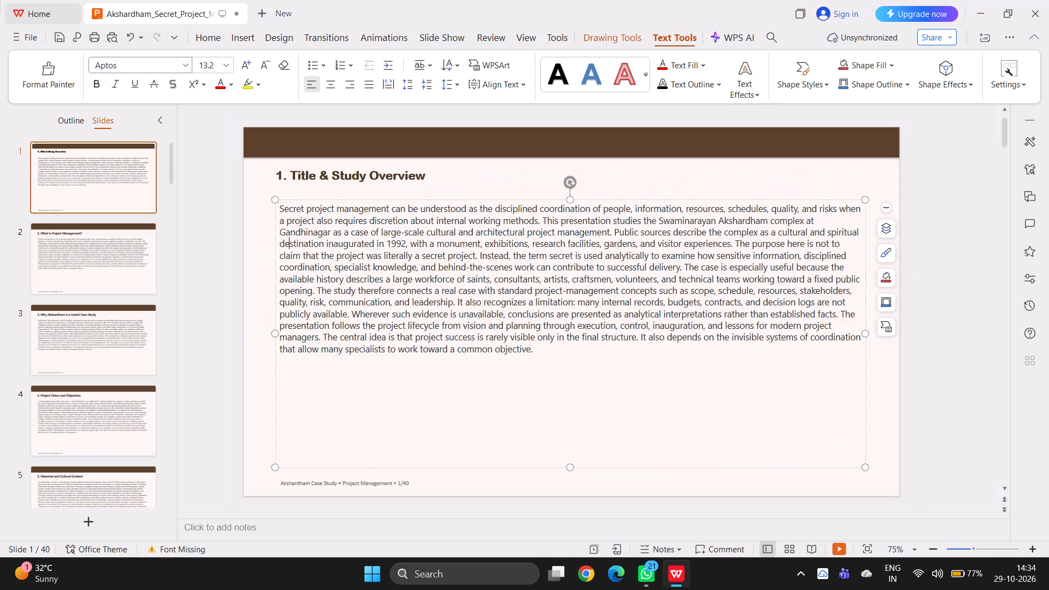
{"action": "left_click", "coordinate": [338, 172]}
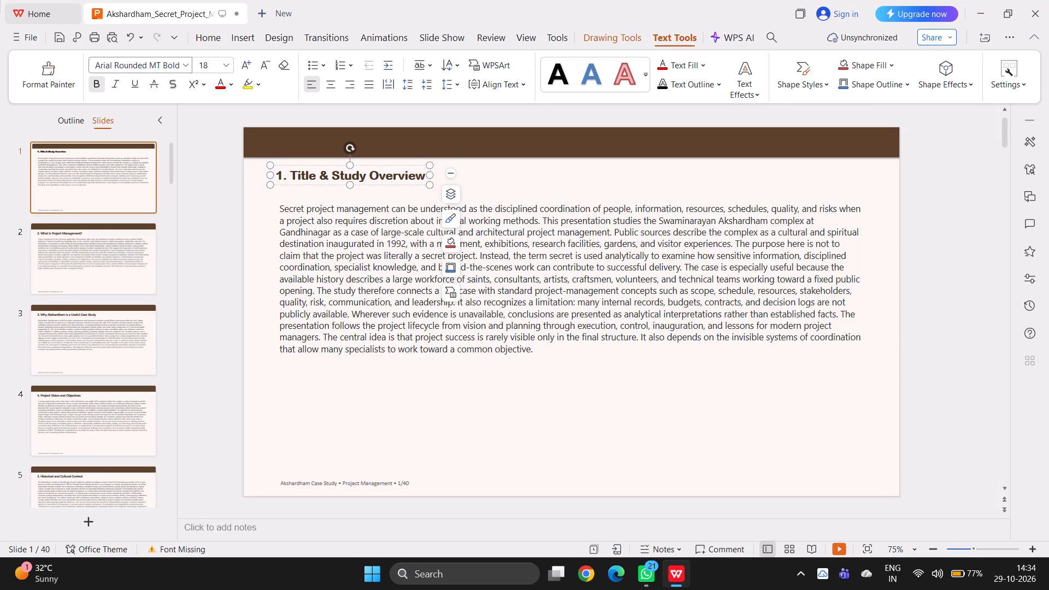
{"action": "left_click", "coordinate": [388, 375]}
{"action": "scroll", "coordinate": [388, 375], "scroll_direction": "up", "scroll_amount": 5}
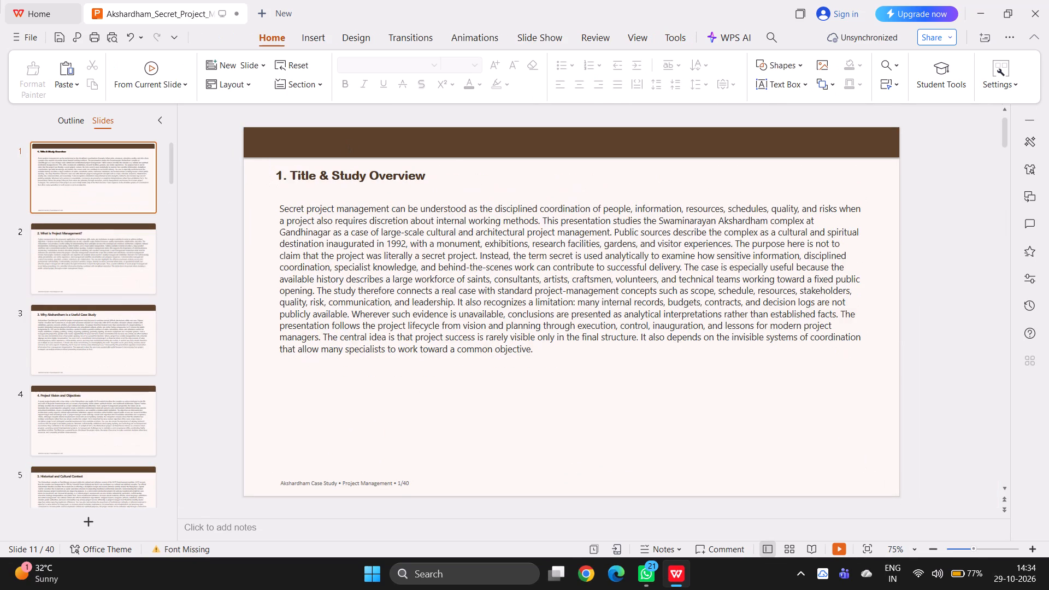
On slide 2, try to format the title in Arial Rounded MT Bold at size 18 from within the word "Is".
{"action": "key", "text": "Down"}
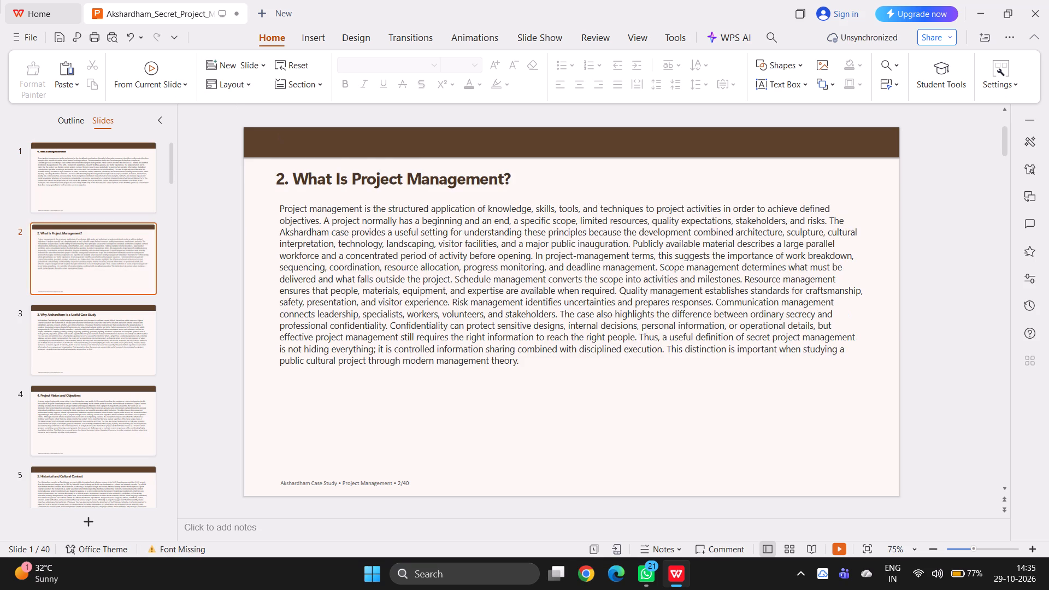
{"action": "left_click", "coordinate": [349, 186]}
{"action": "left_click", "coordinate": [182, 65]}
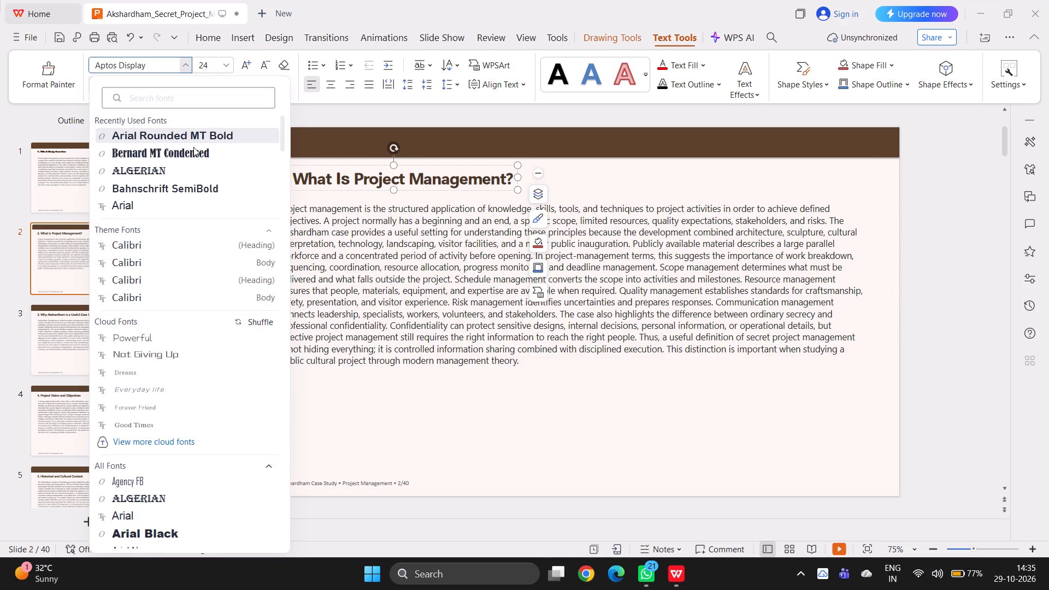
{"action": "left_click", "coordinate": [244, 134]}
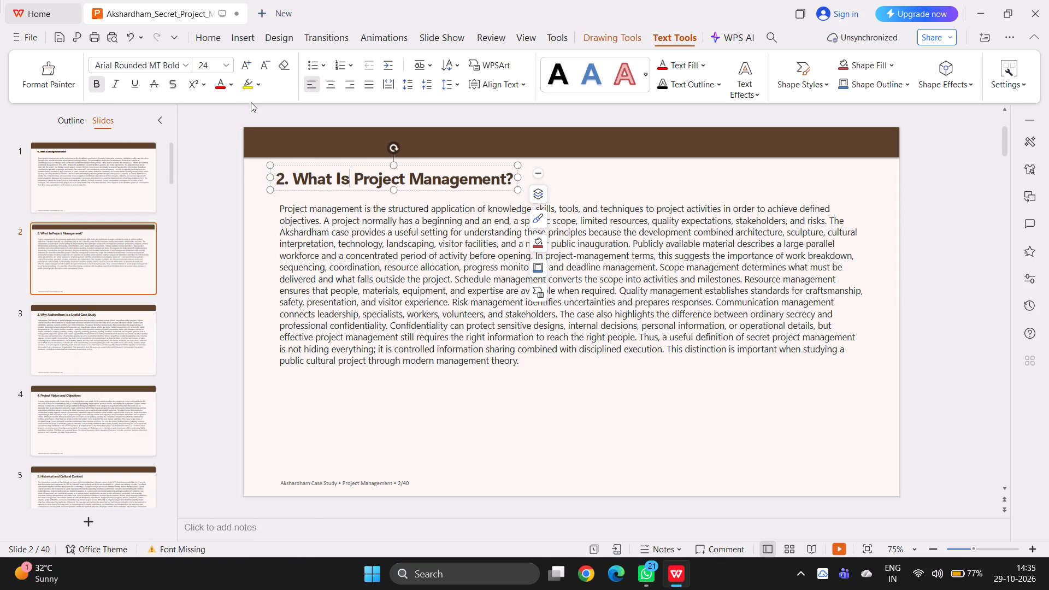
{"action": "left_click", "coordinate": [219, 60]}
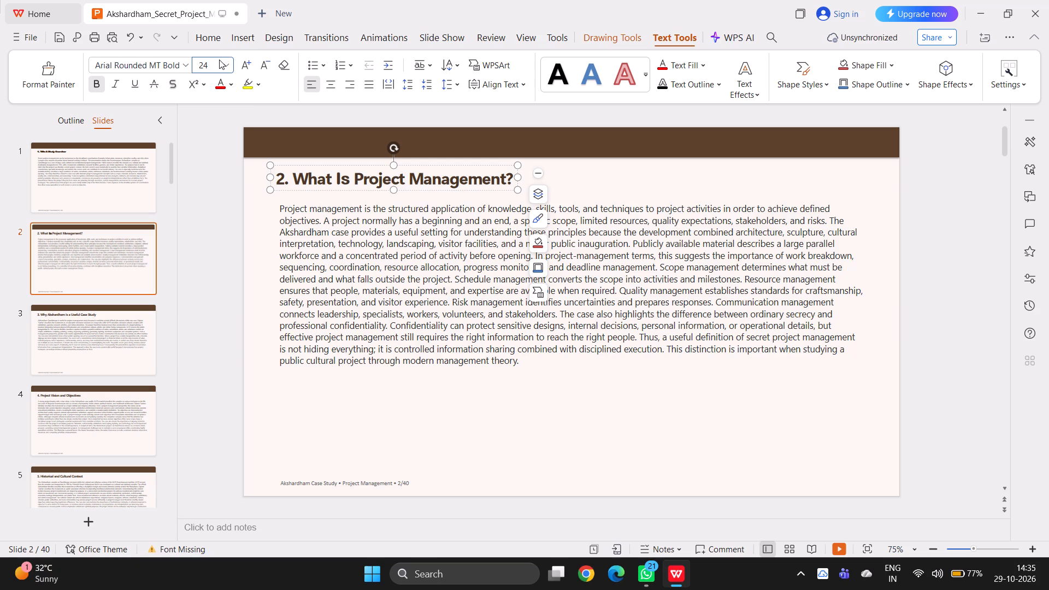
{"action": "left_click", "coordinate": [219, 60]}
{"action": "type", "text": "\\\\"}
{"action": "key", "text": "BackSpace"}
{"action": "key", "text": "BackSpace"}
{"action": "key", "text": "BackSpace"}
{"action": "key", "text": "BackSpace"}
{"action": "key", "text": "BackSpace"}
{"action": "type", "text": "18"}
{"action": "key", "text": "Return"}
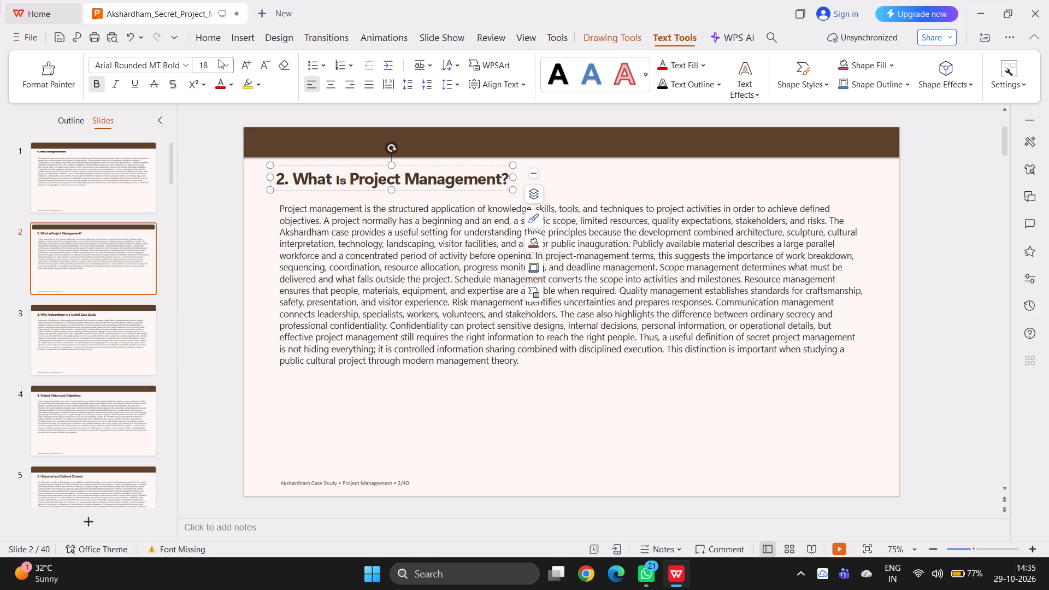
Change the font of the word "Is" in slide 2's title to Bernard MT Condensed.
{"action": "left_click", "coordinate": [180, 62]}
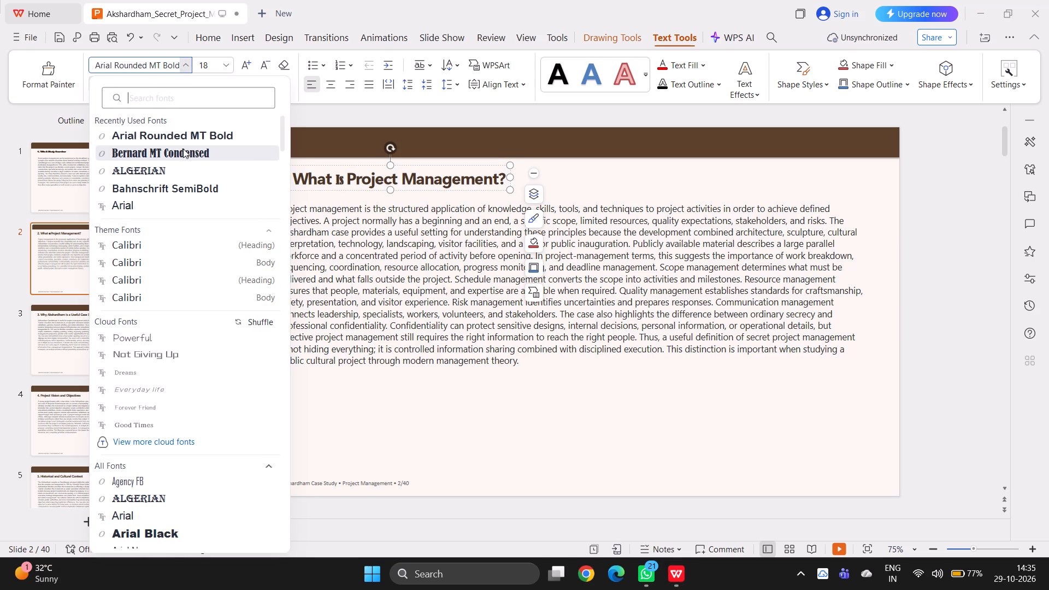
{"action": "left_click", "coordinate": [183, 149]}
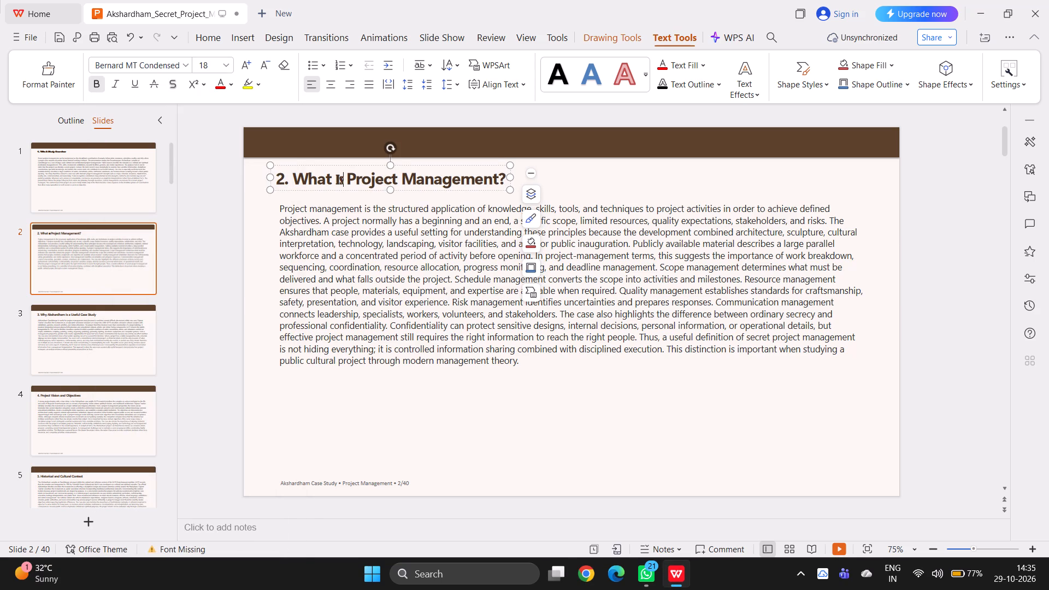
Format slide 2's whole title "2. What Is Project Management?" in Arial Rounded MT Bold at size 18, like slide 1's title.
{"action": "triple_click", "coordinate": [278, 178]}
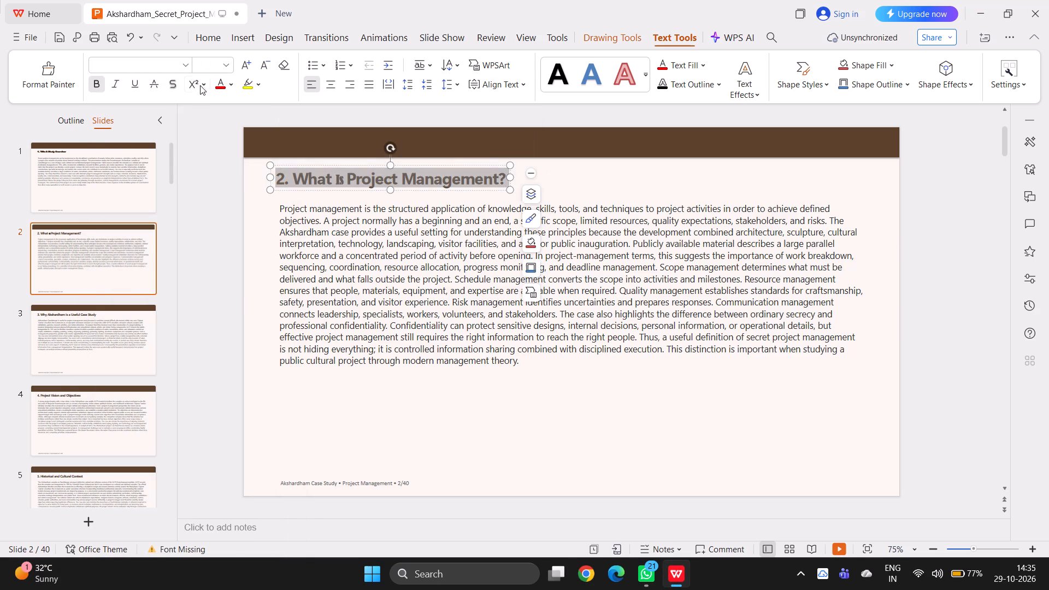
{"action": "left_click", "coordinate": [186, 59]}
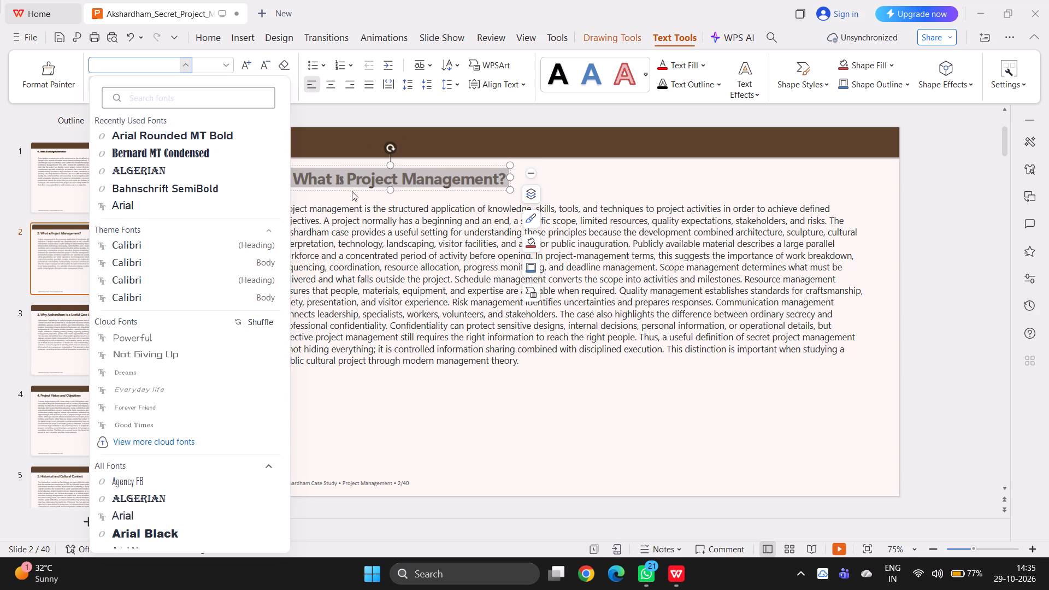
{"action": "left_click", "coordinate": [270, 137]}
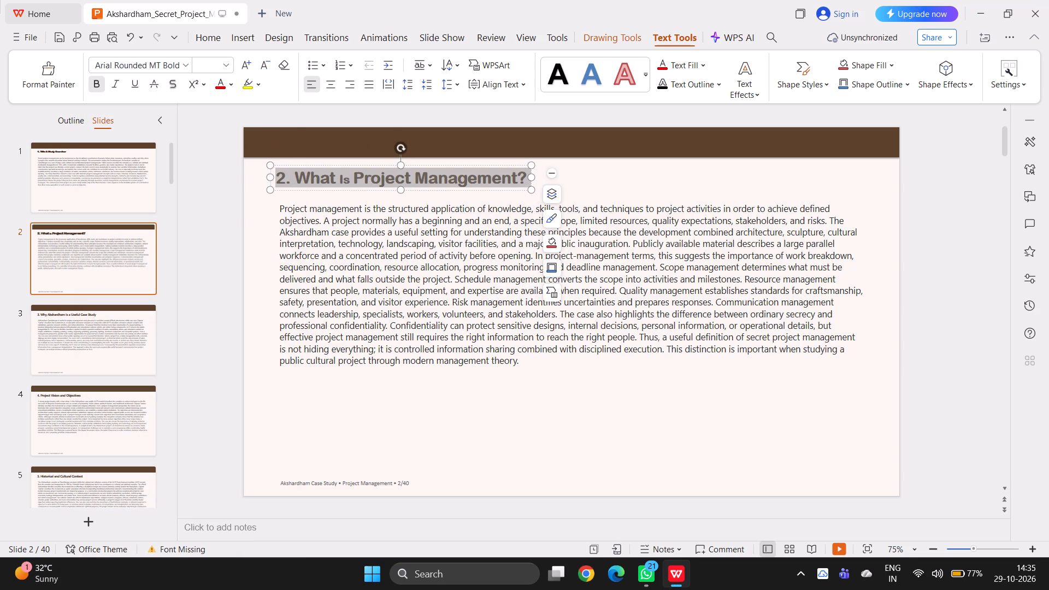
{"action": "key", "text": "Up"}
{"action": "key", "text": "Up"}
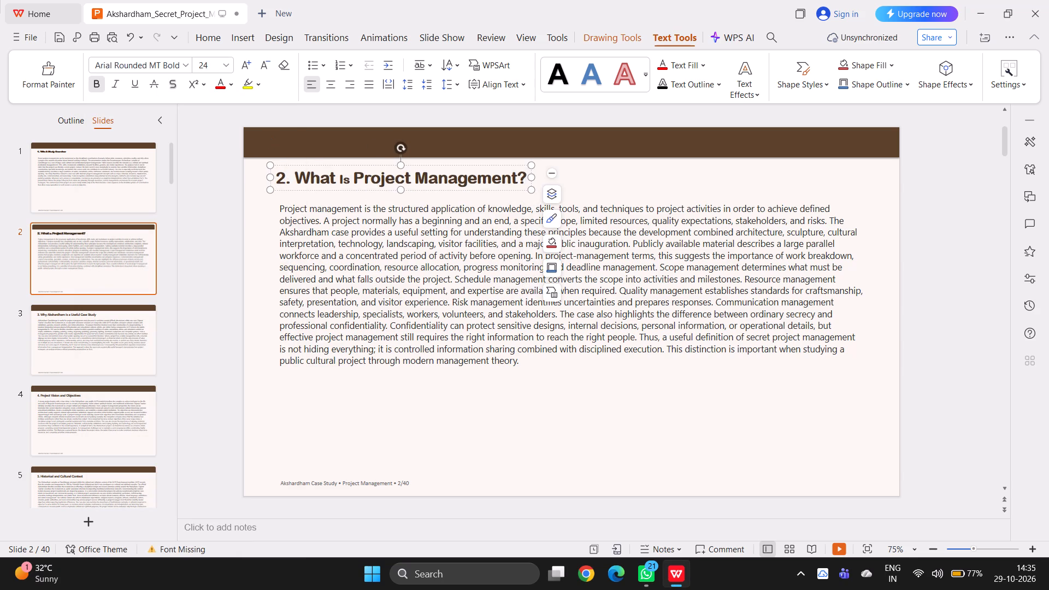
{"action": "left_click", "coordinate": [270, 381]}
{"action": "key", "text": "Up"}
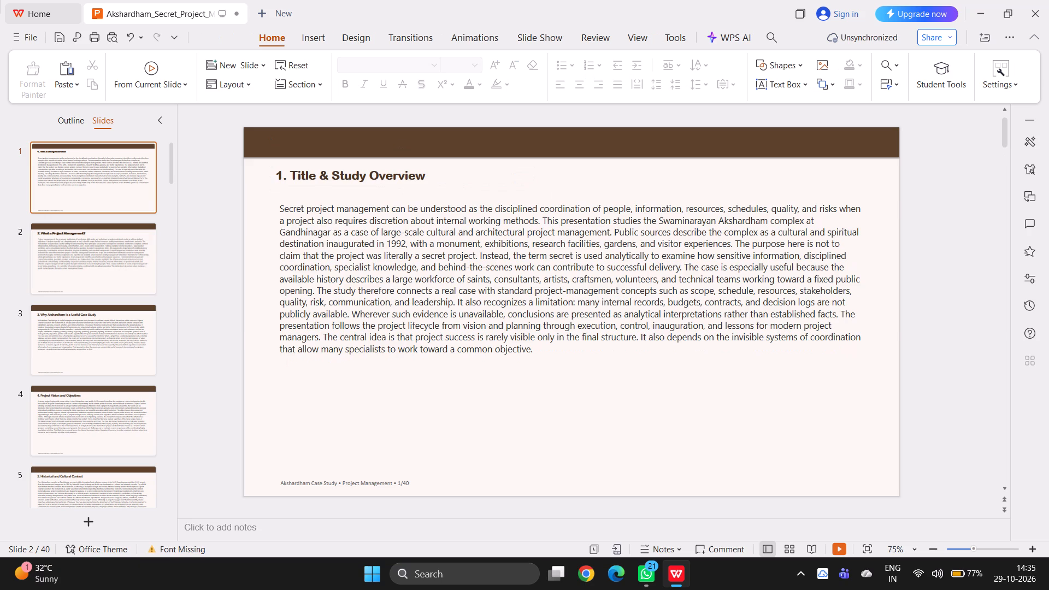
{"action": "key", "text": "Down"}
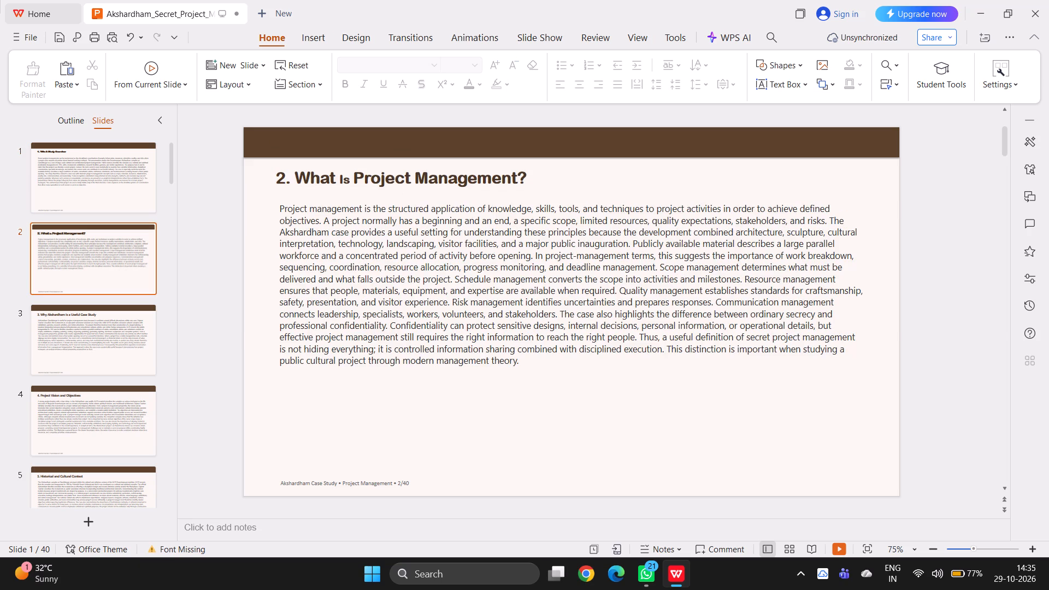
{"action": "triple_click", "coordinate": [343, 178]}
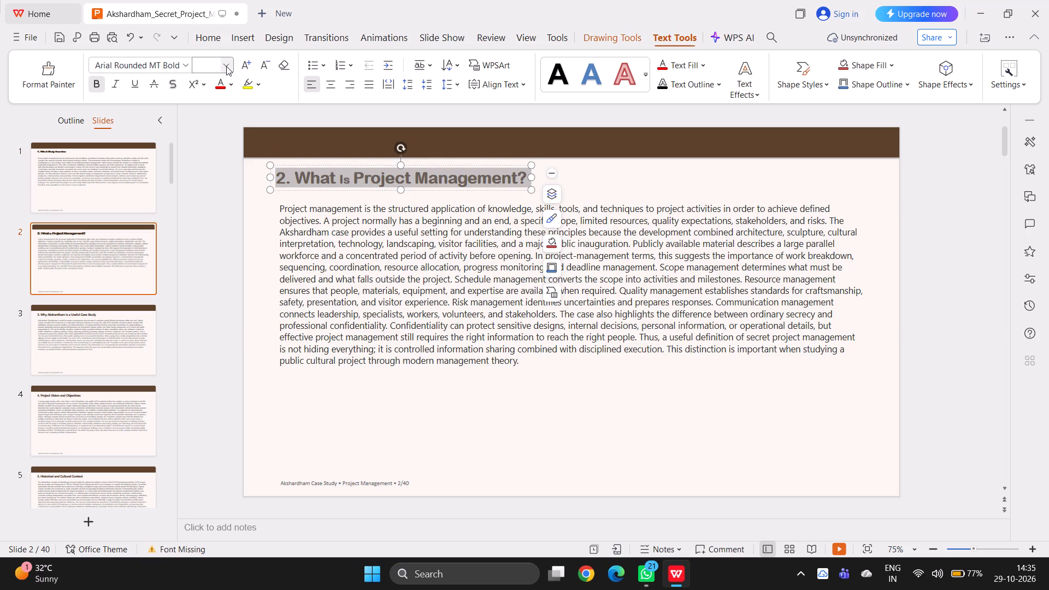
{"action": "left_click", "coordinate": [226, 65]}
{"action": "left_click", "coordinate": [213, 86]}
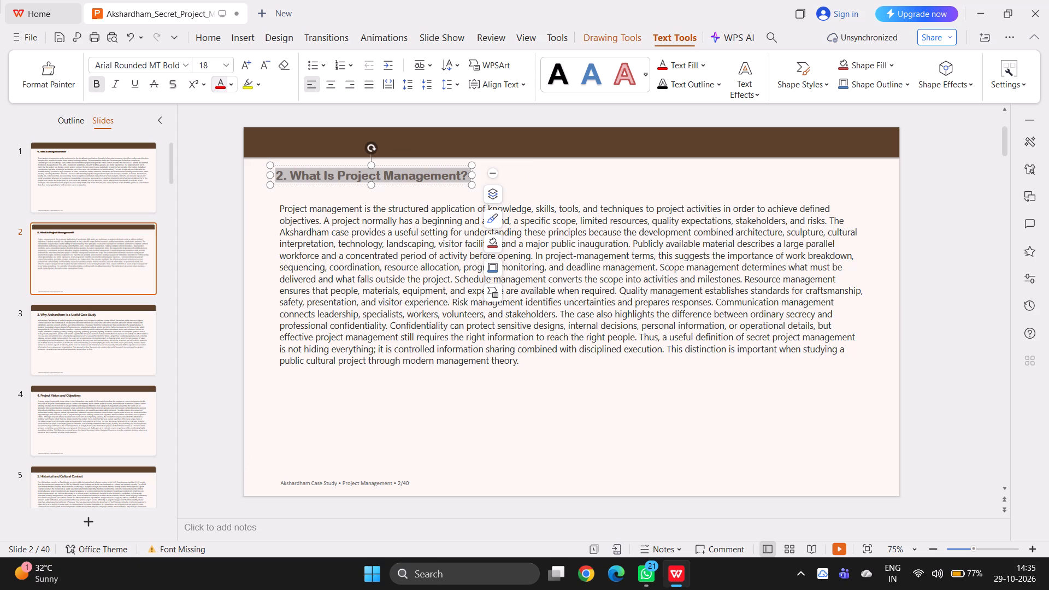
{"action": "left_click", "coordinate": [259, 302]}
Format slide 3's title "3. Why Akshardham Is a Useful Case Study" in Bernard MT Condensed at size 18.
{"action": "key", "text": "Down"}
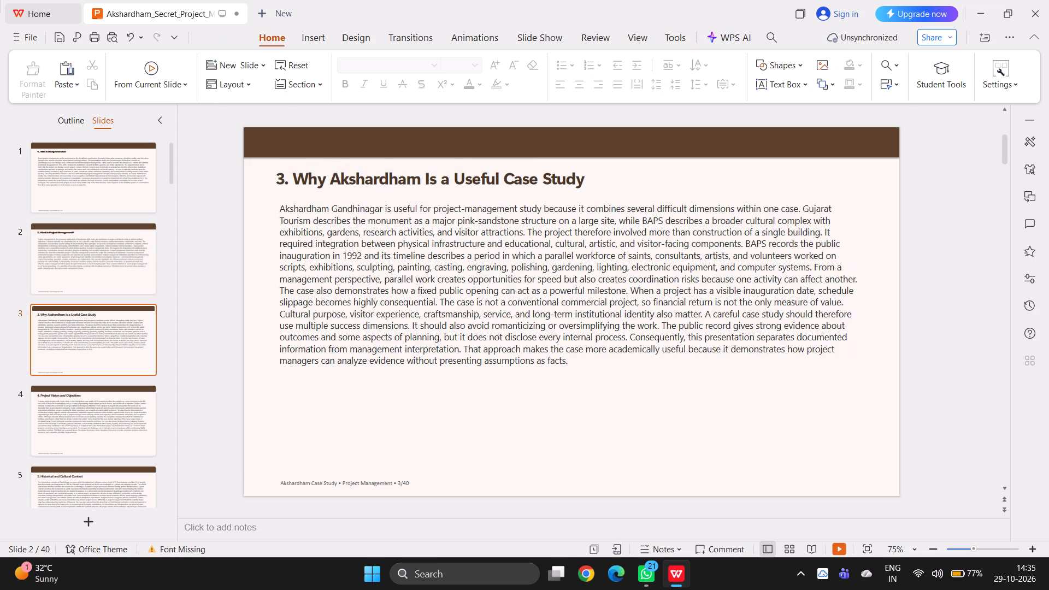
{"action": "triple_click", "coordinate": [281, 177]}
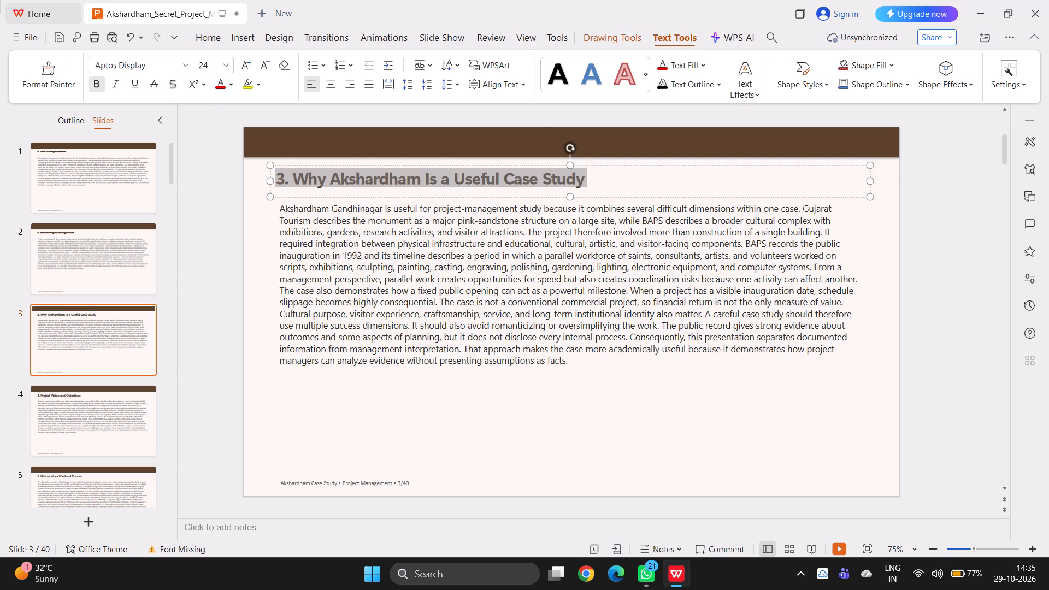
{"action": "left_click", "coordinate": [183, 67]}
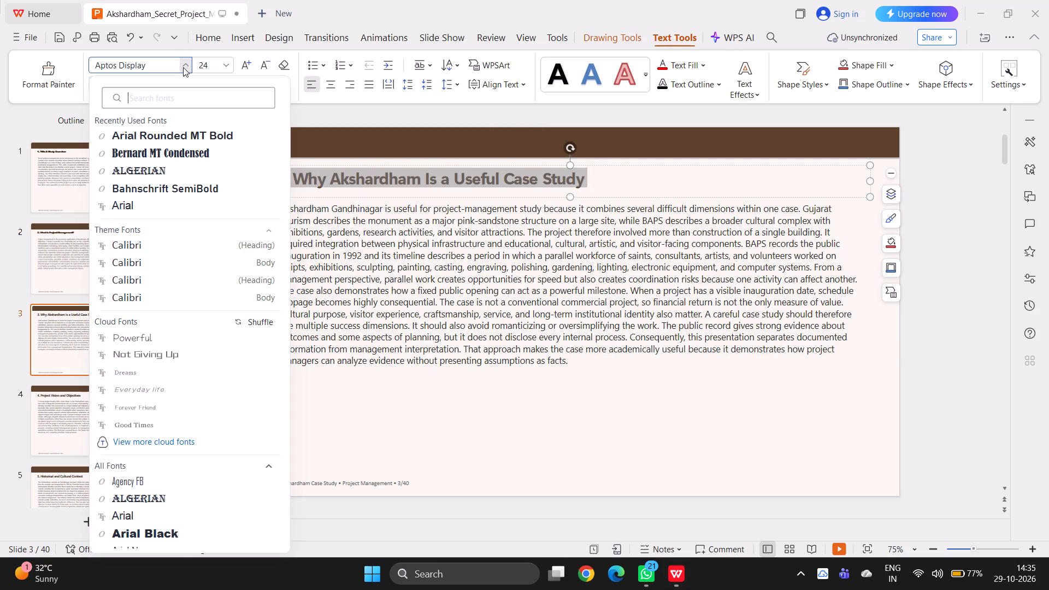
{"action": "left_click", "coordinate": [168, 153]}
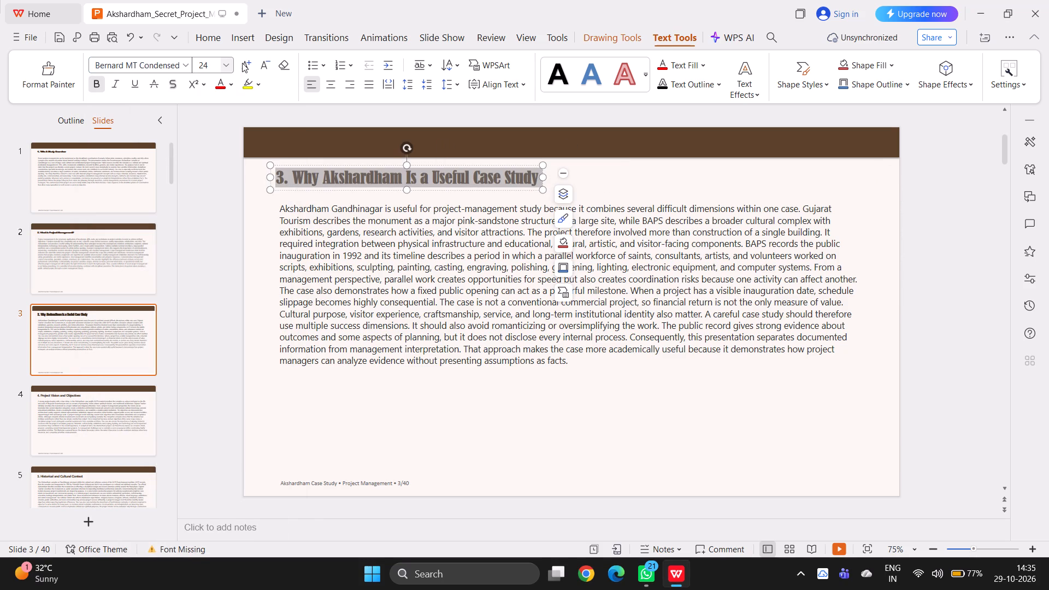
{"action": "left_click", "coordinate": [223, 66]}
{"action": "left_click", "coordinate": [218, 78]}
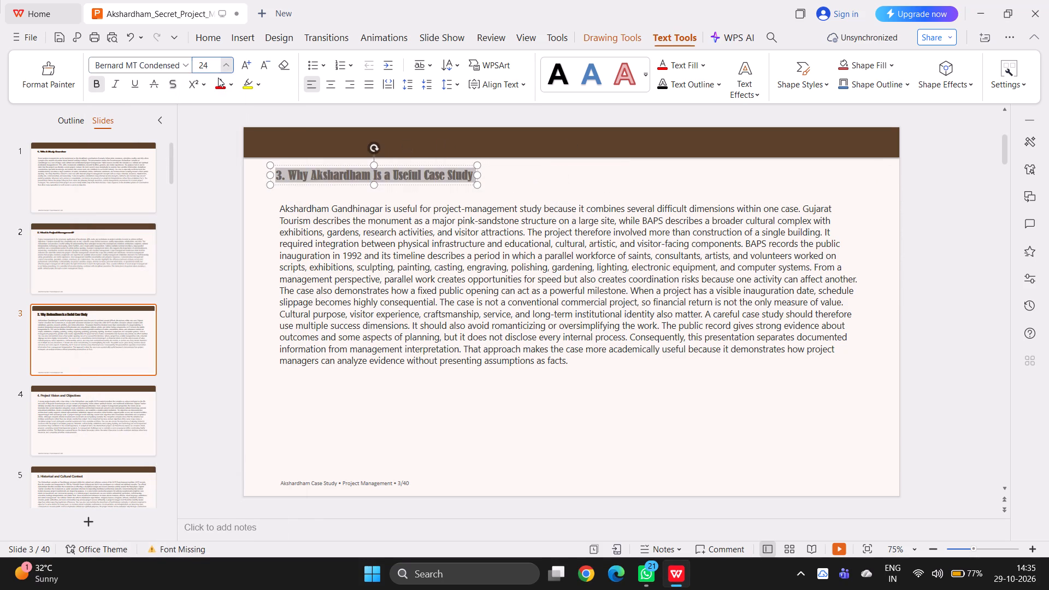
{"action": "left_click", "coordinate": [227, 63]}
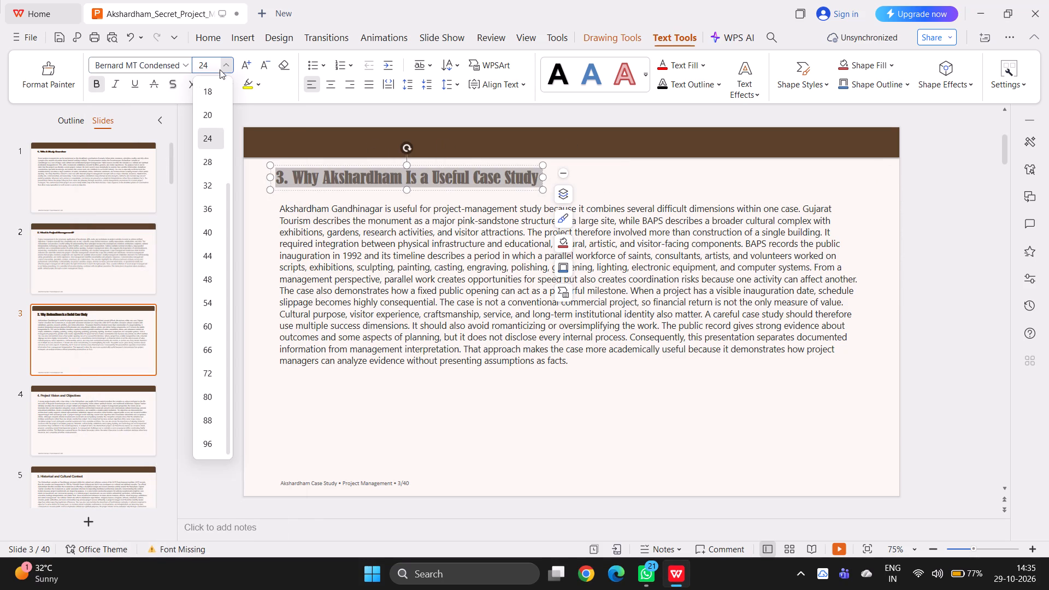
{"action": "left_click", "coordinate": [209, 85]}
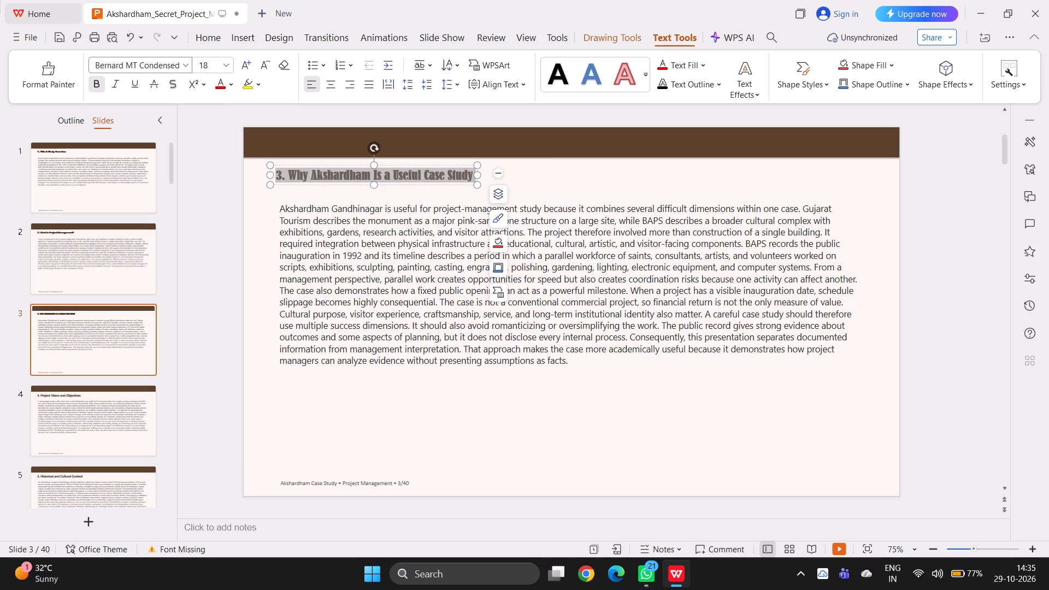
{"action": "left_click", "coordinate": [207, 305]}
{"action": "key", "text": "Up"}
{"action": "key", "text": "Down"}
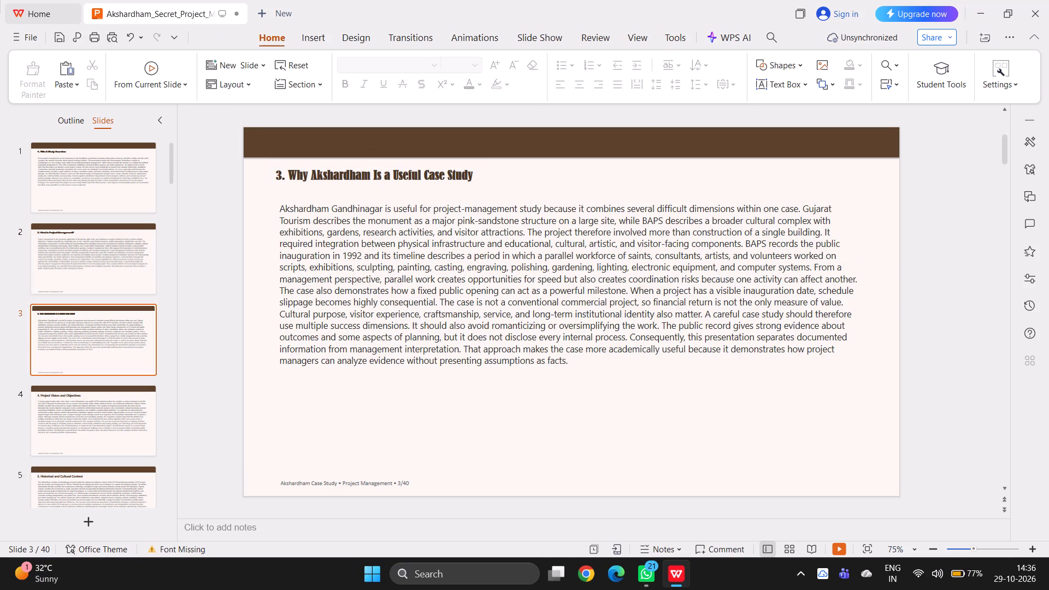
Change the font of slide 3's whole title to Arial Rounded MT Bold, matching the titles of slides 1 and 2.
{"action": "triple_click", "coordinate": [374, 174]}
{"action": "left_click", "coordinate": [374, 174]}
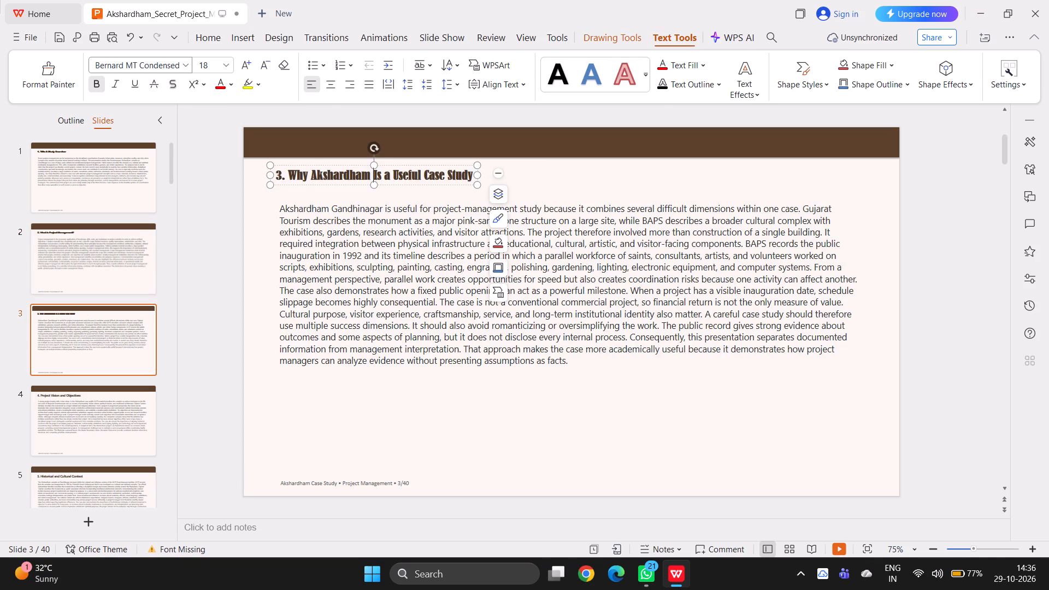
{"action": "double_click", "coordinate": [311, 172]}
{"action": "triple_click", "coordinate": [311, 172]}
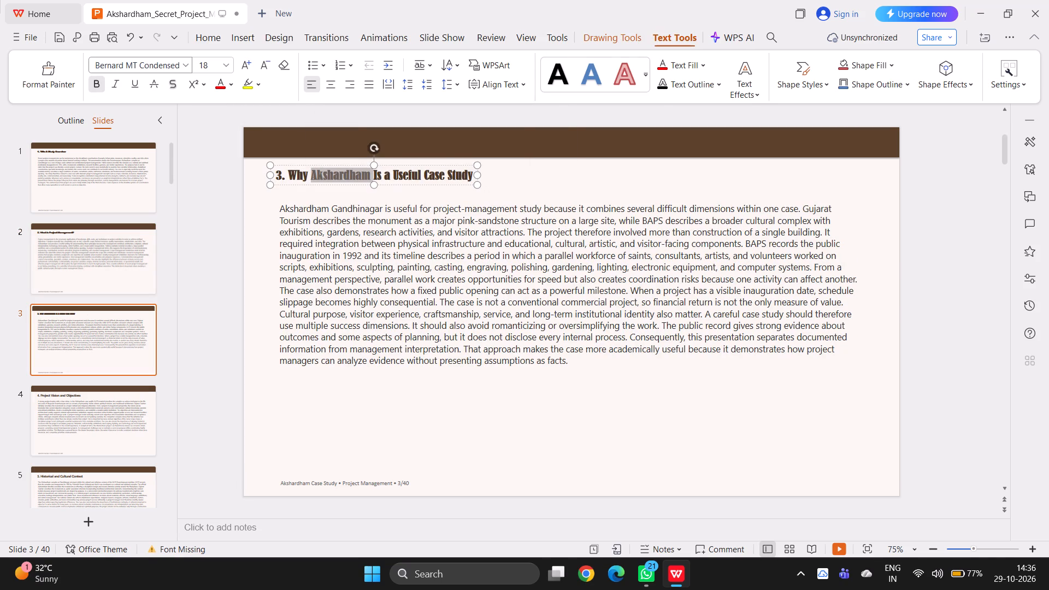
{"action": "left_click", "coordinate": [187, 67]}
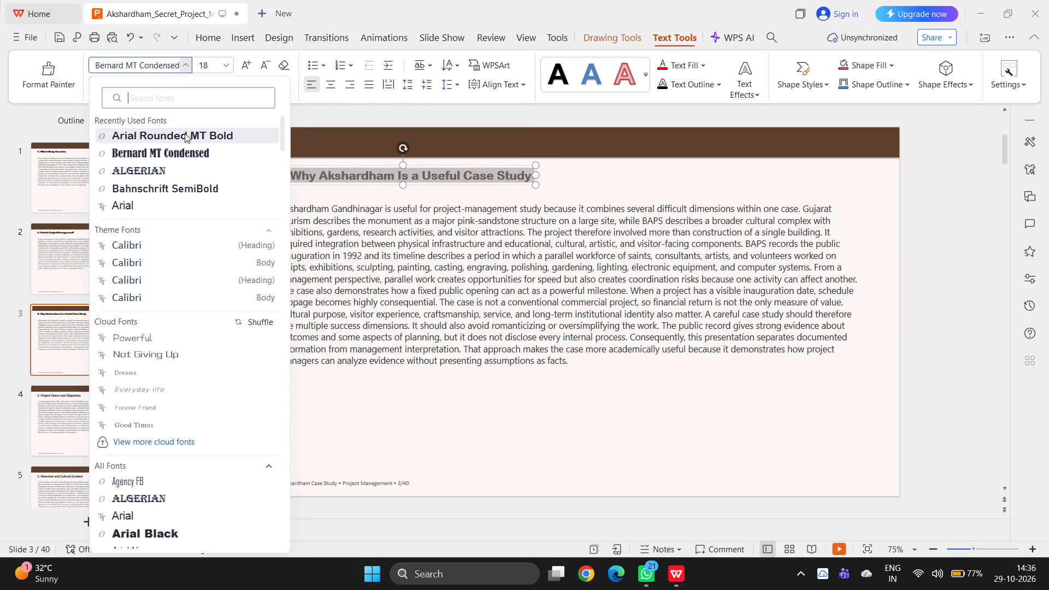
{"action": "left_click", "coordinate": [185, 133]}
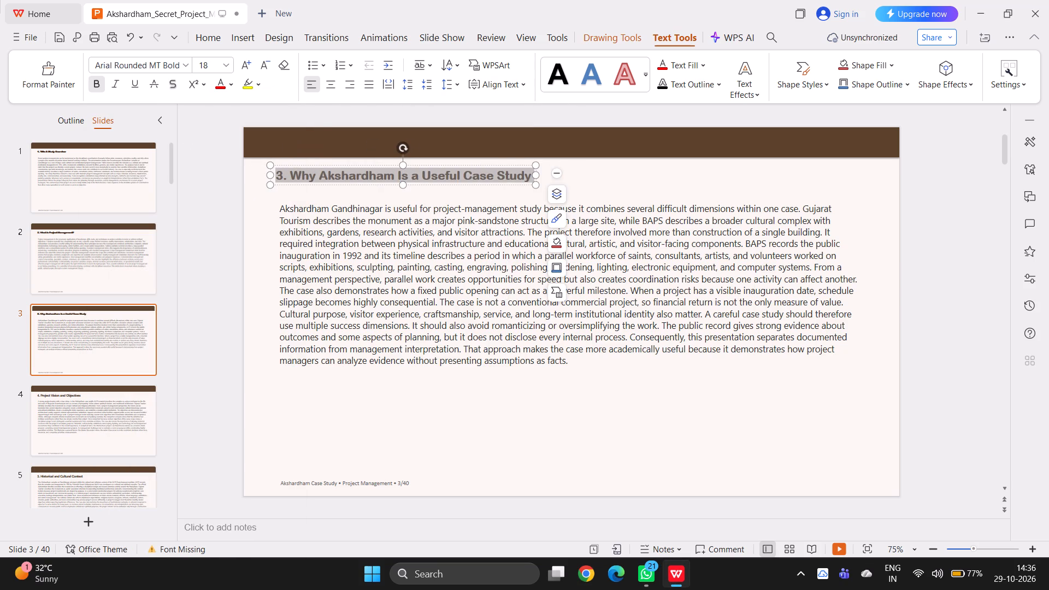
{"action": "left_click", "coordinate": [241, 256]}
{"action": "key", "text": "Up"}
{"action": "key", "text": "Down"}
Format slide 4's title "4. Project Vision and Objectives" in Arial Rounded MT Bold at size 18.
{"action": "key", "text": "Down"}
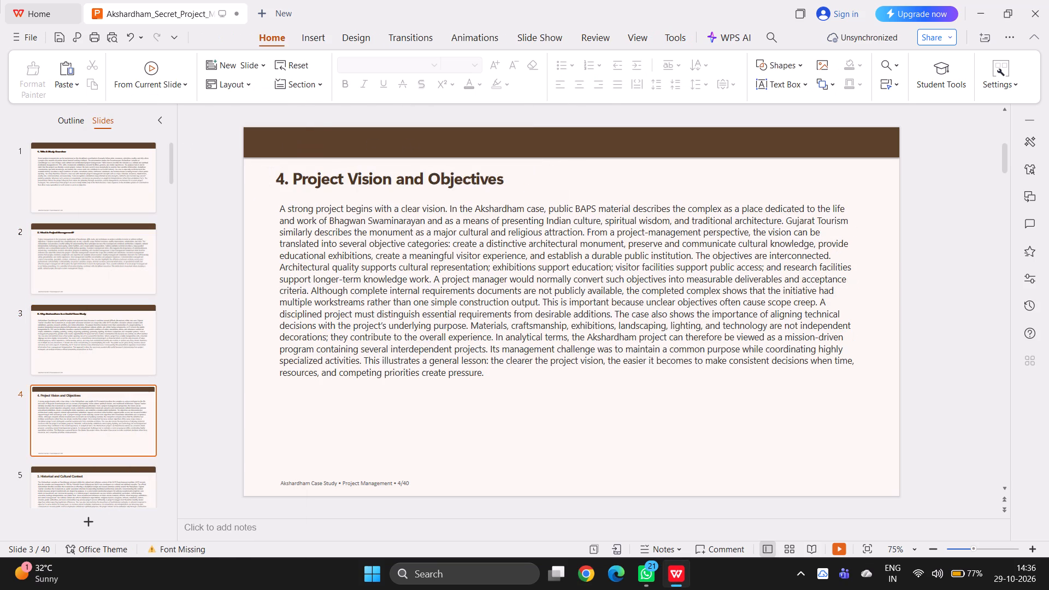
{"action": "triple_click", "coordinate": [346, 180]}
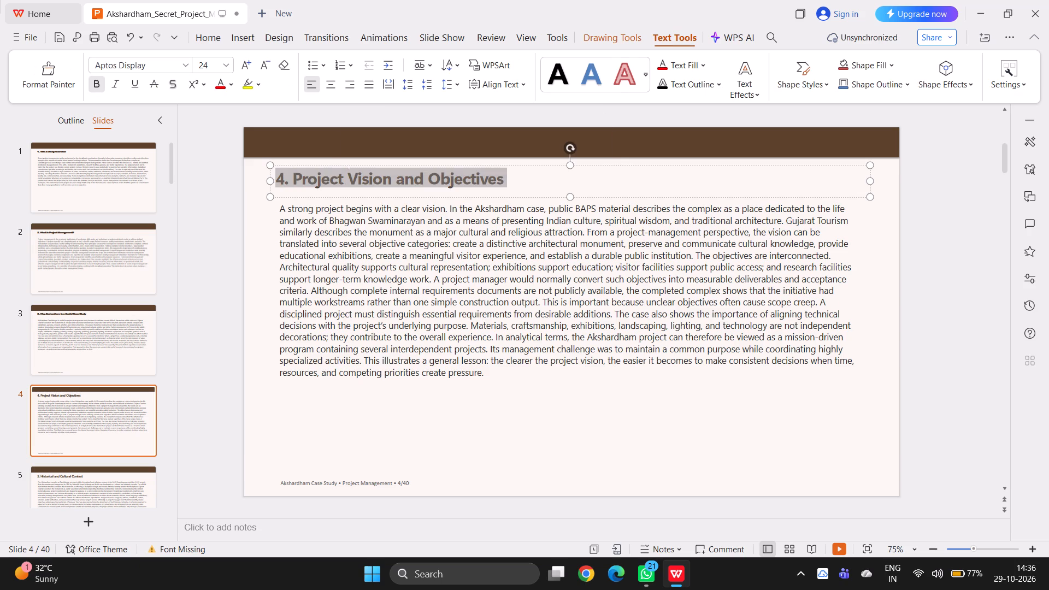
{"action": "left_click", "coordinate": [186, 64]}
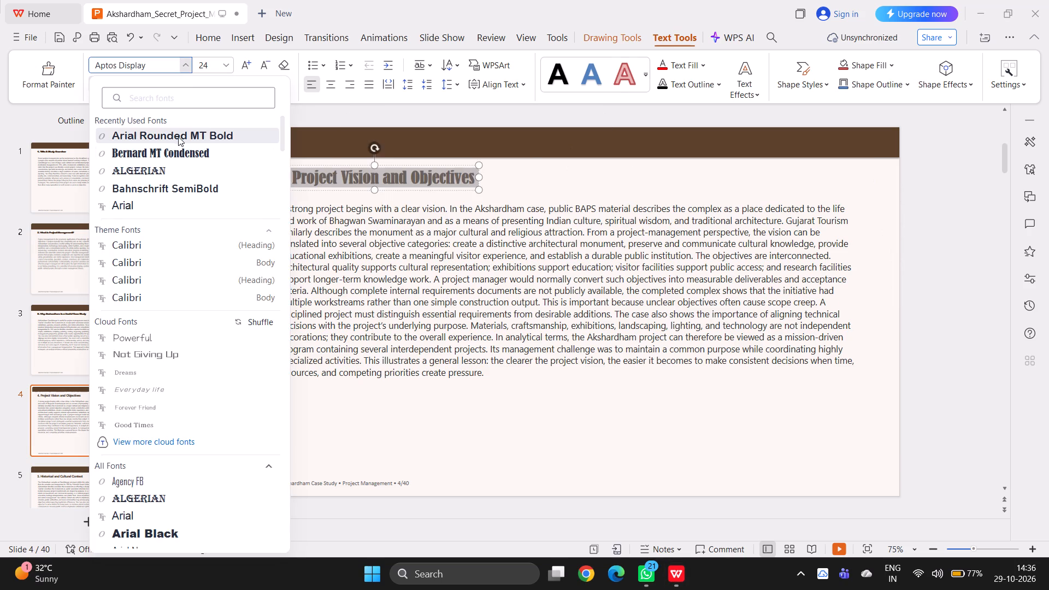
{"action": "left_click", "coordinate": [180, 134]}
{"action": "left_click", "coordinate": [229, 67]}
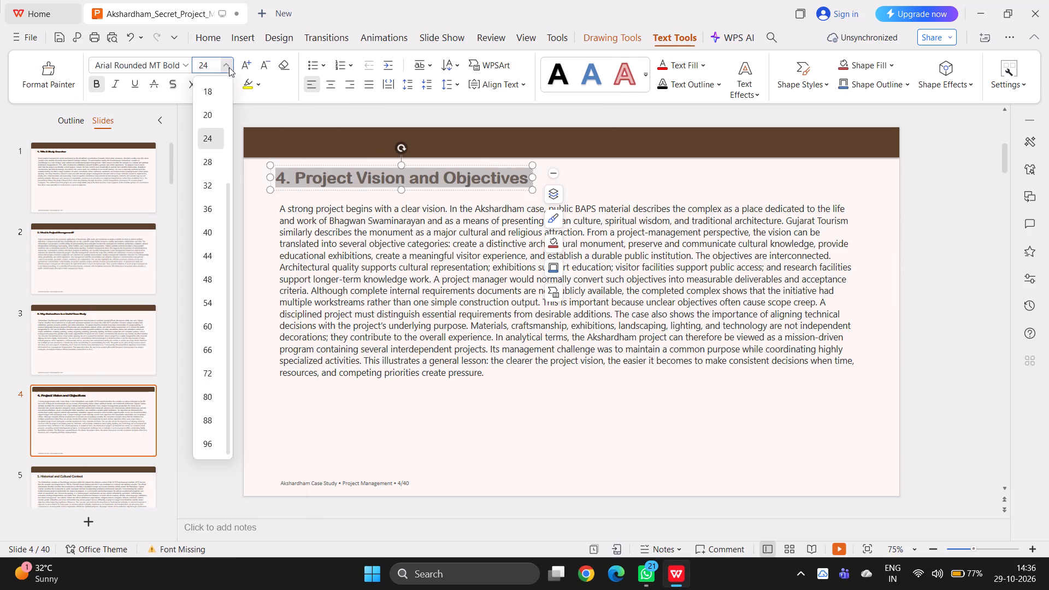
{"action": "left_click", "coordinate": [205, 98]}
{"action": "key", "text": "Down"}
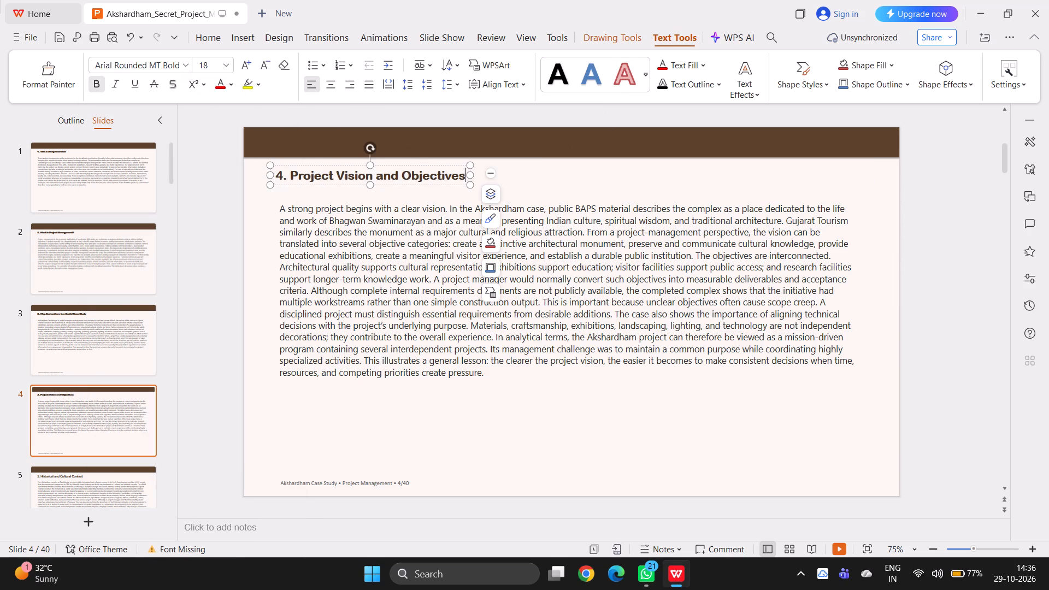
{"action": "key", "text": "Down"}
{"action": "key", "text": "Down"}
{"action": "key", "text": "Down"}
{"action": "key", "text": "Left"}
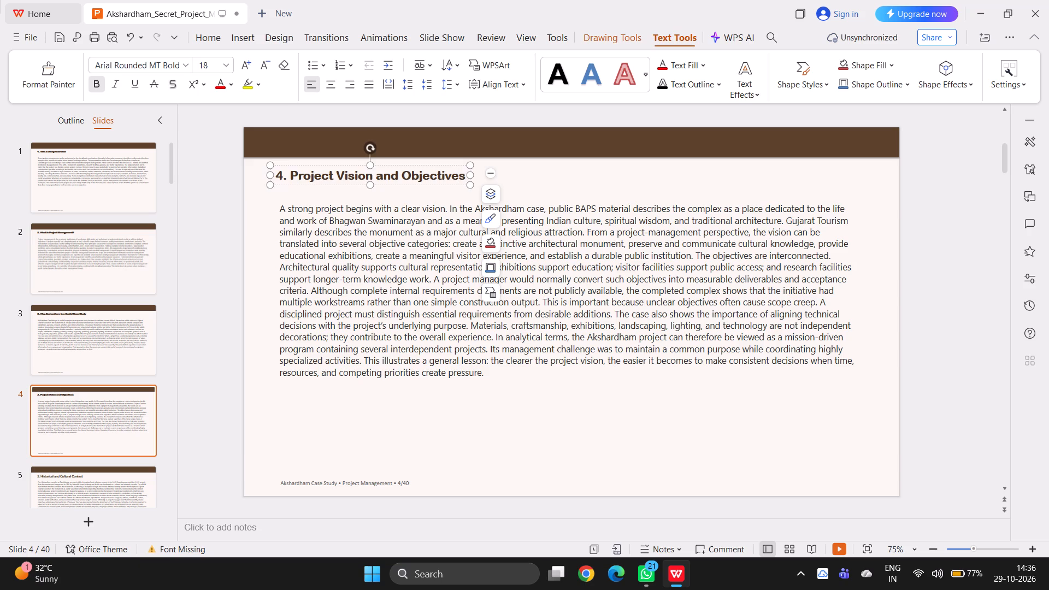
{"action": "left_click", "coordinate": [203, 141]}
Format slide 5's title "5. Historical and Cultural Context" in Arial Rounded MT Bold at size 18.
{"action": "key", "text": "Down"}
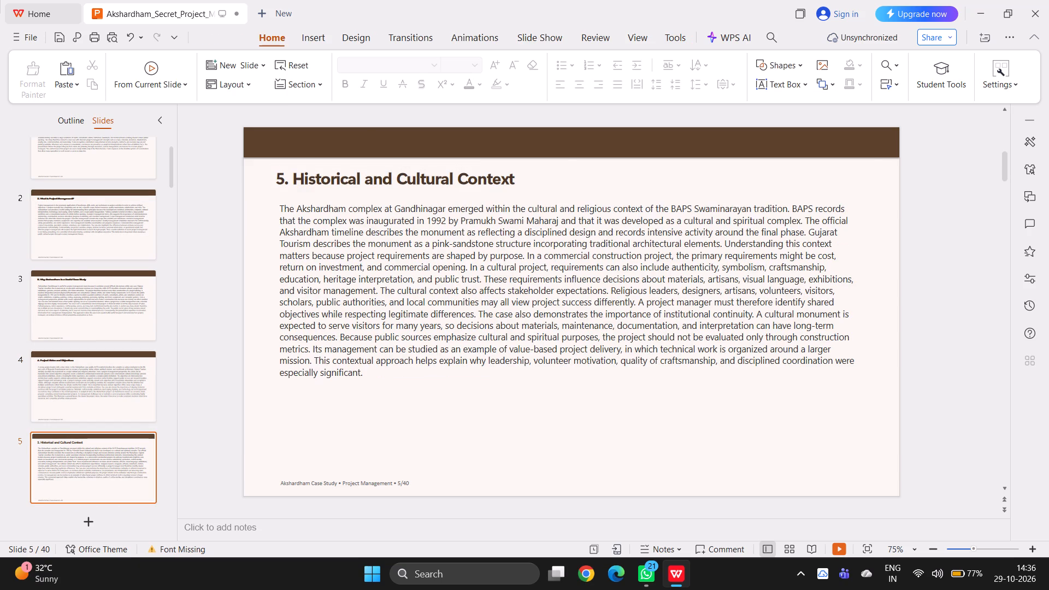
{"action": "triple_click", "coordinate": [282, 174]}
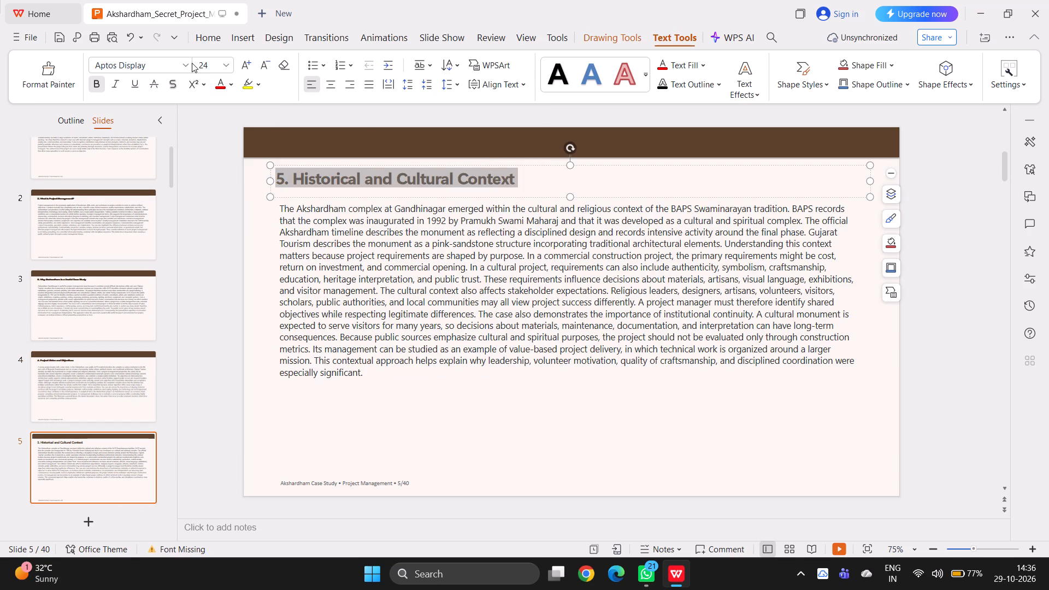
{"action": "left_click", "coordinate": [186, 63]}
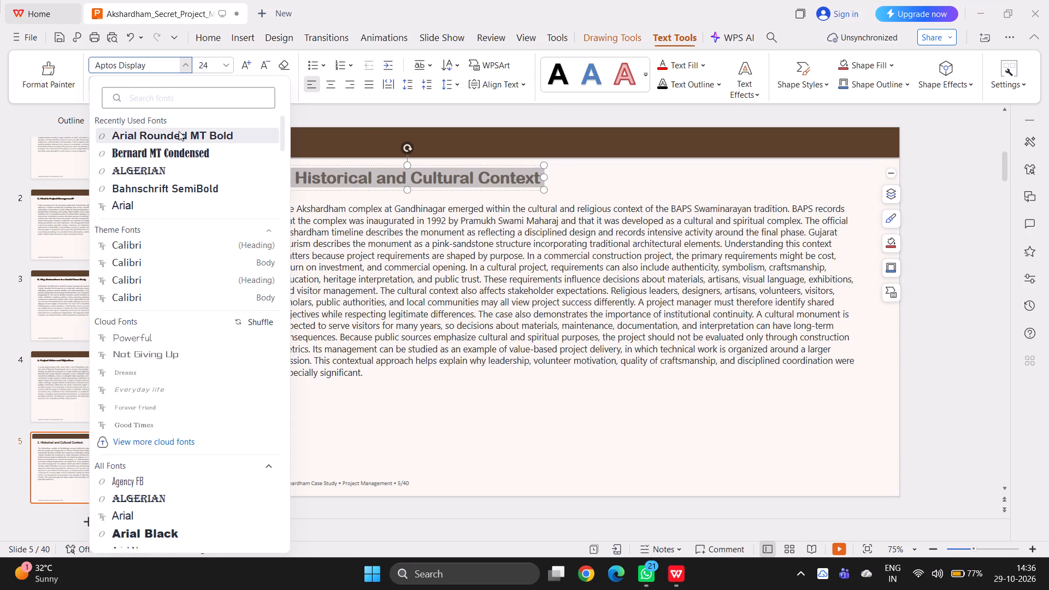
{"action": "left_click", "coordinate": [179, 131]}
{"action": "left_click", "coordinate": [222, 66]}
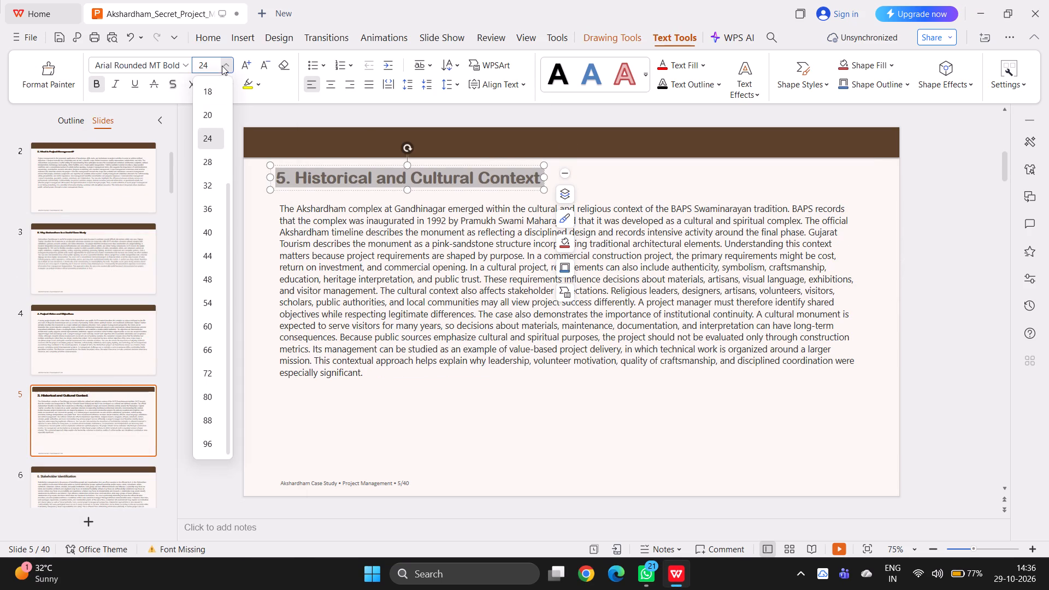
{"action": "left_click", "coordinate": [216, 81]}
{"action": "left_click", "coordinate": [186, 205]}
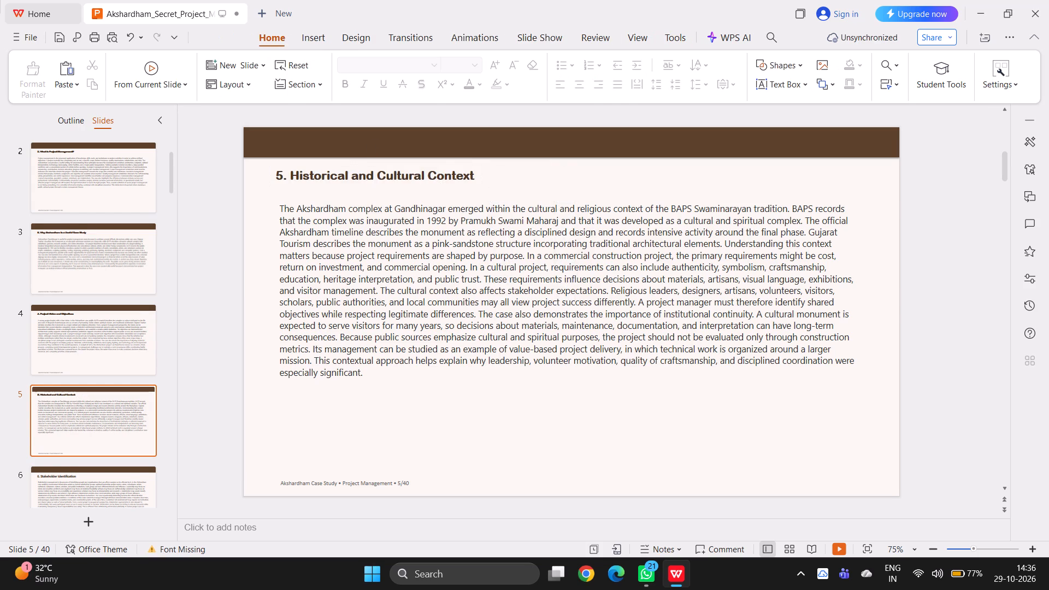
Format slide 6's title "6. Stakeholder Identification" in Arial Rounded MT Bold at size 18.
{"action": "key", "text": "Down"}
{"action": "triple_click", "coordinate": [281, 186]}
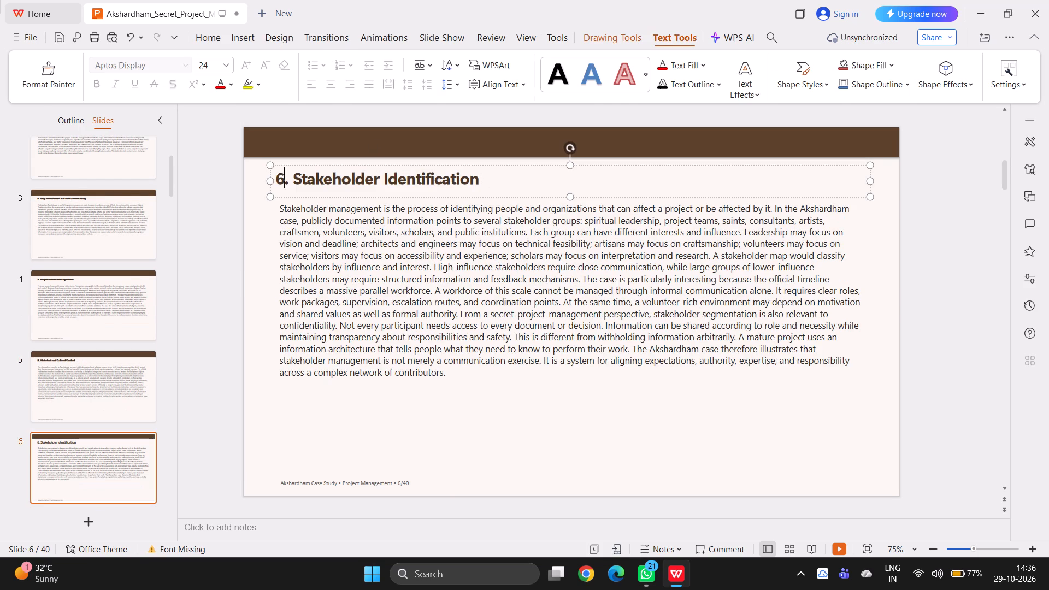
{"action": "left_click", "coordinate": [184, 66]}
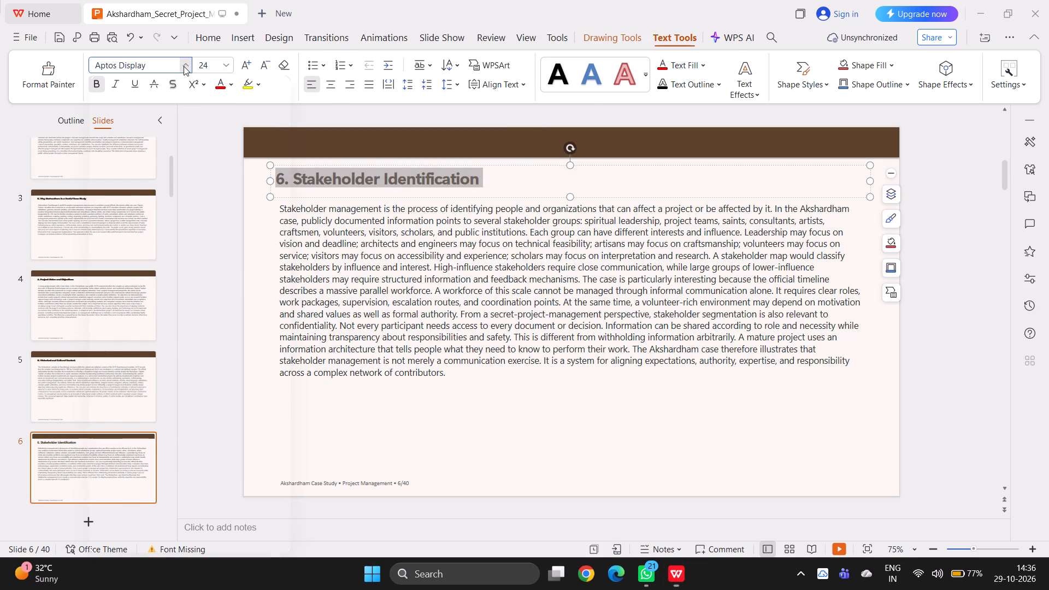
{"action": "left_click", "coordinate": [164, 139]}
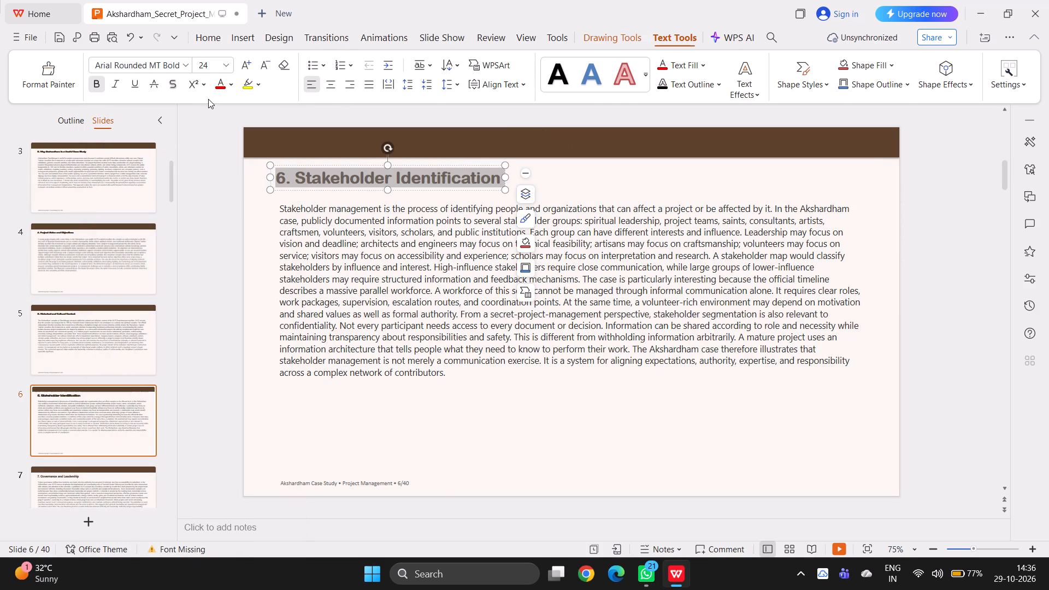
{"action": "left_click", "coordinate": [222, 66]}
{"action": "left_click", "coordinate": [213, 98]}
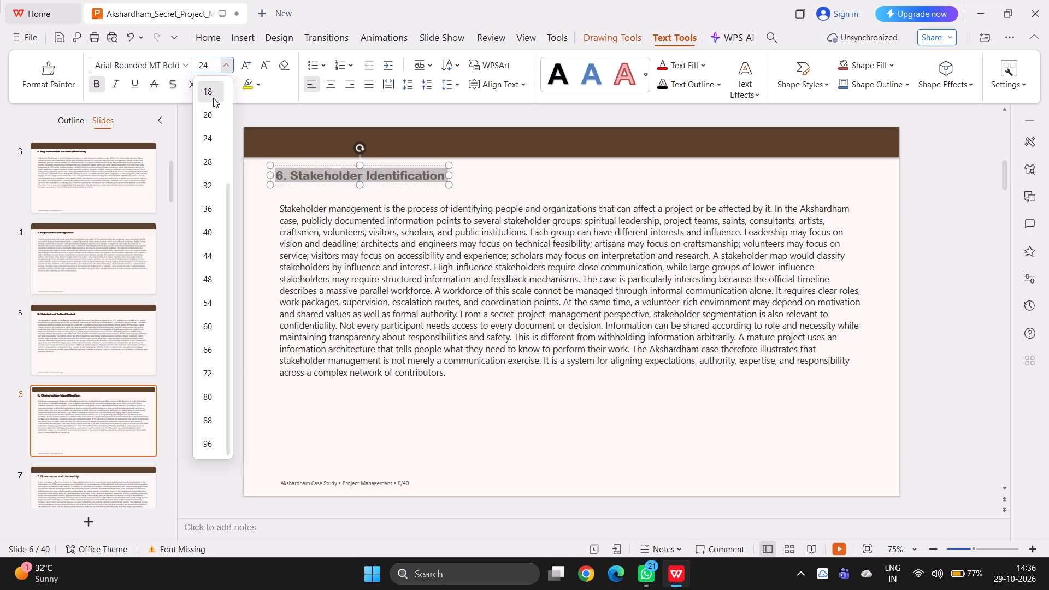
{"action": "left_click", "coordinate": [213, 98]}
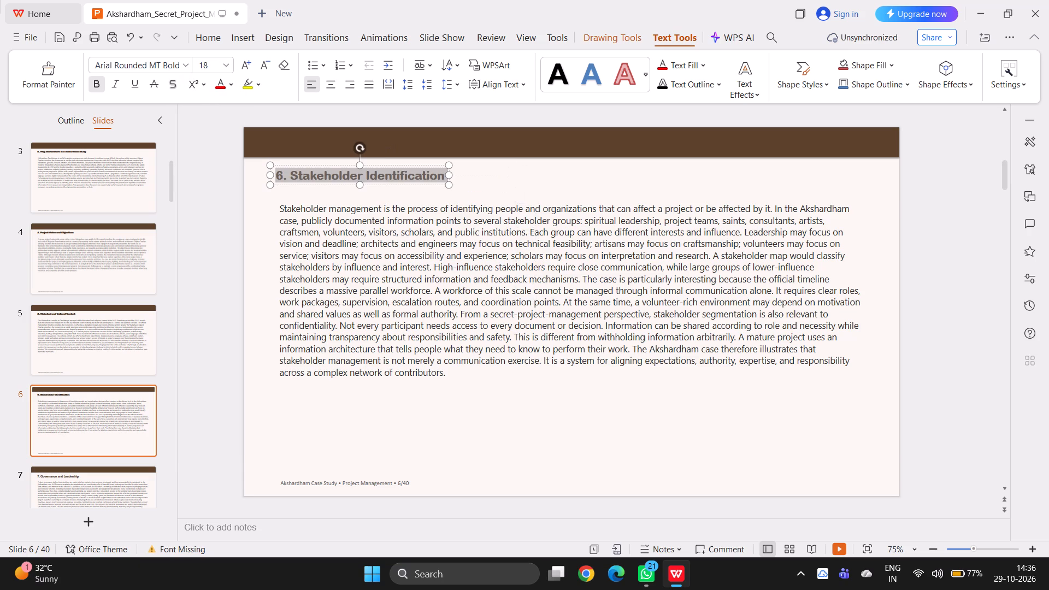
{"action": "left_click", "coordinate": [216, 208]}
Format slide 7's title "7. Governance and Leadership" in Arial Rounded MT Bold at size 18.
{"action": "key", "text": "Down"}
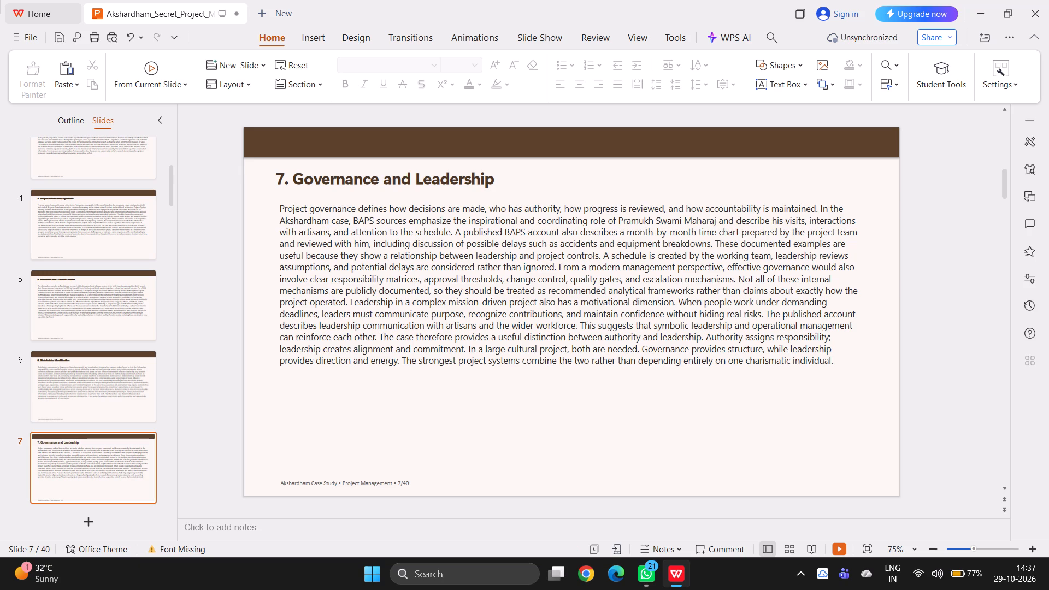
{"action": "triple_click", "coordinate": [287, 184]}
{"action": "left_click", "coordinate": [287, 184]}
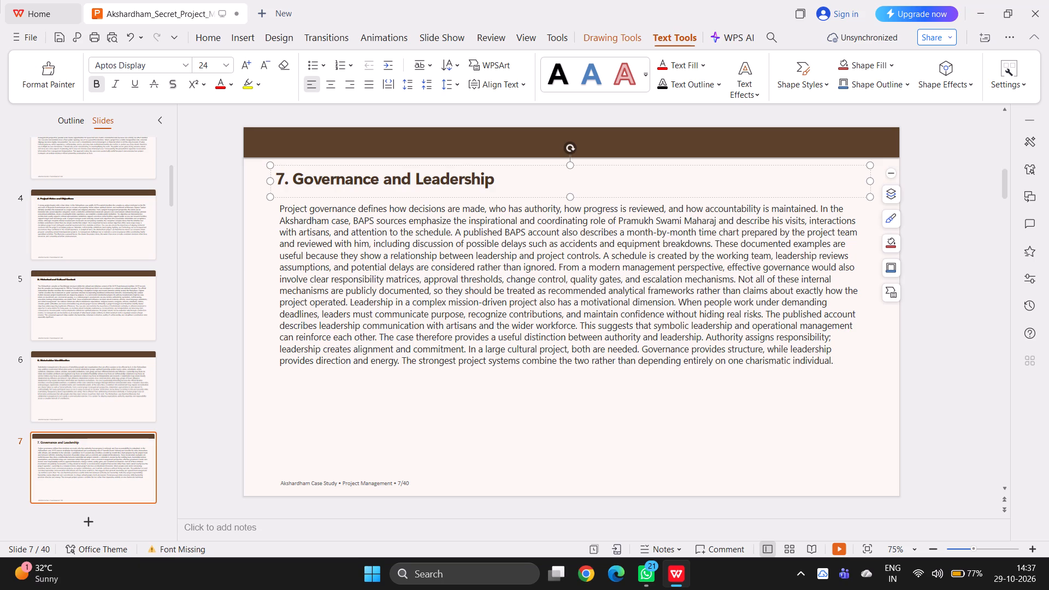
{"action": "triple_click", "coordinate": [282, 174]}
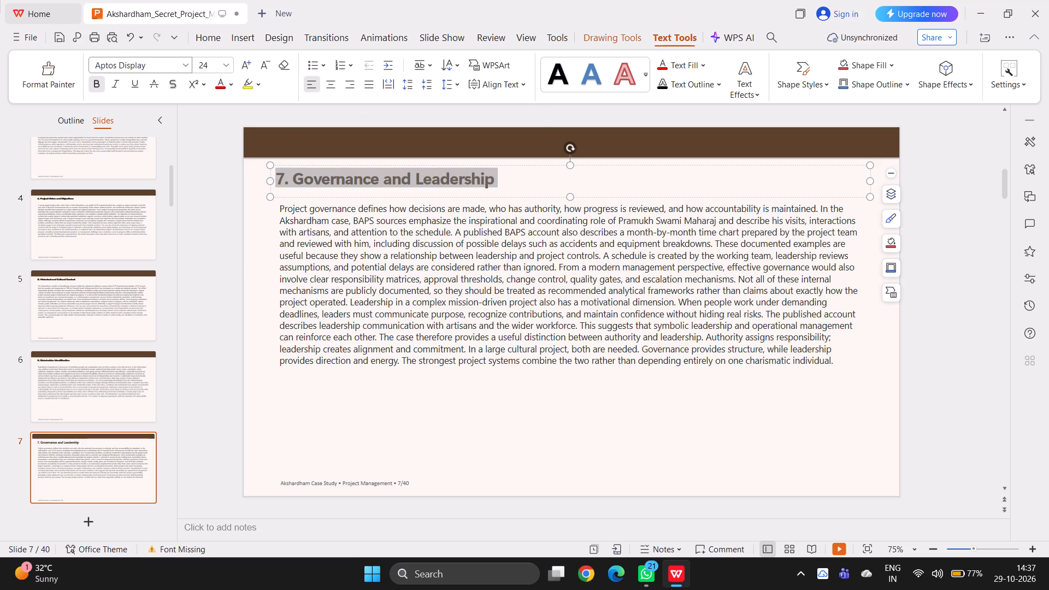
{"action": "left_click", "coordinate": [192, 67]}
{"action": "left_click", "coordinate": [186, 64]}
{"action": "left_click", "coordinate": [163, 140]}
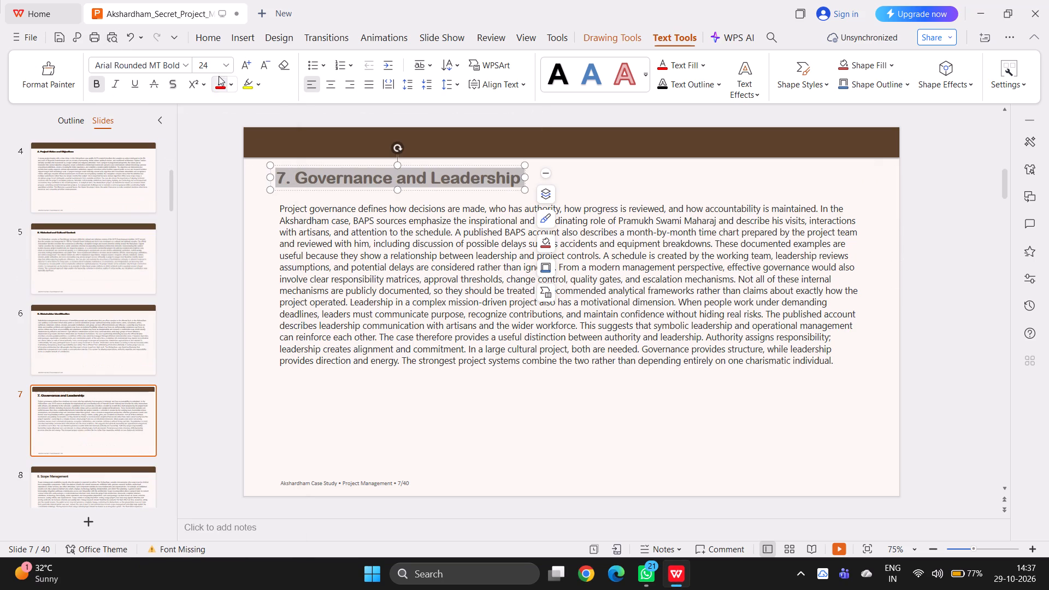
{"action": "left_click", "coordinate": [226, 63]}
{"action": "left_click", "coordinate": [215, 84]}
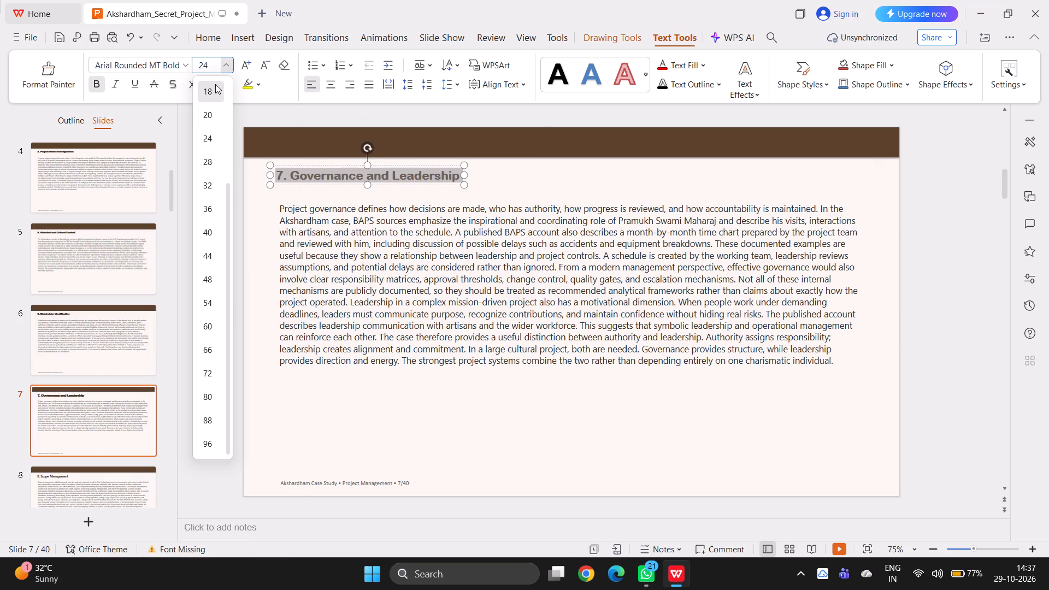
{"action": "left_click", "coordinate": [224, 211]}
Format slide 8's title "8. Scope Management" in Arial Rounded MT Bold at size 18.
{"action": "key", "text": "Down"}
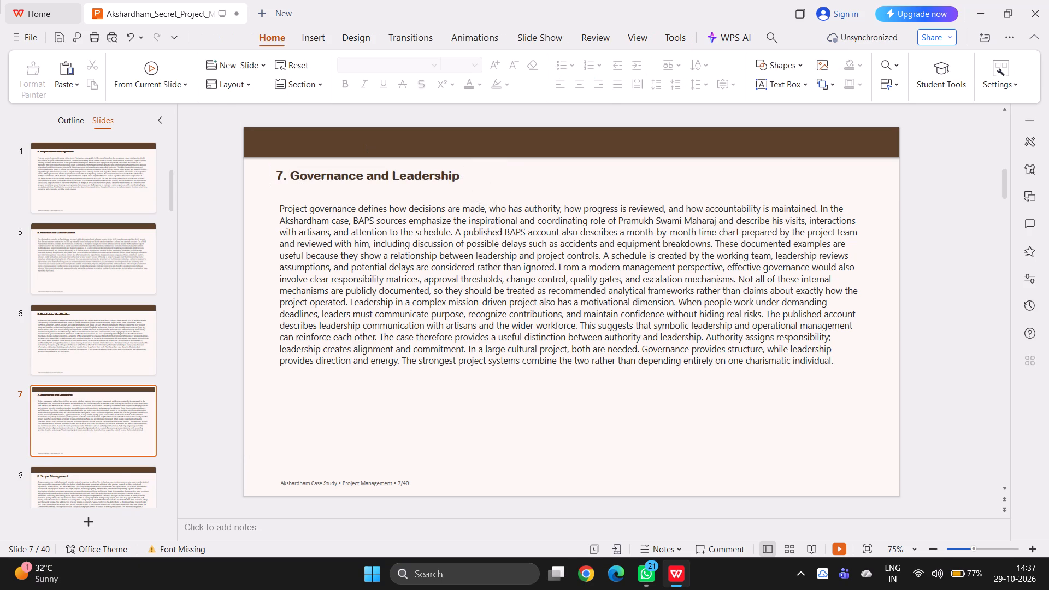
{"action": "triple_click", "coordinate": [314, 184]}
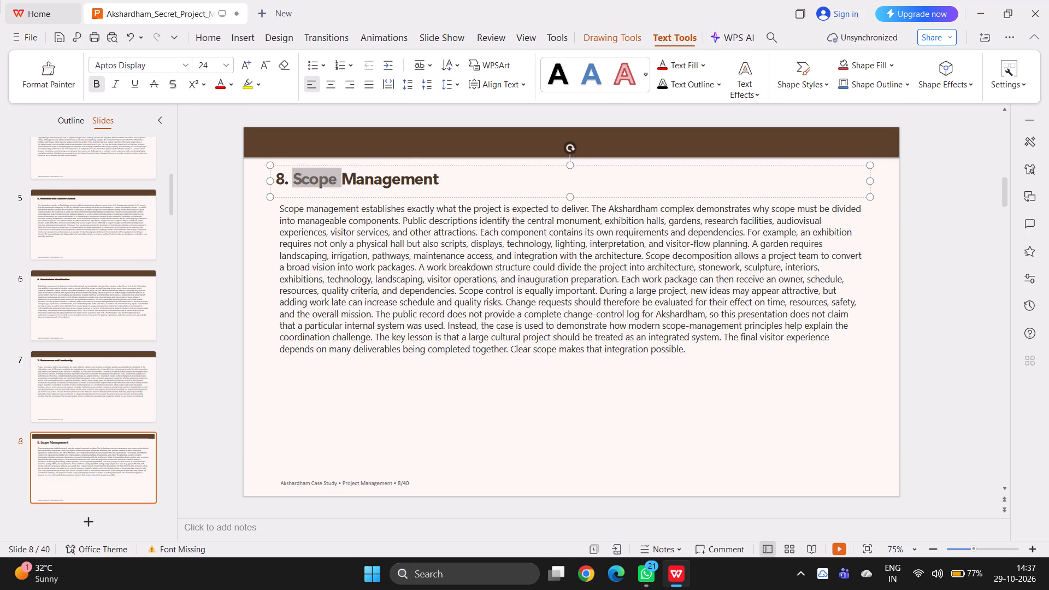
{"action": "left_click", "coordinate": [187, 66]}
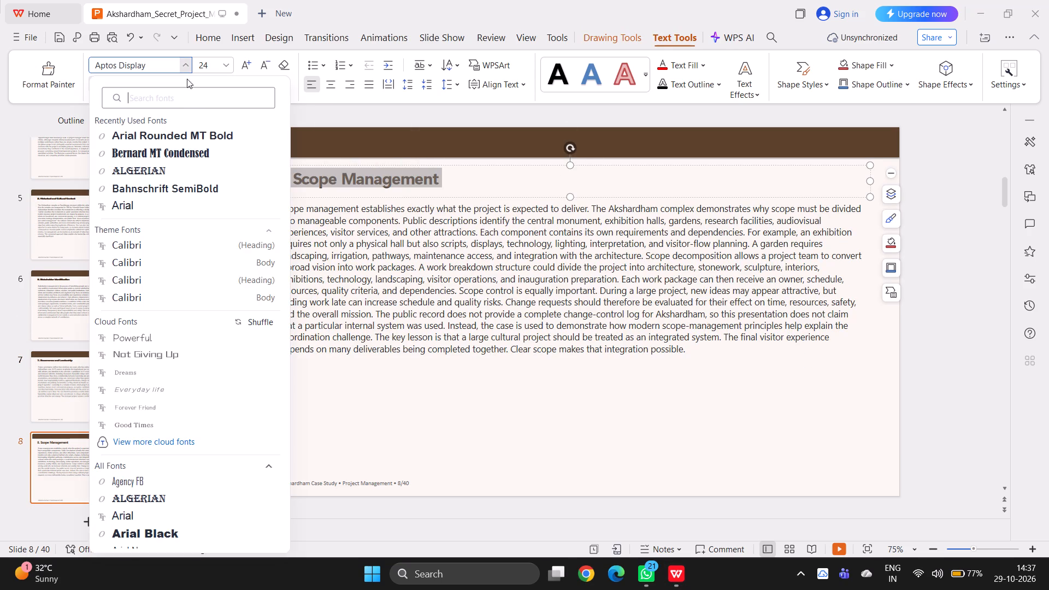
{"action": "left_click", "coordinate": [176, 134]}
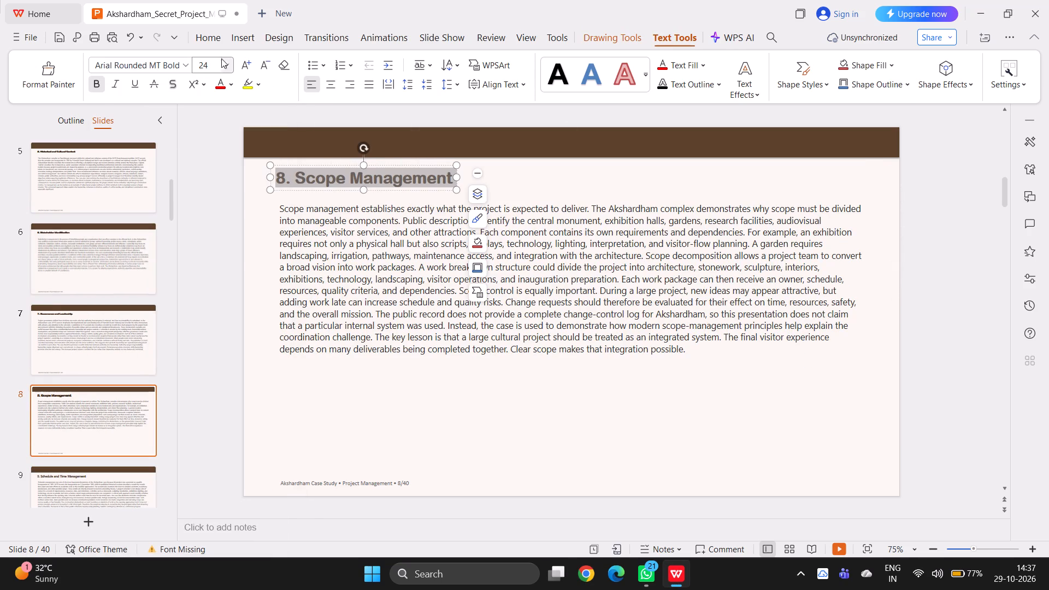
{"action": "left_click", "coordinate": [226, 65]}
{"action": "left_click", "coordinate": [220, 95]}
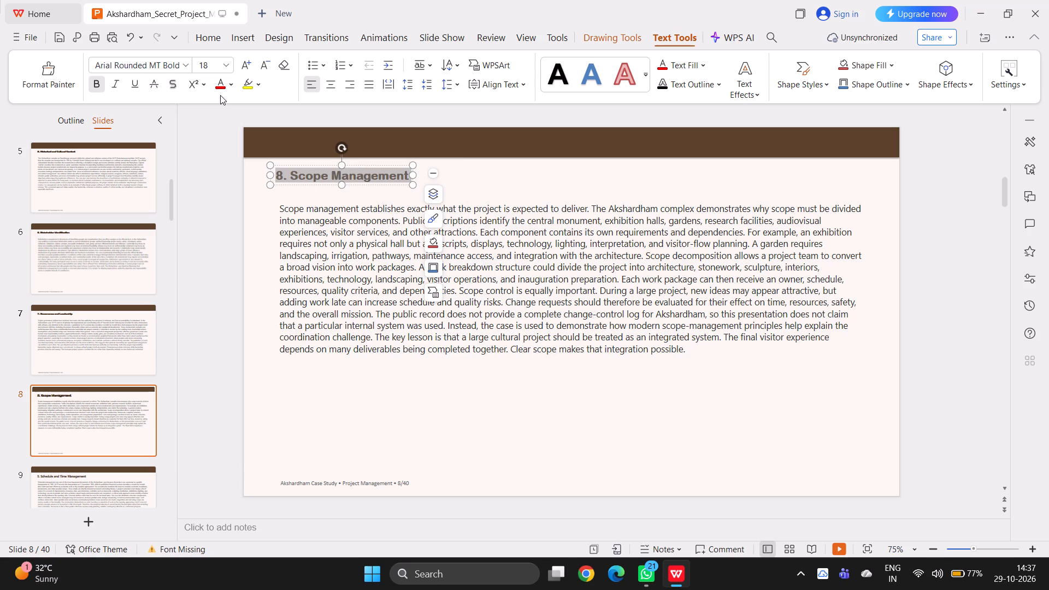
{"action": "left_click", "coordinate": [222, 226]}
Format slide 9's title "9. Schedule and Time Management" in Arial Rounded MT Bold at size 18.
{"action": "key", "text": "Down"}
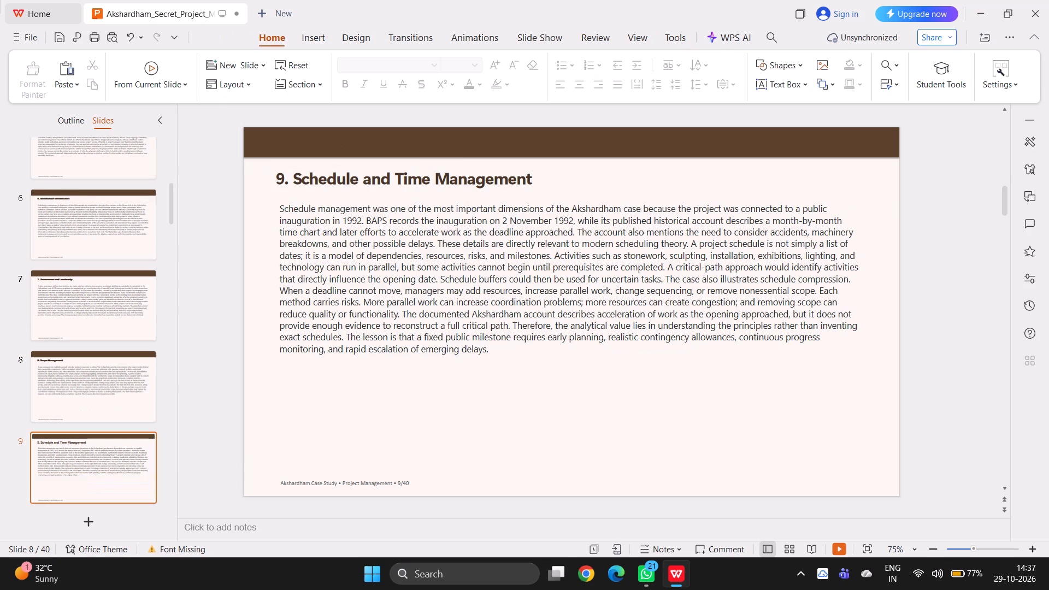
{"action": "triple_click", "coordinate": [282, 175]}
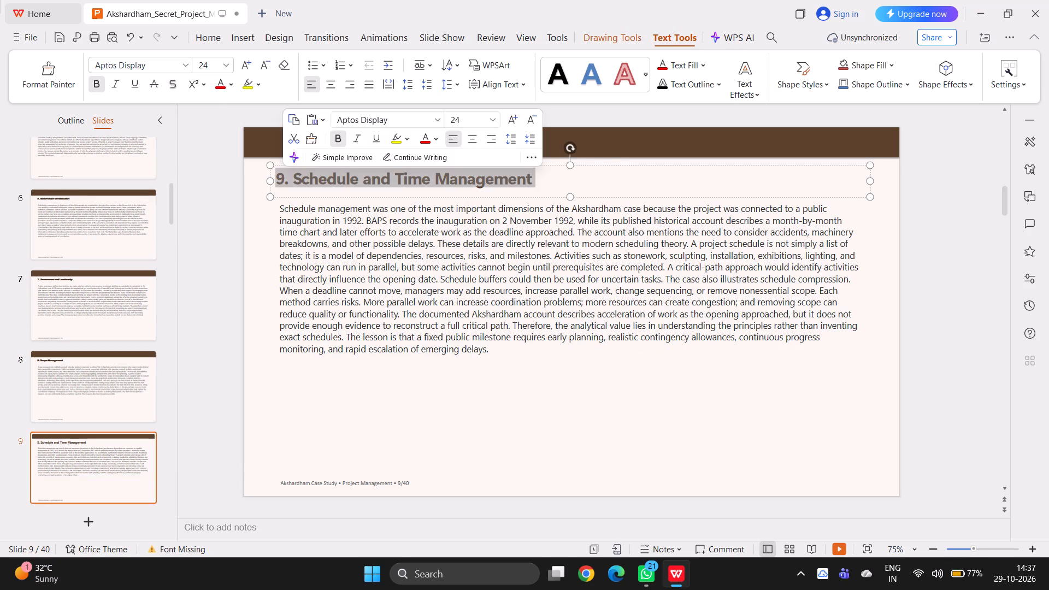
{"action": "left_click", "coordinate": [182, 69]}
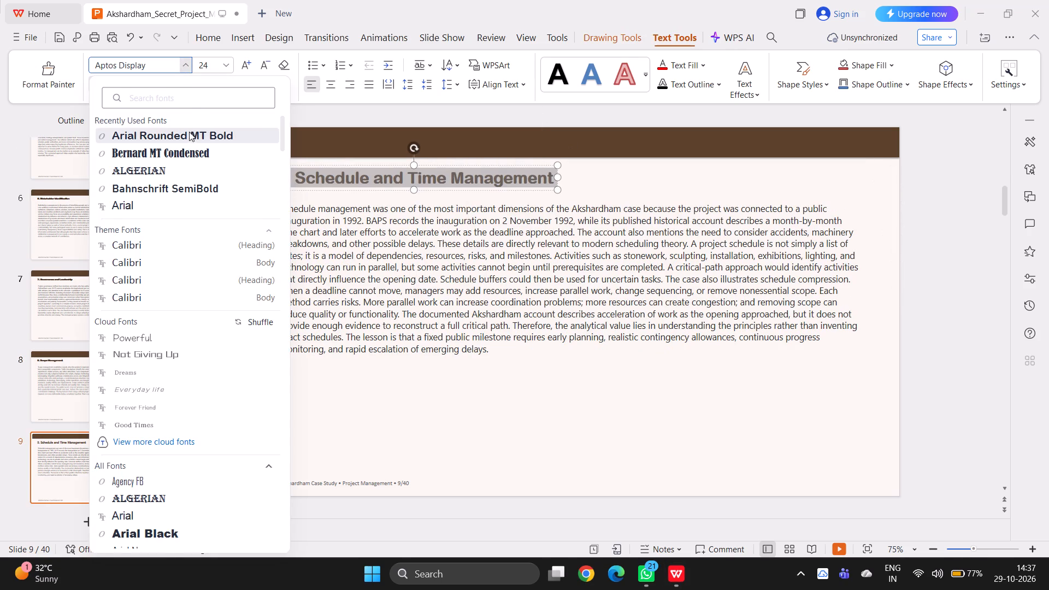
{"action": "left_click", "coordinate": [188, 133]}
{"action": "left_click", "coordinate": [217, 64]}
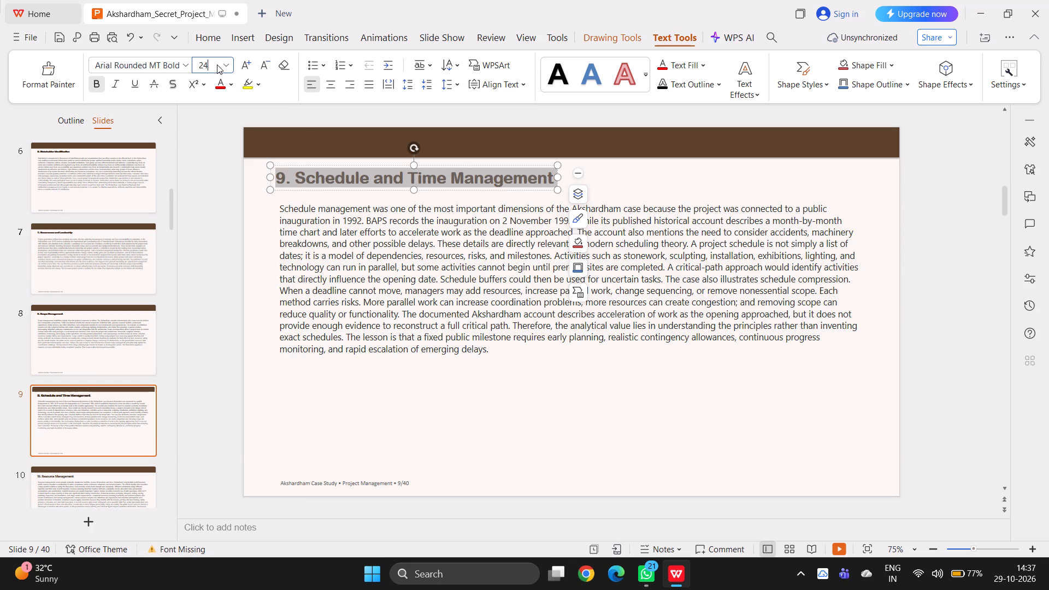
{"action": "key", "text": "BackSpace"}
{"action": "key", "text": "BackSpace"}
{"action": "type", "text": "18"}
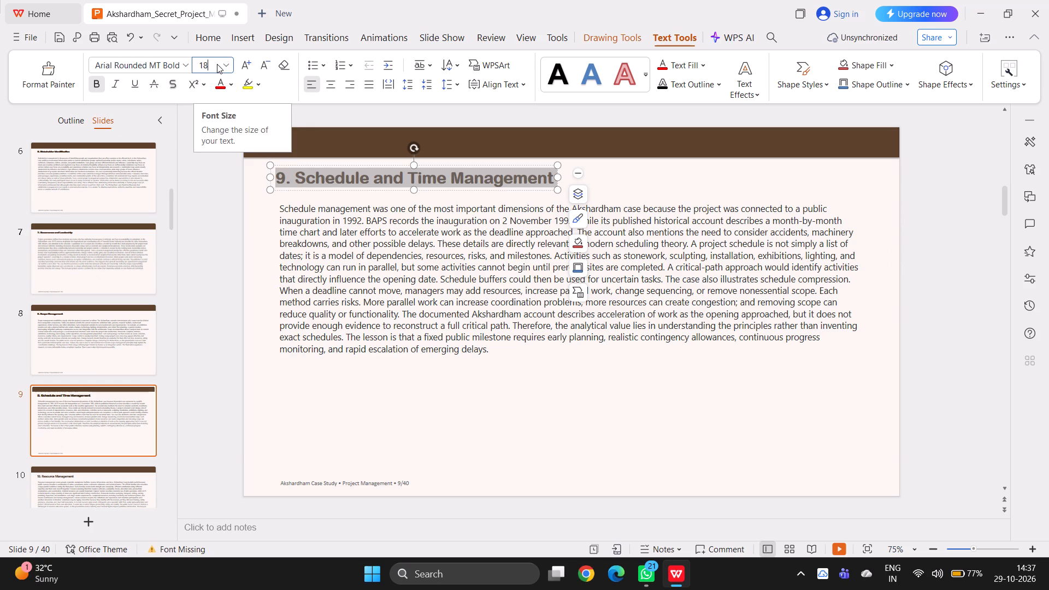
{"action": "key", "text": "Return"}
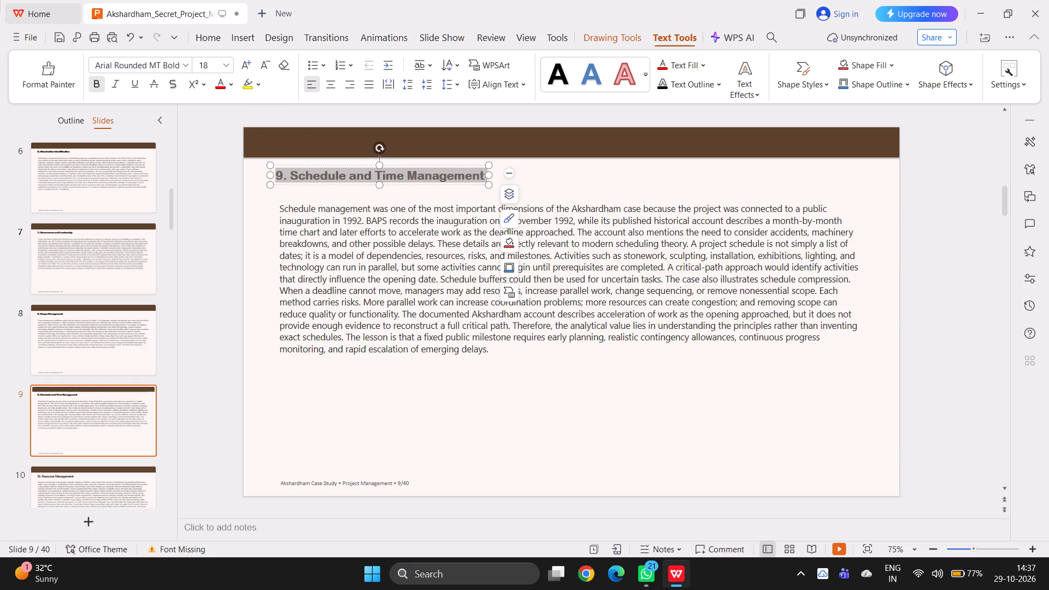
{"action": "left_click", "coordinate": [275, 232]}
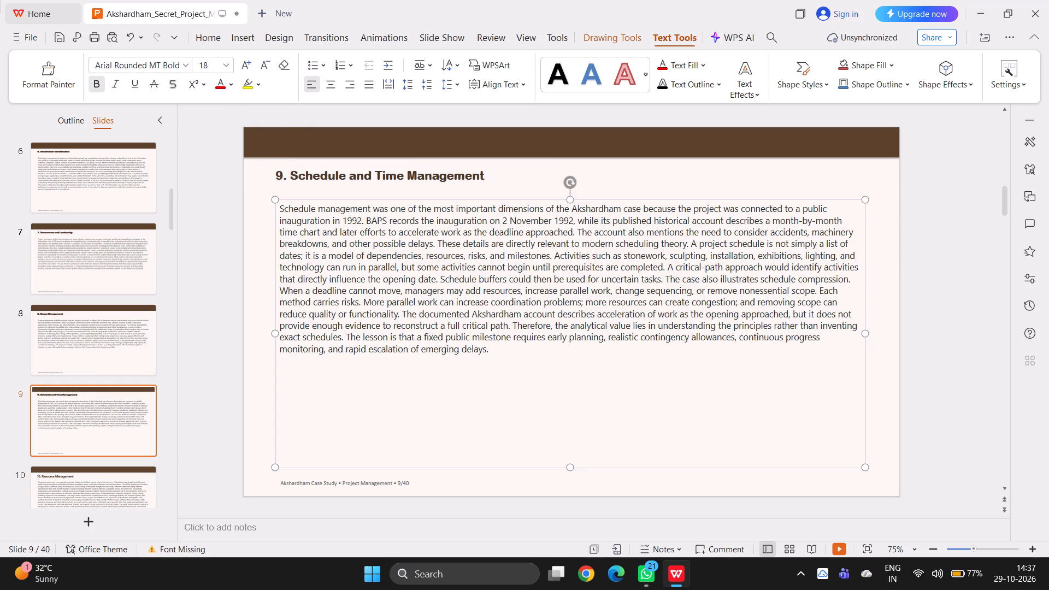
{"action": "key", "text": "Down"}
{"action": "left_click", "coordinate": [248, 233]}
Format slide 10's title "10. Resource Management" in Arial Rounded MT Bold at size 18.
{"action": "key", "text": "Down"}
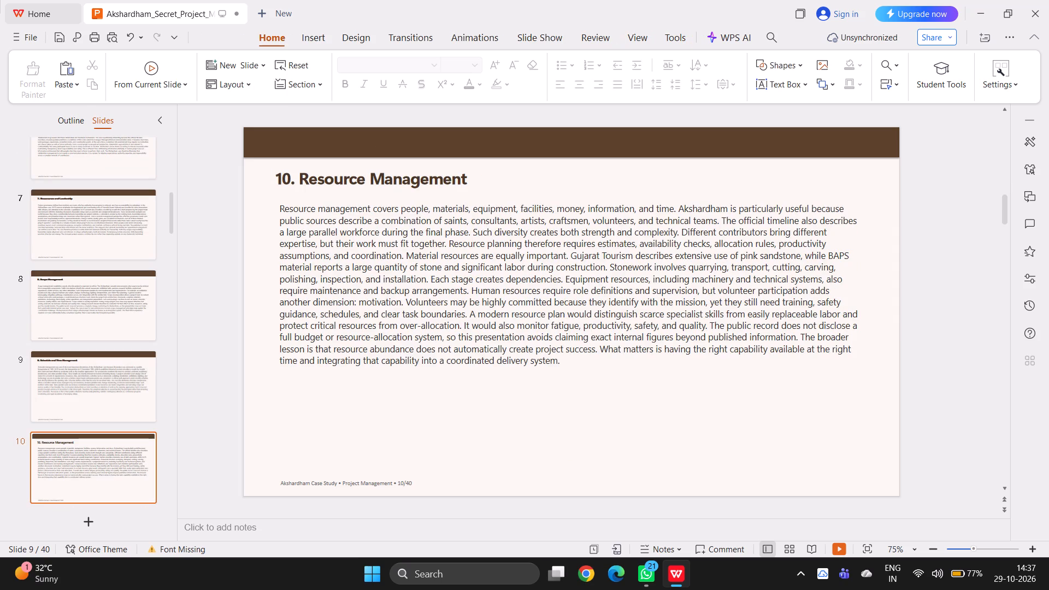
{"action": "triple_click", "coordinate": [284, 179]}
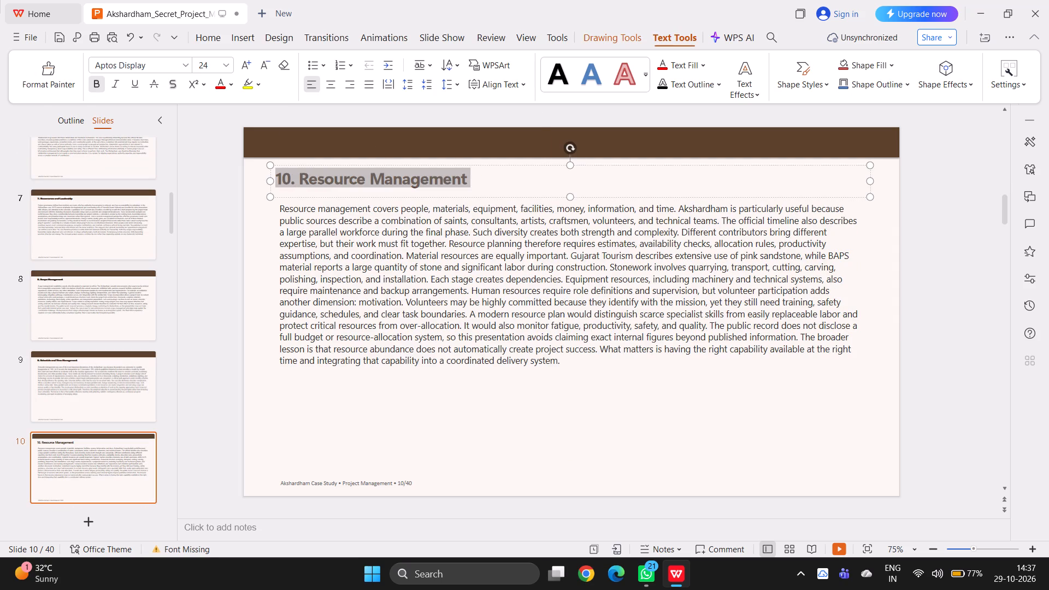
{"action": "left_click", "coordinate": [185, 61]}
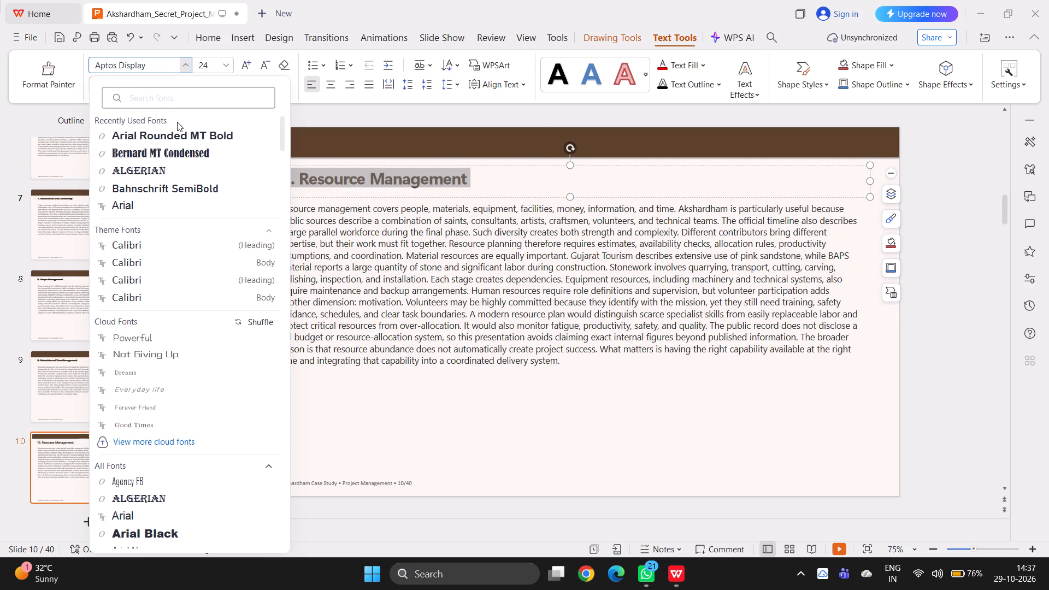
{"action": "left_click", "coordinate": [177, 131]}
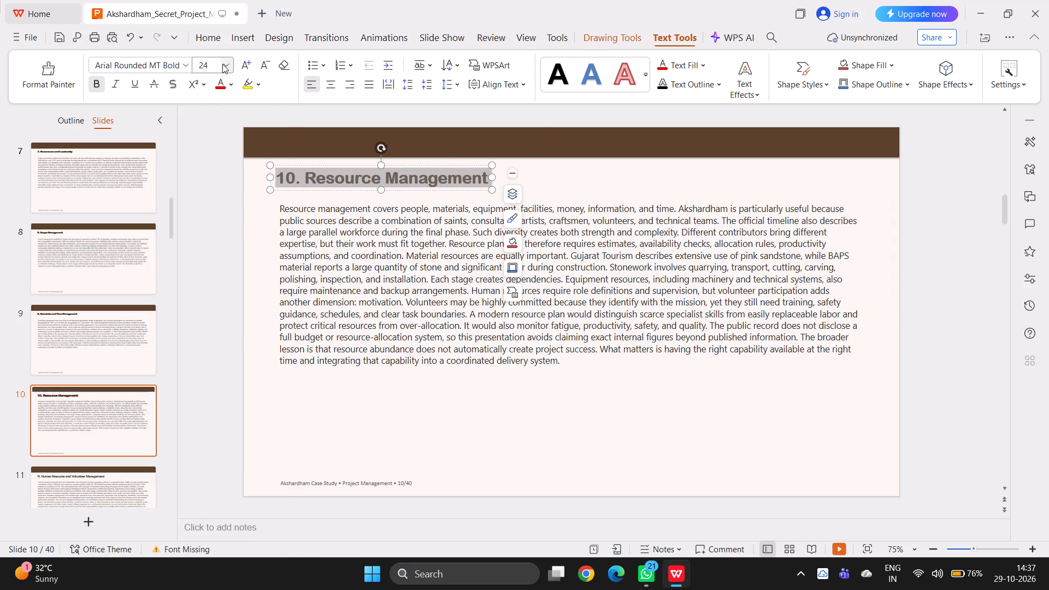
{"action": "left_click", "coordinate": [222, 64]}
{"action": "left_click", "coordinate": [215, 80]}
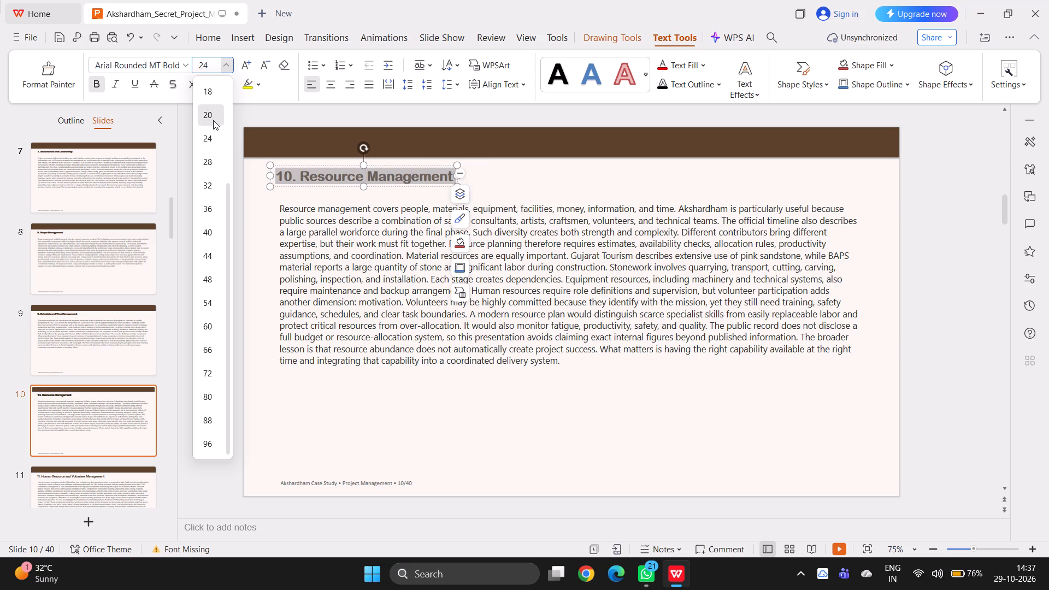
{"action": "left_click", "coordinate": [213, 95]}
{"action": "left_click", "coordinate": [230, 195]}
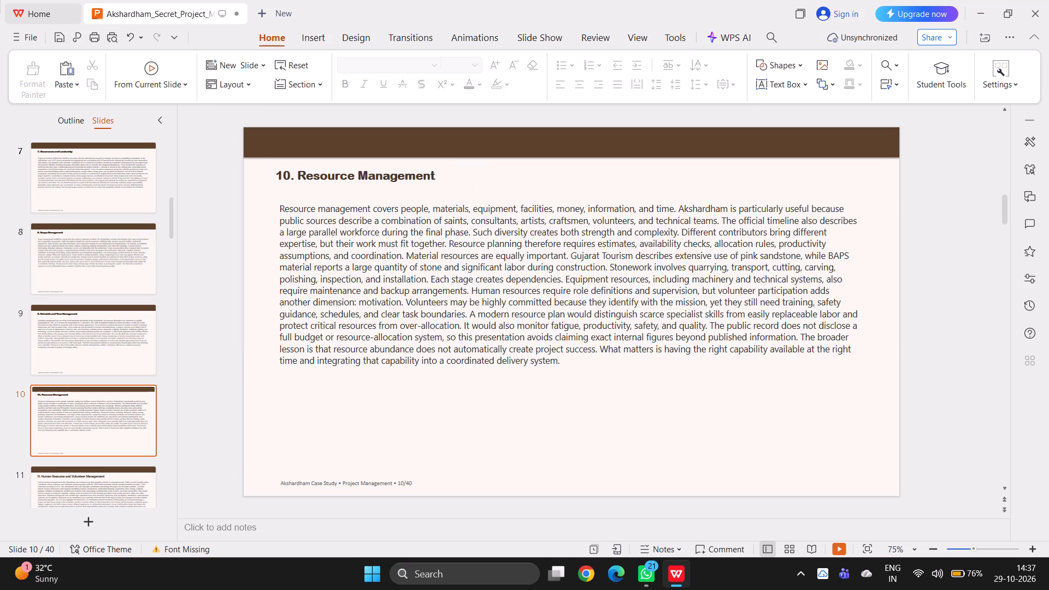
Change the font of slide 11's title "11. Human Resource and Volunteer Management" to Arial Rounded MT Bold.
{"action": "key", "text": "Down"}
{"action": "triple_click", "coordinate": [280, 175]}
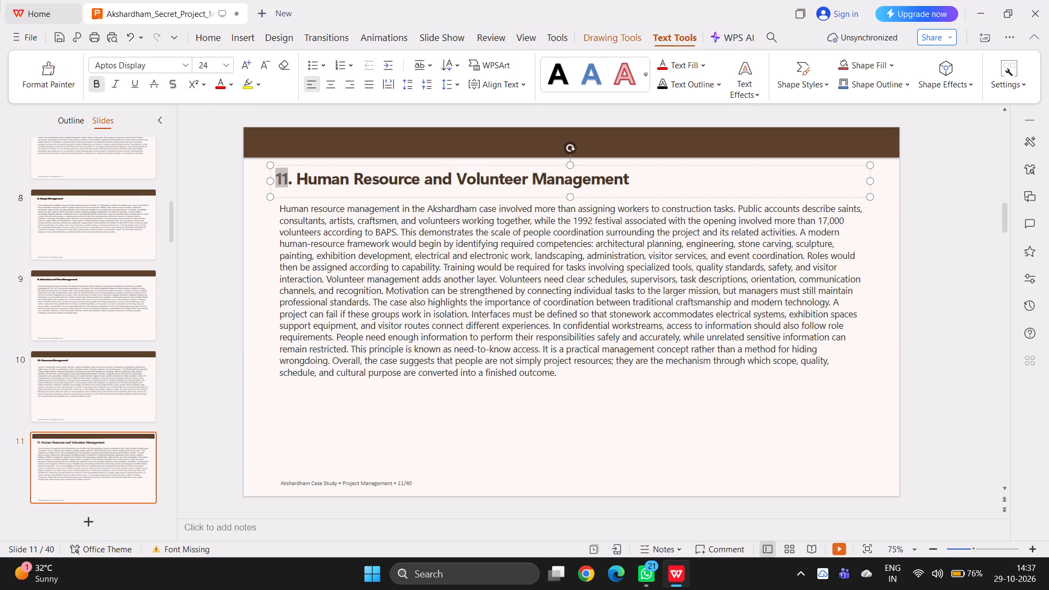
{"action": "left_click", "coordinate": [185, 63]}
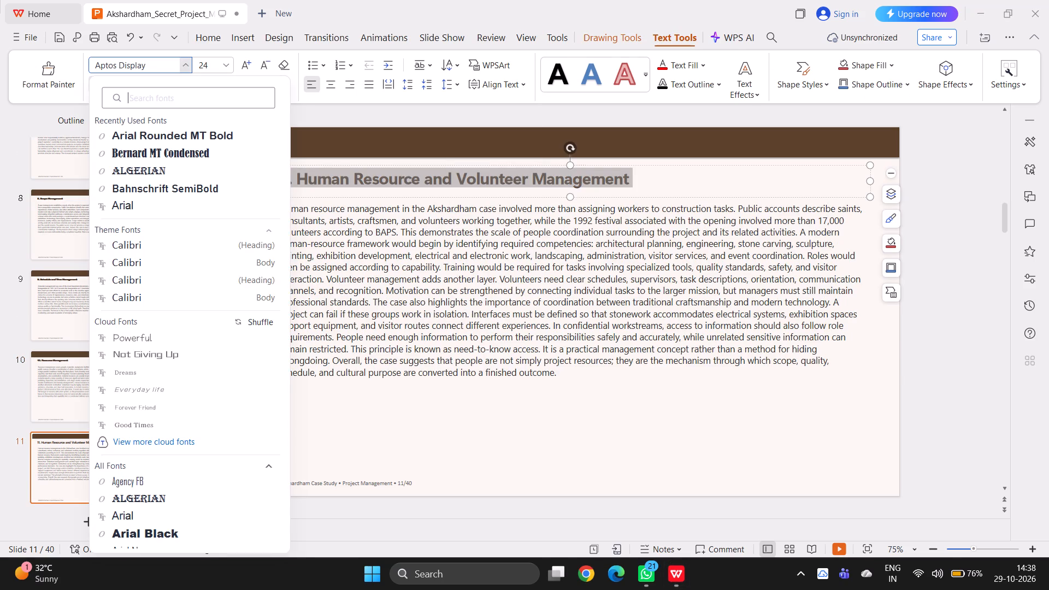
{"action": "left_click", "coordinate": [184, 133]}
{"action": "left_click_drag", "start_coordinate": [206, 205], "coordinate": [219, 137]}
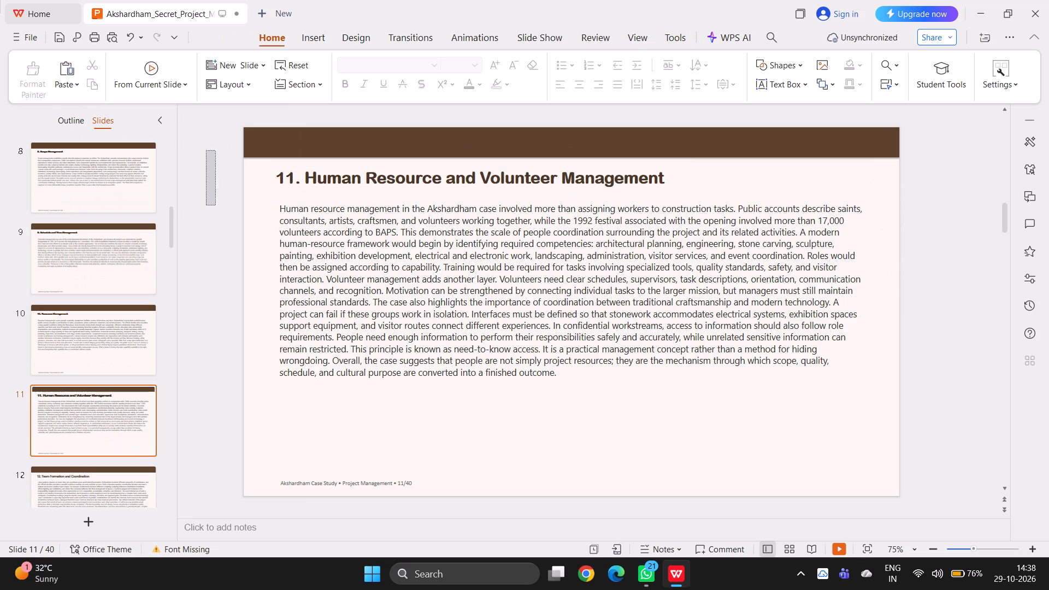
{"action": "left_click_drag", "start_coordinate": [219, 137], "coordinate": [226, 199]}
Set the whole title "11. Human Resource and Volunteer Management" on slide 11 to font size 18.
{"action": "double_click", "coordinate": [292, 179]}
{"action": "double_click", "coordinate": [292, 179]}
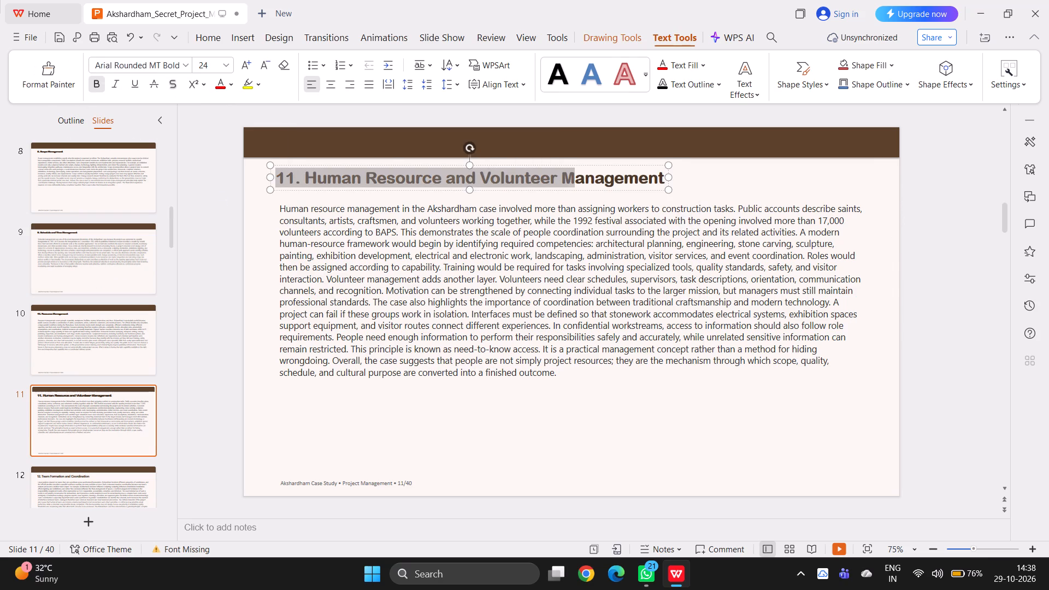
{"action": "double_click", "coordinate": [292, 179]}
{"action": "left_click", "coordinate": [292, 179]}
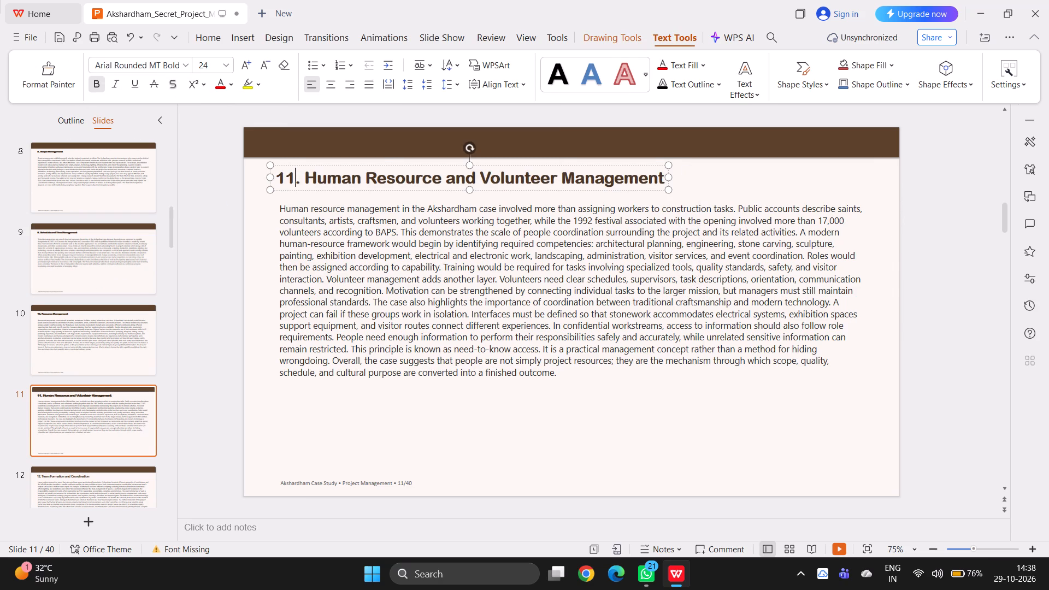
{"action": "double_click", "coordinate": [292, 179]}
{"action": "left_click", "coordinate": [301, 181]}
{"action": "left_click_drag", "start_coordinate": [301, 181], "coordinate": [319, 181]}
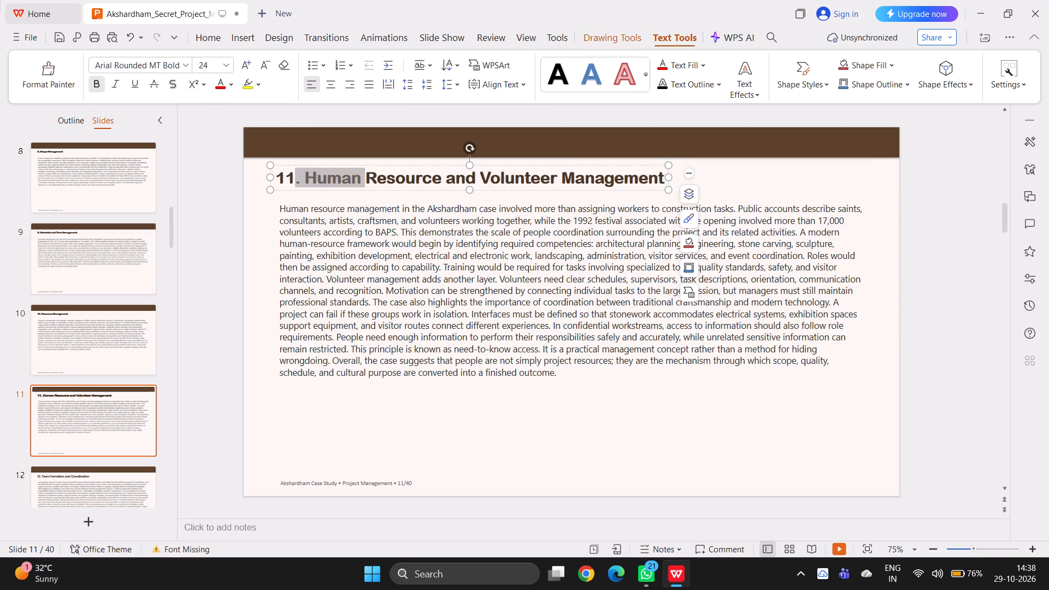
{"action": "left_click_drag", "start_coordinate": [319, 181], "coordinate": [637, 167]}
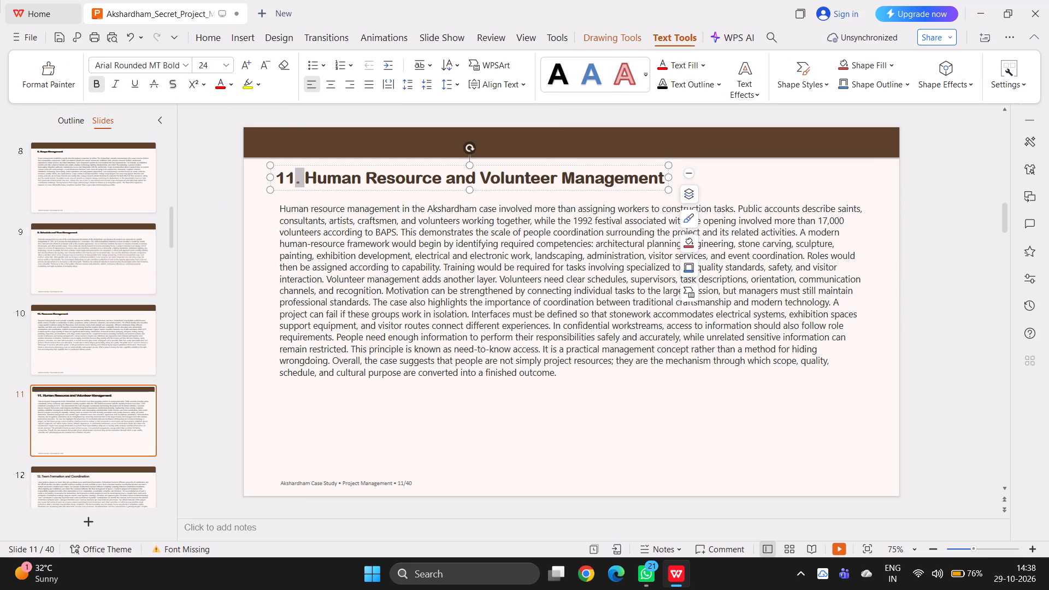
{"action": "left_click", "coordinate": [267, 193]}
{"action": "triple_click", "coordinate": [282, 178]}
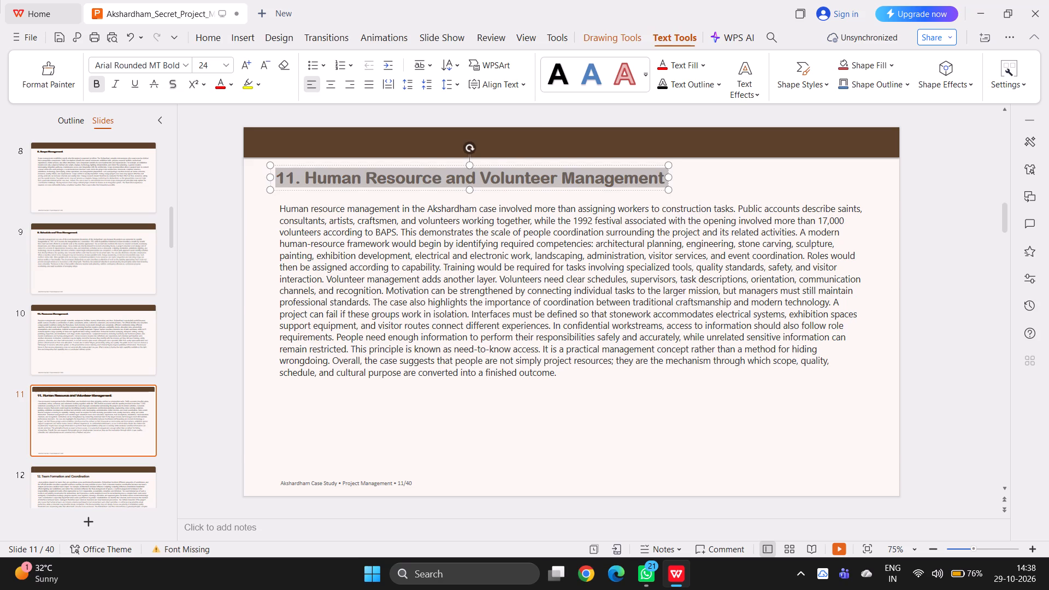
{"action": "left_click", "coordinate": [222, 66]}
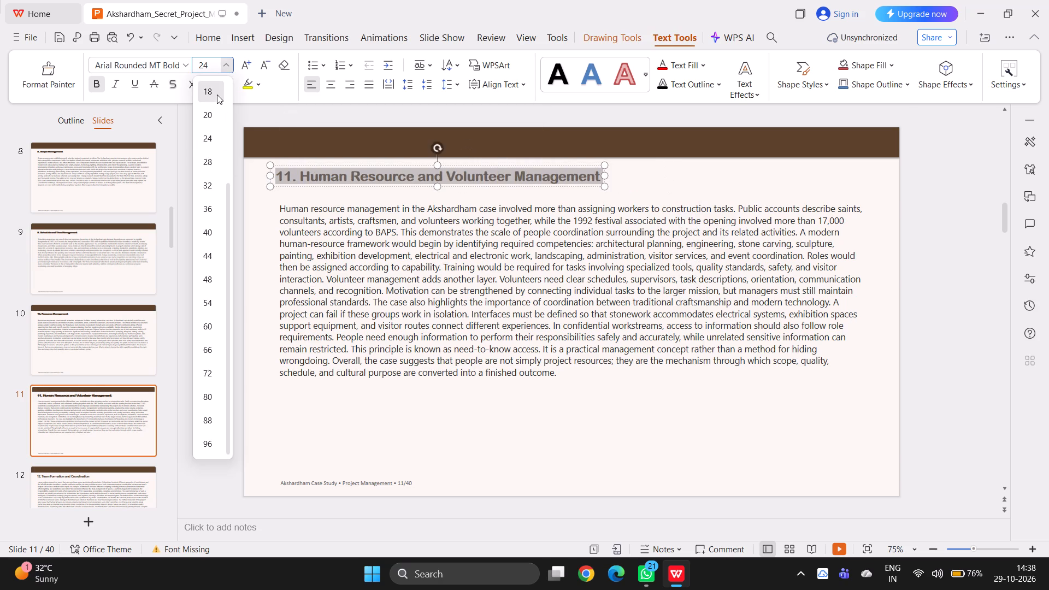
{"action": "left_click", "coordinate": [217, 92]}
{"action": "left_click", "coordinate": [244, 233]}
Format slide 12's title "12. Team Formation and Coordination" in Arial Rounded MT Bold at size 18.
{"action": "key", "text": "Down"}
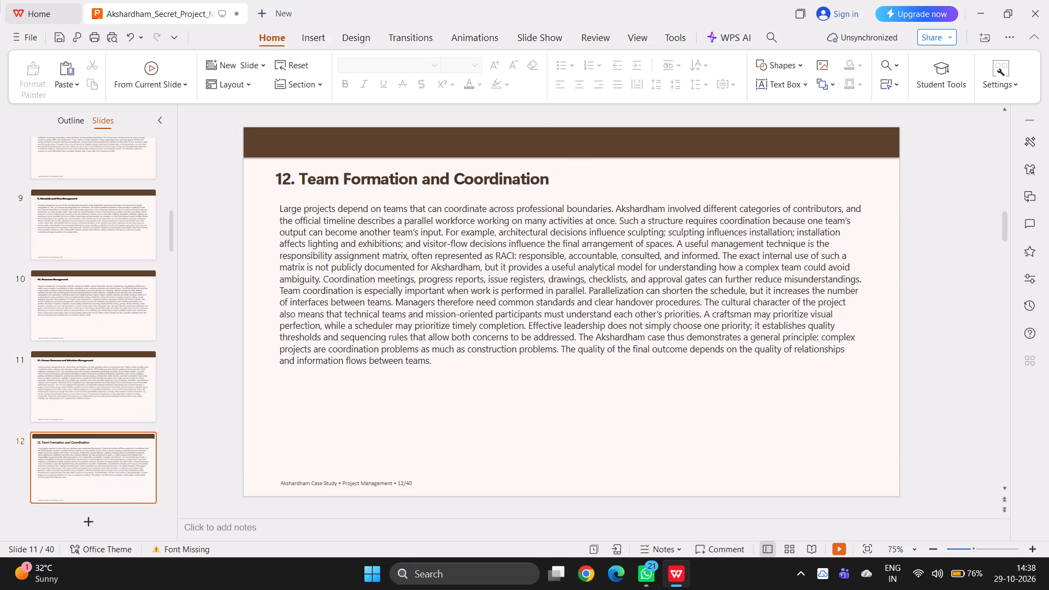
{"action": "triple_click", "coordinate": [275, 172]}
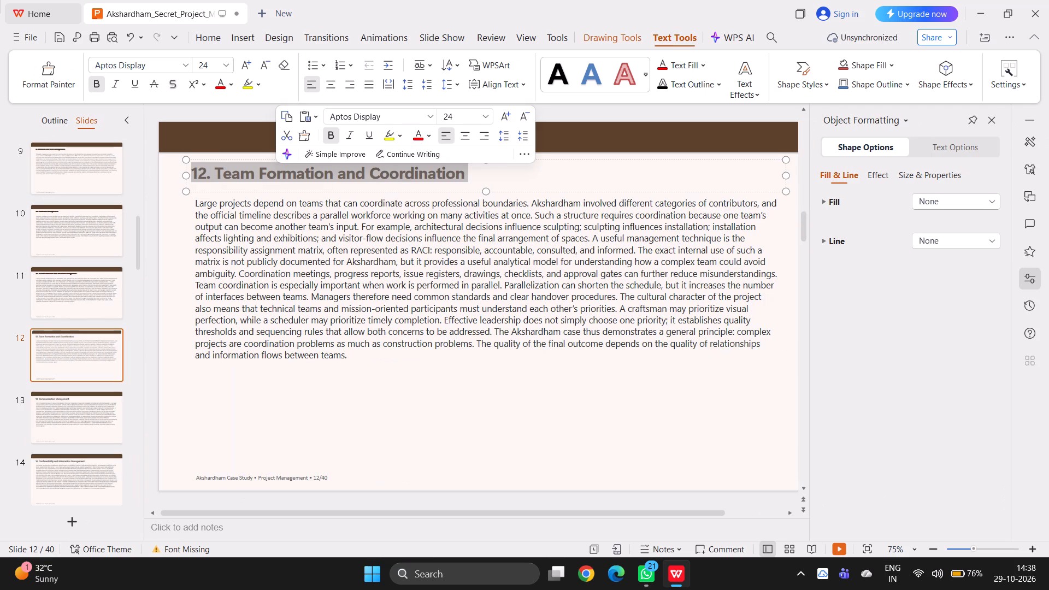
{"action": "left_click", "coordinate": [186, 67]}
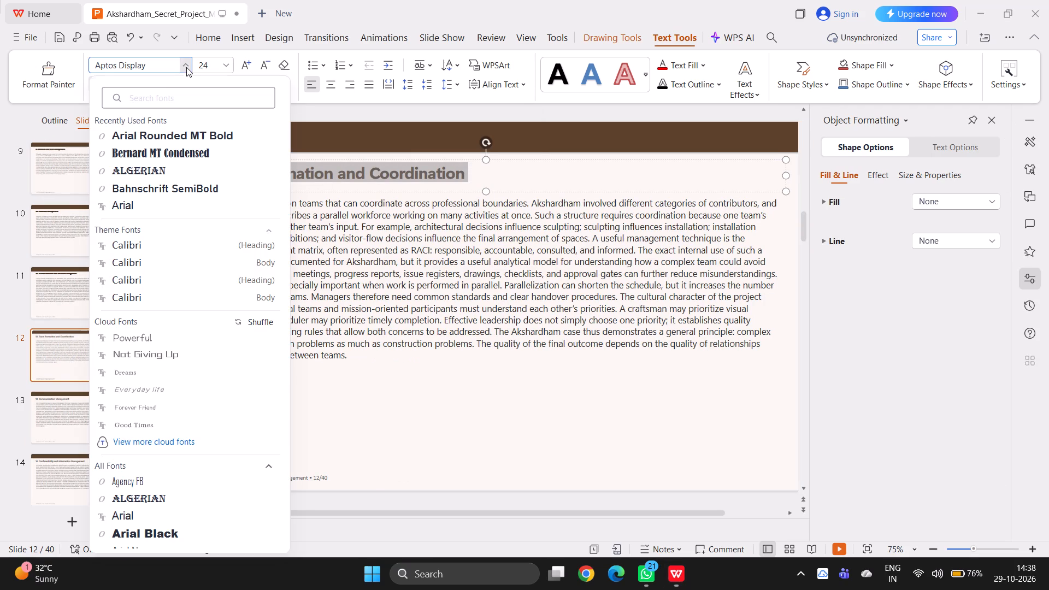
{"action": "left_click", "coordinate": [185, 135]}
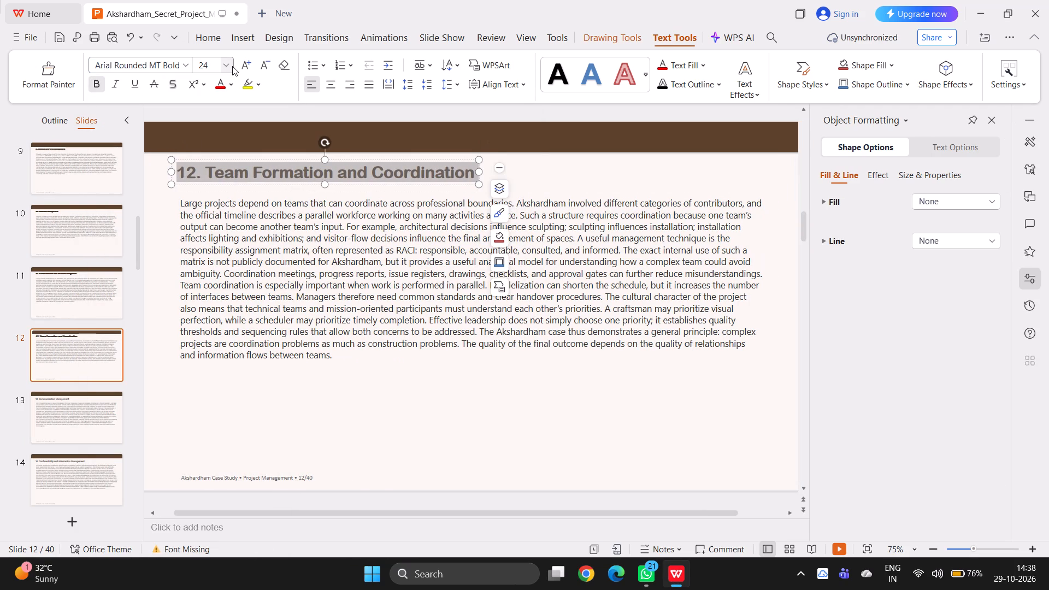
{"action": "left_click", "coordinate": [230, 63]}
{"action": "left_click", "coordinate": [216, 90]}
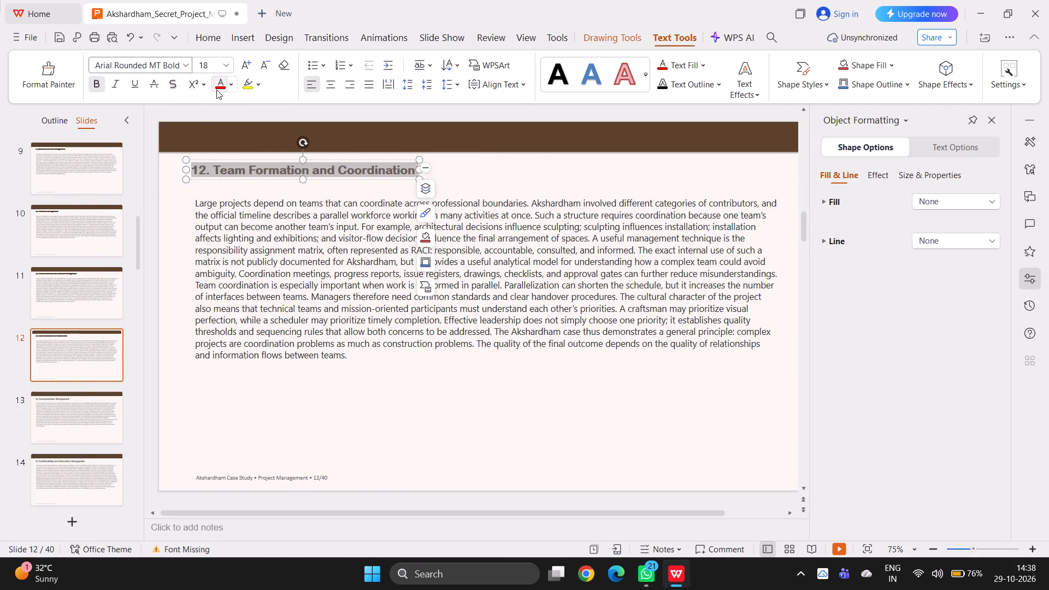
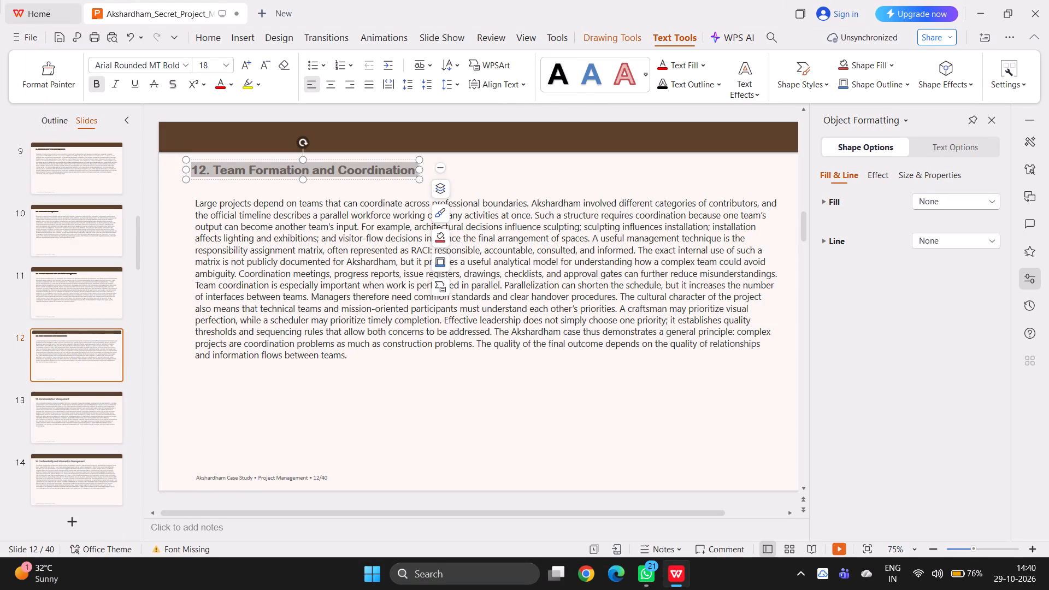
Format slide 13's title "13. Communication Management" in Arial Rounded MT Bold at size 18.
{"action": "left_click", "coordinate": [172, 387]}
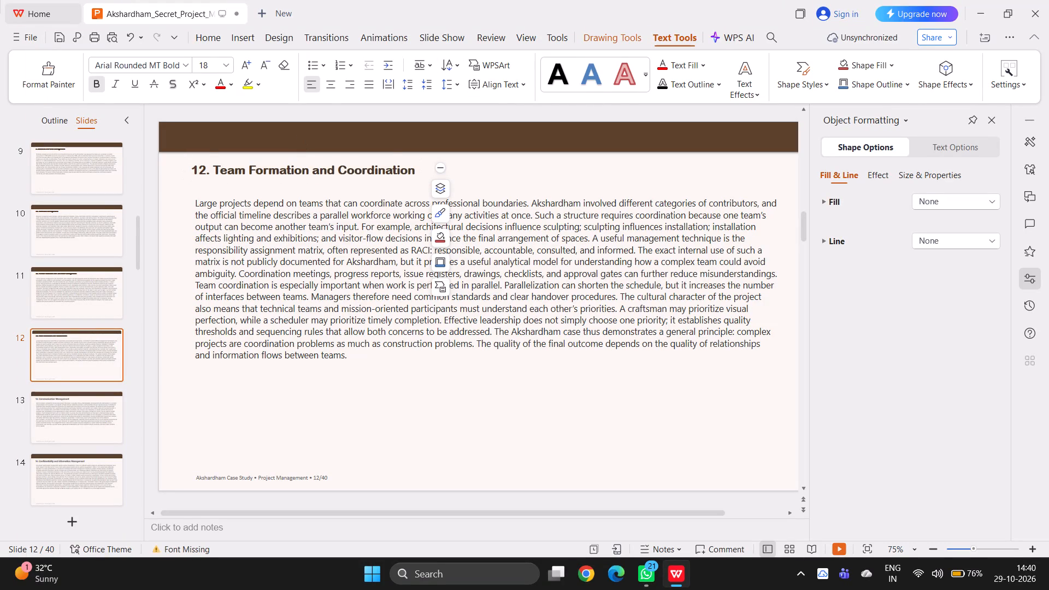
{"action": "key", "text": "Down"}
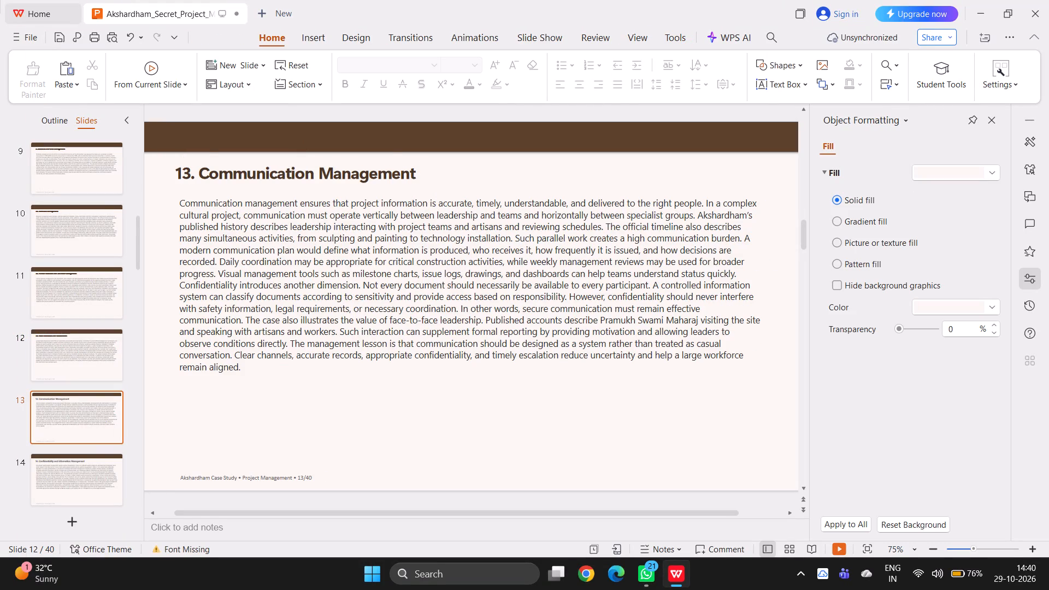
{"action": "triple_click", "coordinate": [176, 173]}
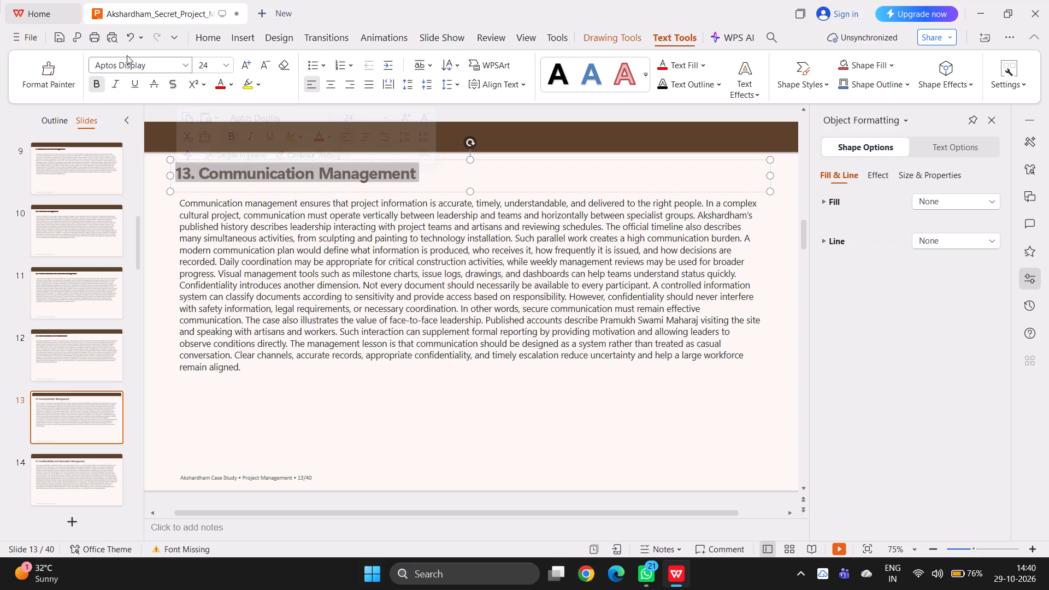
{"action": "left_click", "coordinate": [183, 64]}
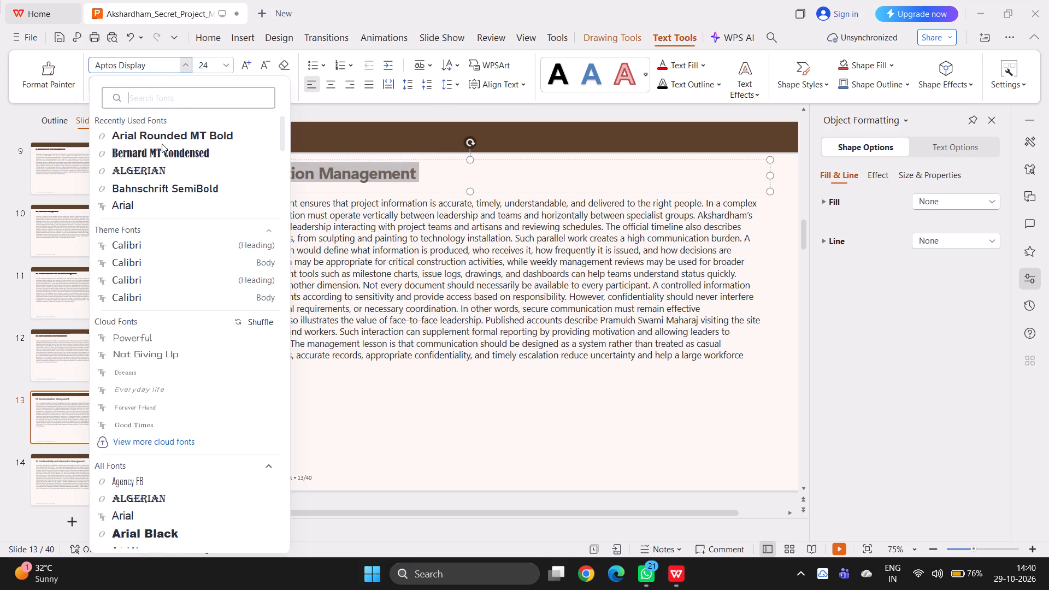
{"action": "left_click_drag", "start_coordinate": [170, 133], "coordinate": [214, 74]}
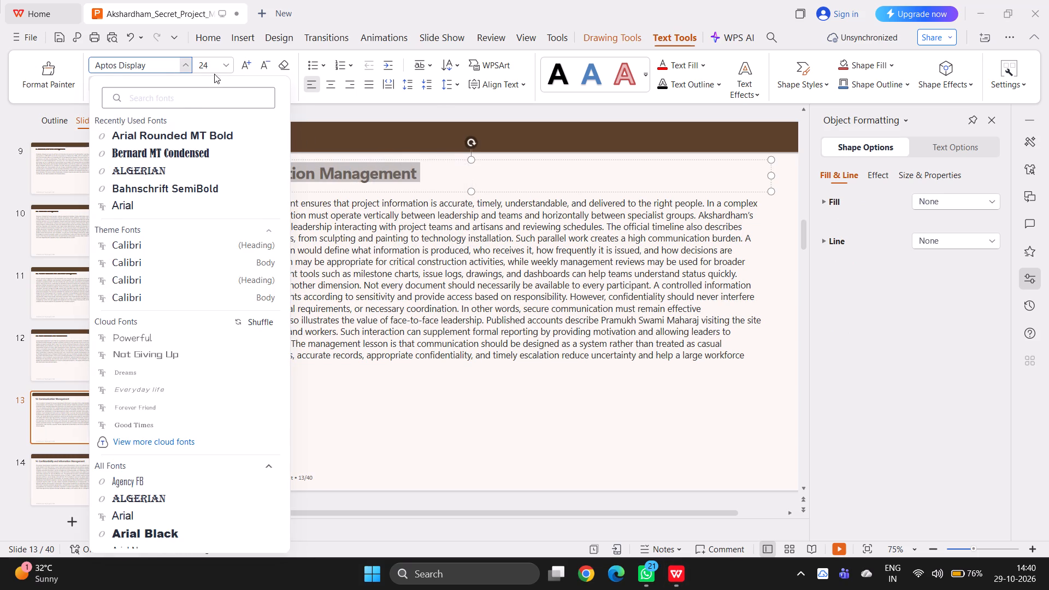
{"action": "left_click_drag", "start_coordinate": [214, 74], "coordinate": [224, 62]}
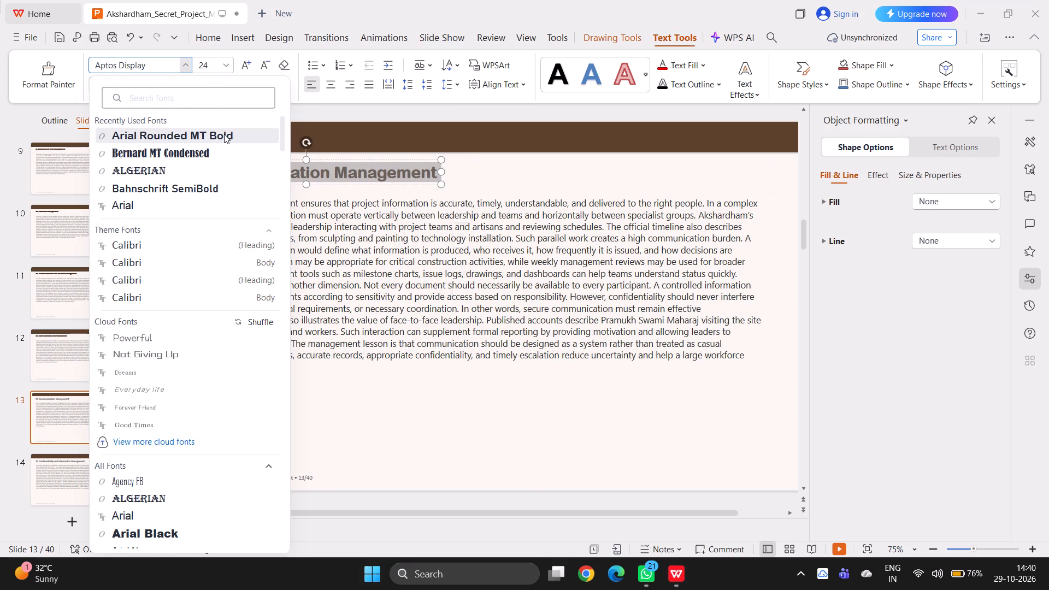
{"action": "left_click", "coordinate": [224, 134]}
{"action": "left_click", "coordinate": [228, 66]}
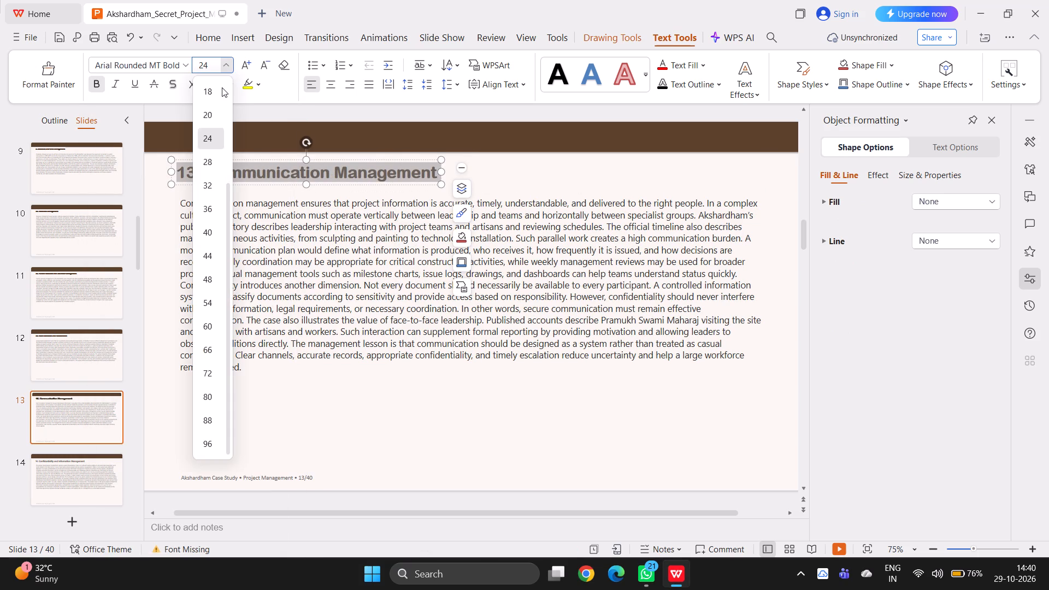
{"action": "left_click", "coordinate": [222, 87]}
Format slide 14's title "14. Confidentiality and Information Management" in Arial Rounded MT Bold at size 18.
{"action": "left_click", "coordinate": [98, 297]}
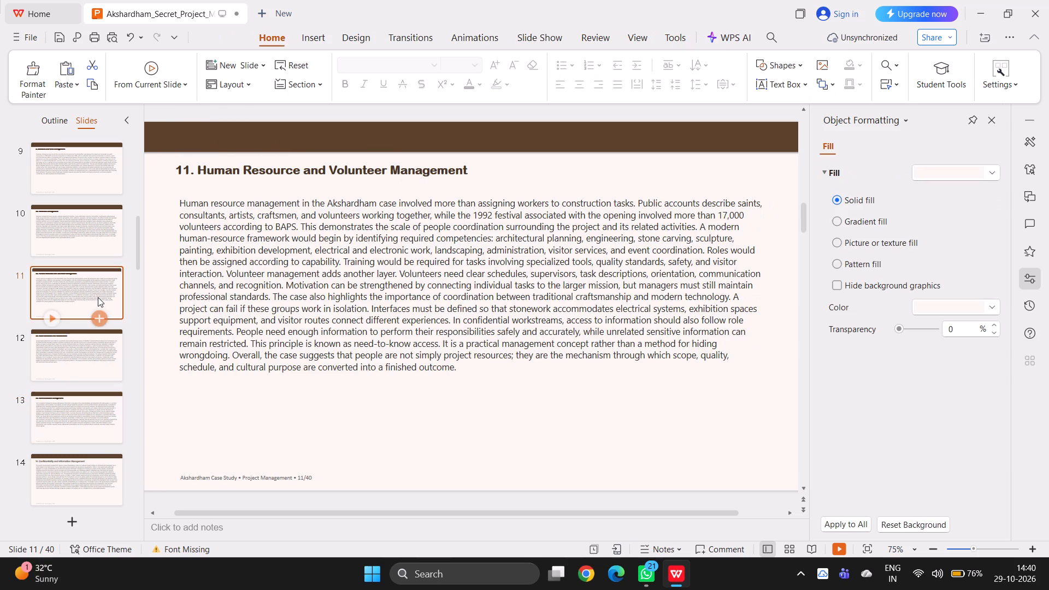
{"action": "left_click", "coordinate": [63, 477]}
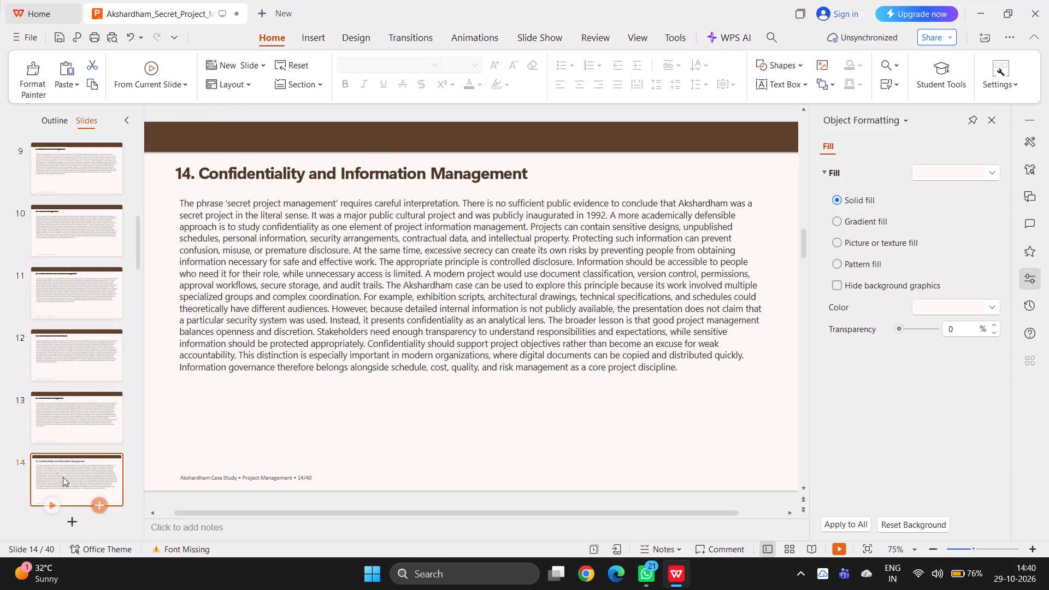
{"action": "scroll", "coordinate": [63, 477], "scroll_direction": "down", "scroll_amount": 1}
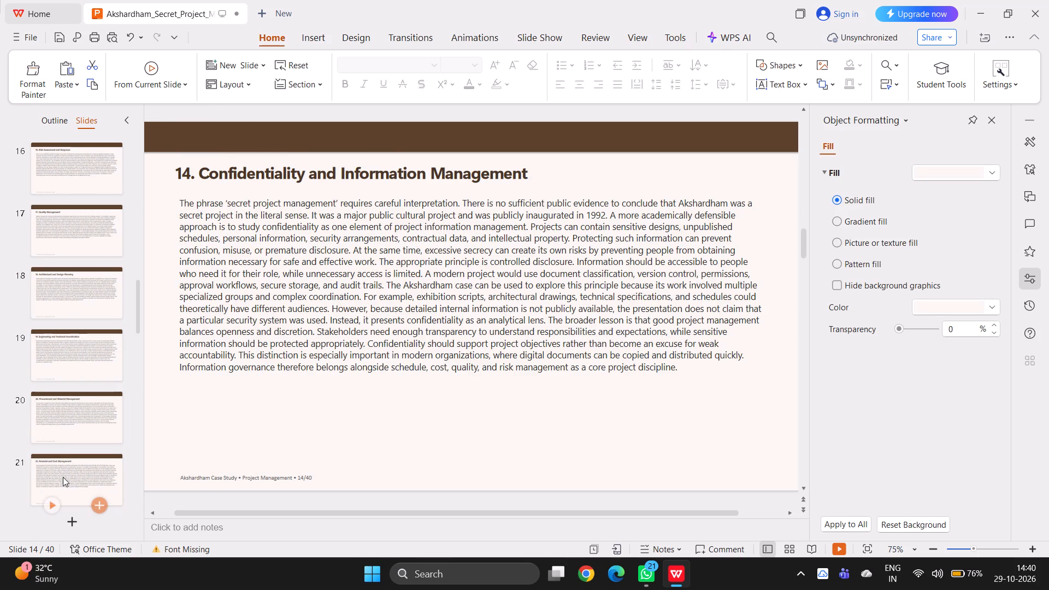
{"action": "scroll", "coordinate": [63, 477], "scroll_direction": "down", "scroll_amount": 1}
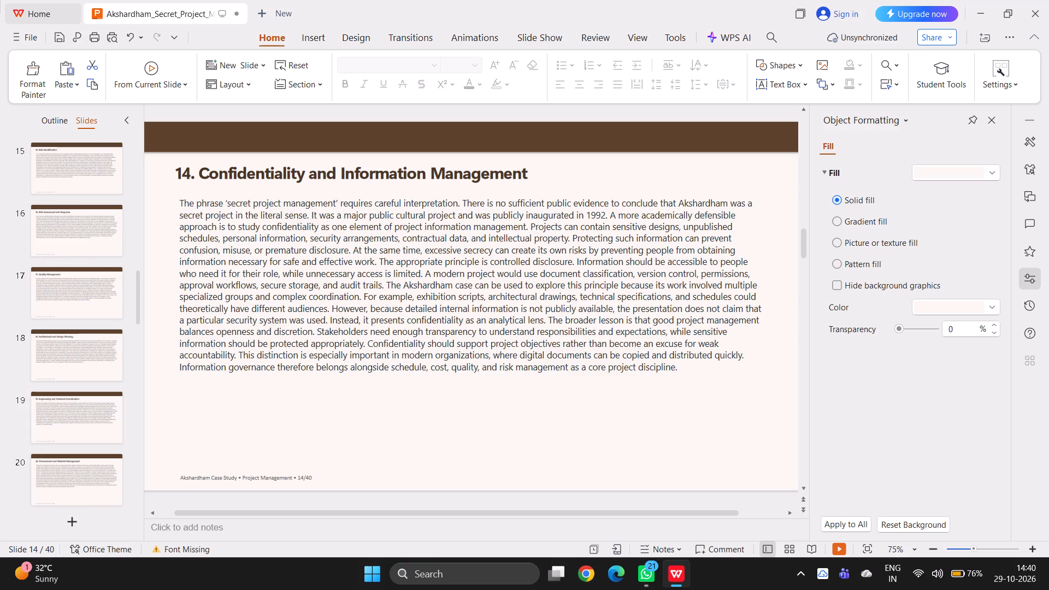
{"action": "triple_click", "coordinate": [180, 172]}
{"action": "left_click", "coordinate": [180, 172]}
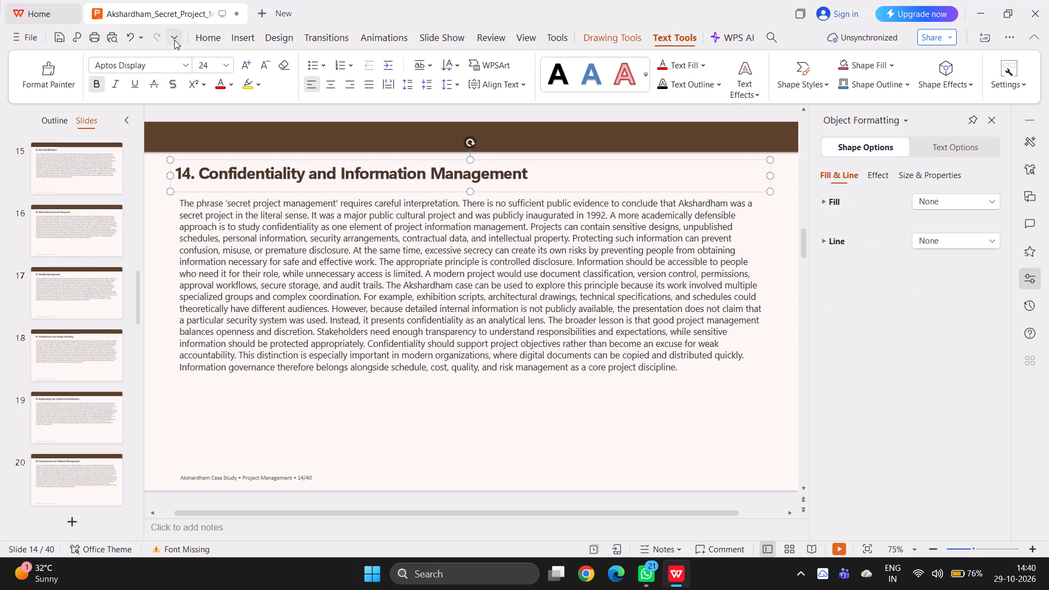
{"action": "triple_click", "coordinate": [181, 170]}
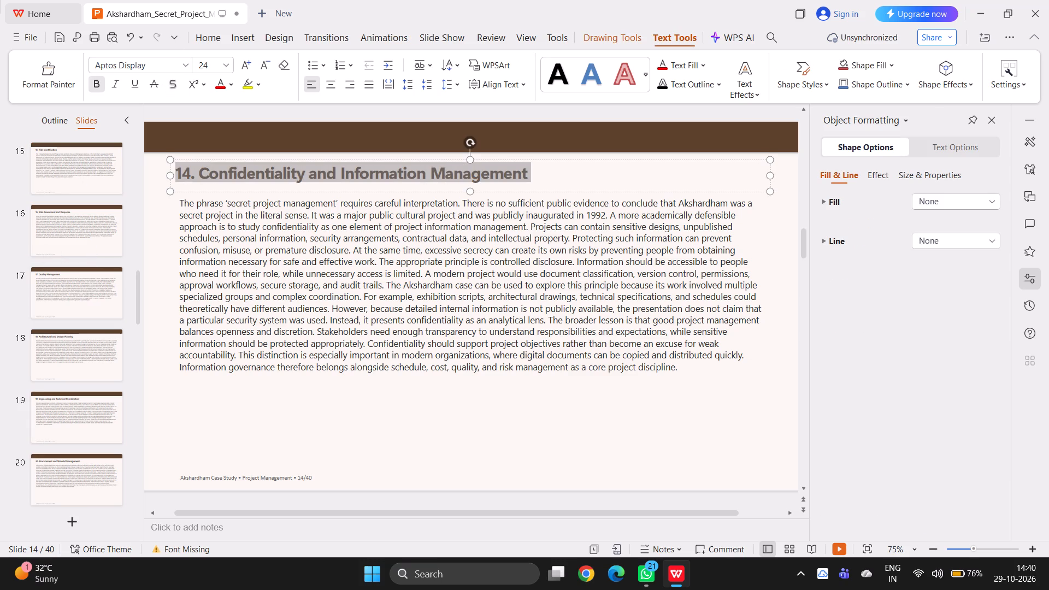
{"action": "left_click", "coordinate": [185, 70]}
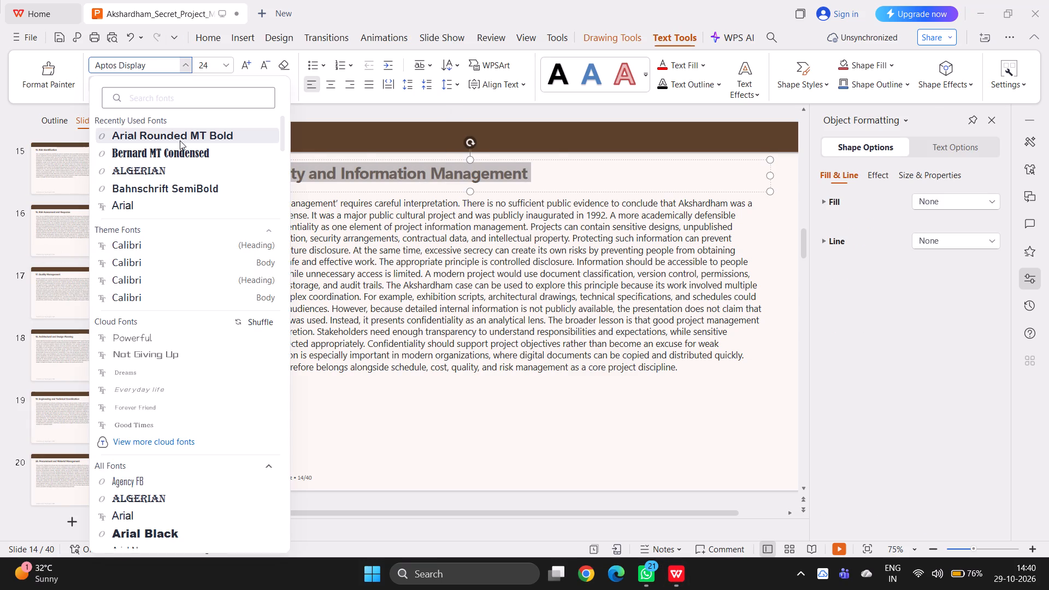
{"action": "left_click", "coordinate": [180, 140]}
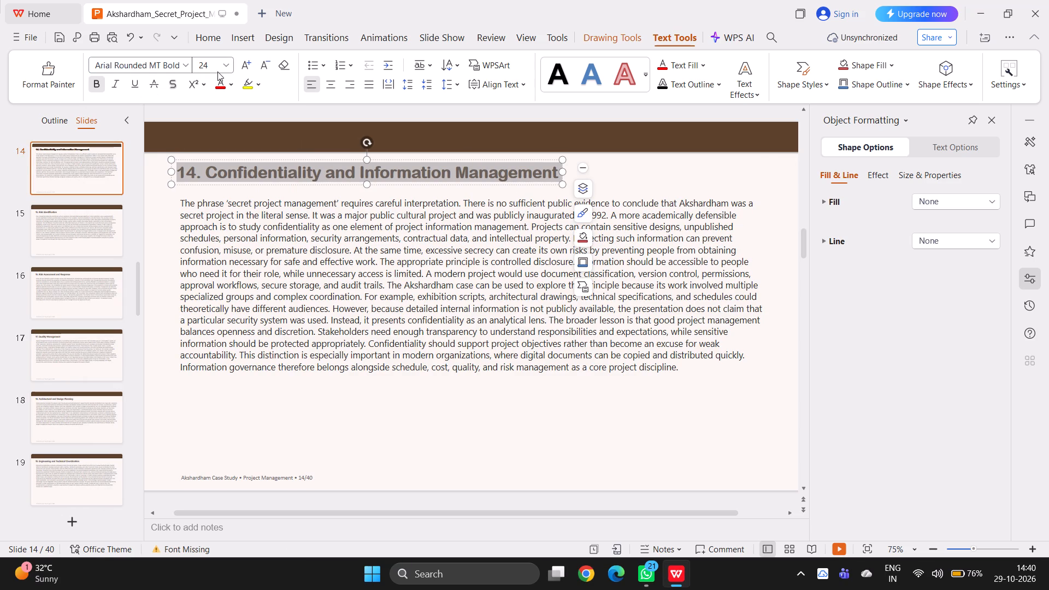
{"action": "left_click", "coordinate": [222, 67]}
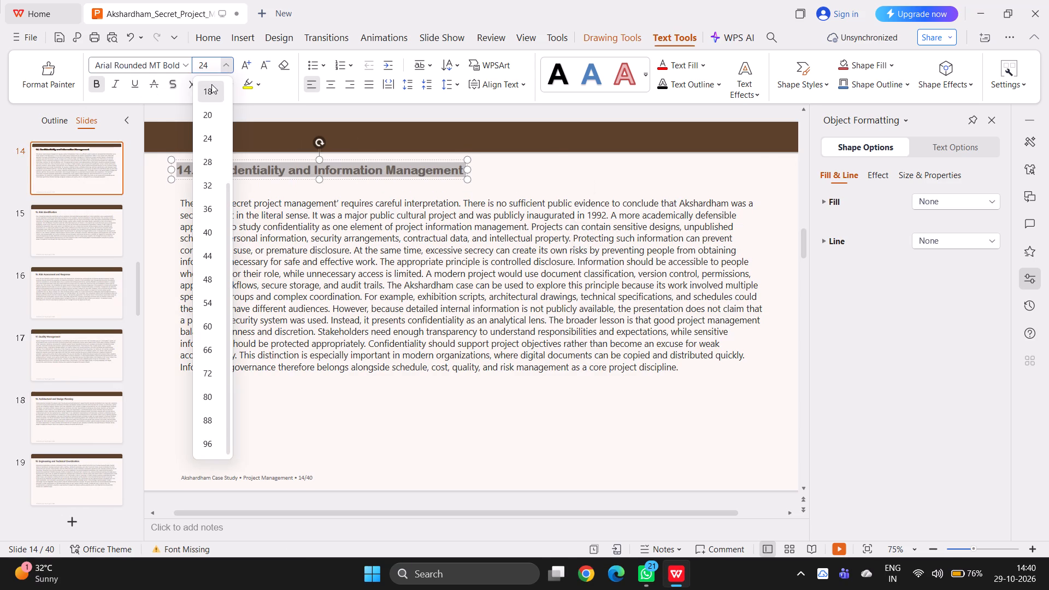
{"action": "left_click", "coordinate": [211, 84]}
Format slide 15's title "15. Risk Identification" in Arial Rounded MT Bold at size 18.
{"action": "left_click", "coordinate": [63, 229]}
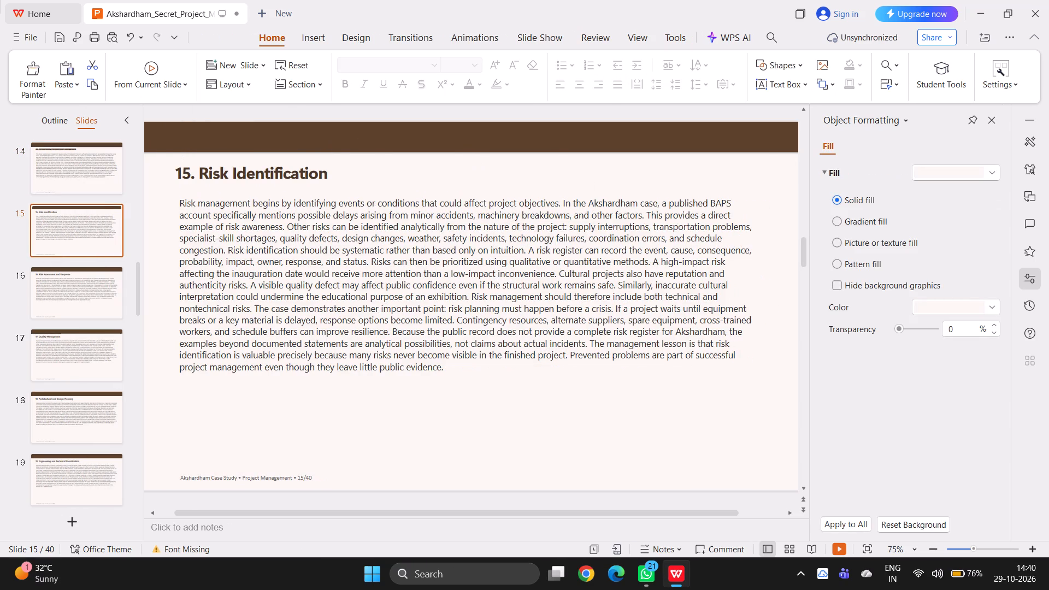
{"action": "triple_click", "coordinate": [180, 169]}
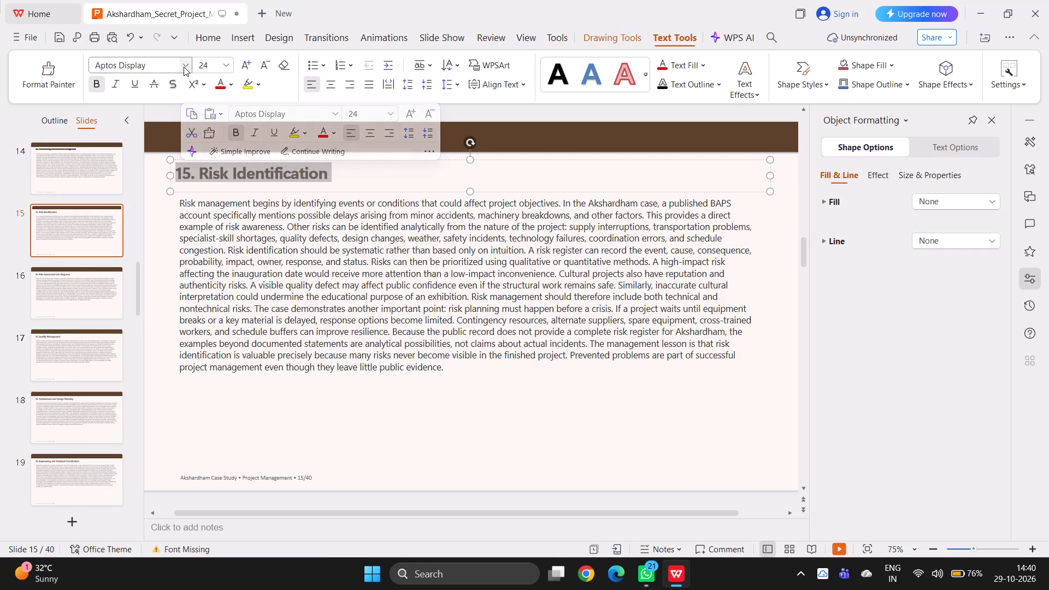
{"action": "left_click", "coordinate": [182, 66]}
{"action": "left_click", "coordinate": [168, 141]}
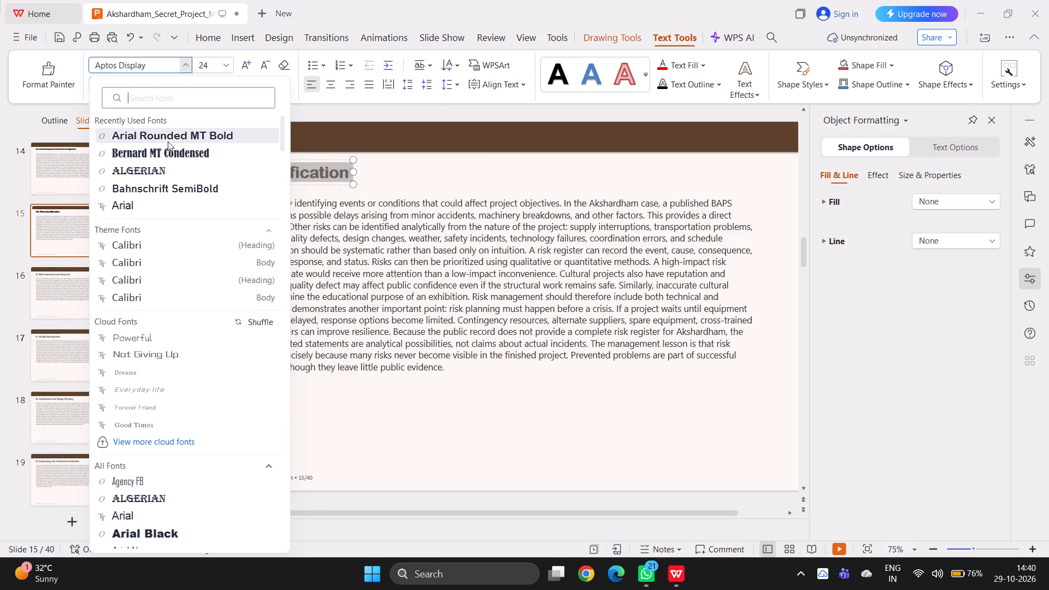
{"action": "left_click", "coordinate": [231, 68]}
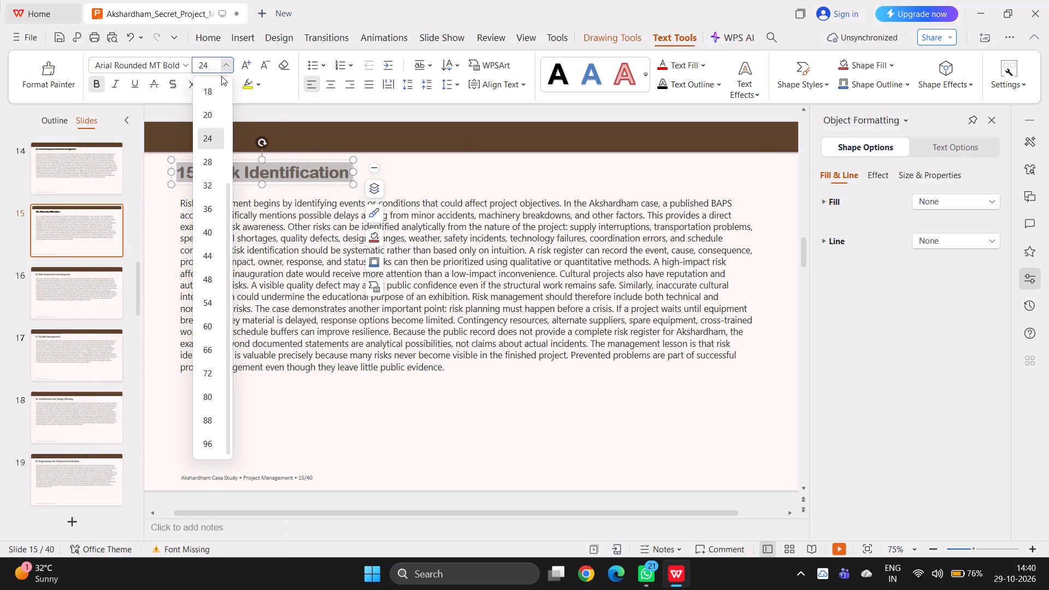
{"action": "left_click", "coordinate": [212, 89]}
Format slide 16's title "16. Risk Assessment and Response" in Arial Rounded MT Bold at size 18.
{"action": "left_click", "coordinate": [45, 304]}
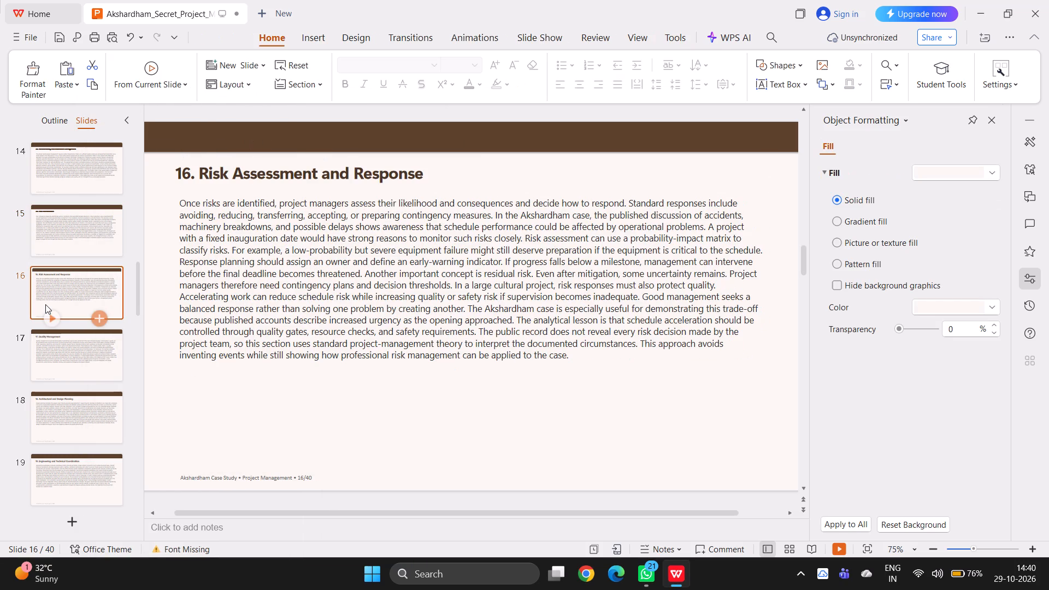
{"action": "triple_click", "coordinate": [184, 174]}
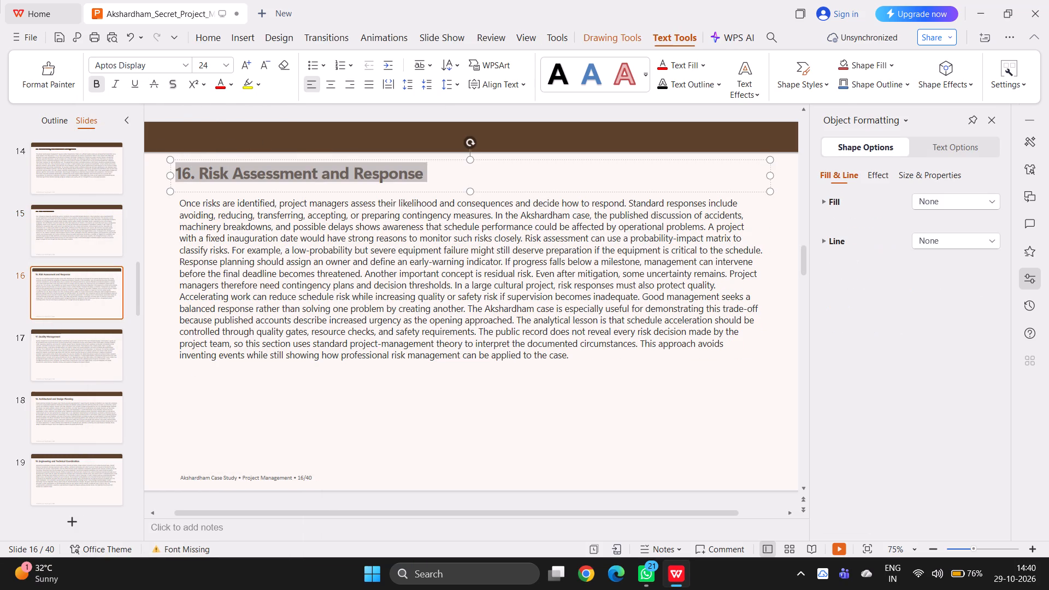
{"action": "left_click", "coordinate": [181, 63]}
{"action": "left_click", "coordinate": [168, 141]}
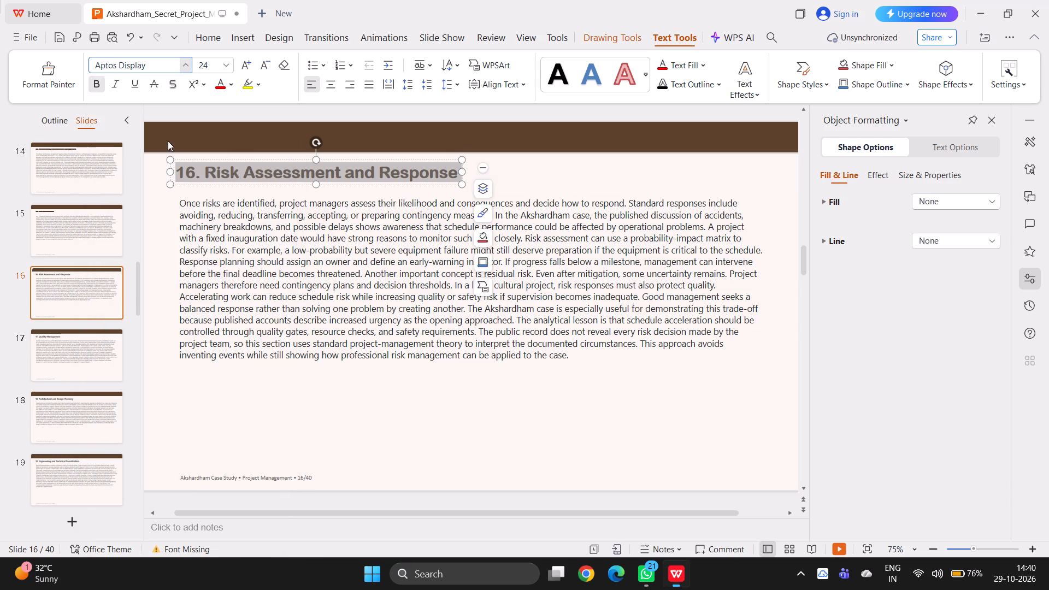
{"action": "left_click", "coordinate": [225, 62]}
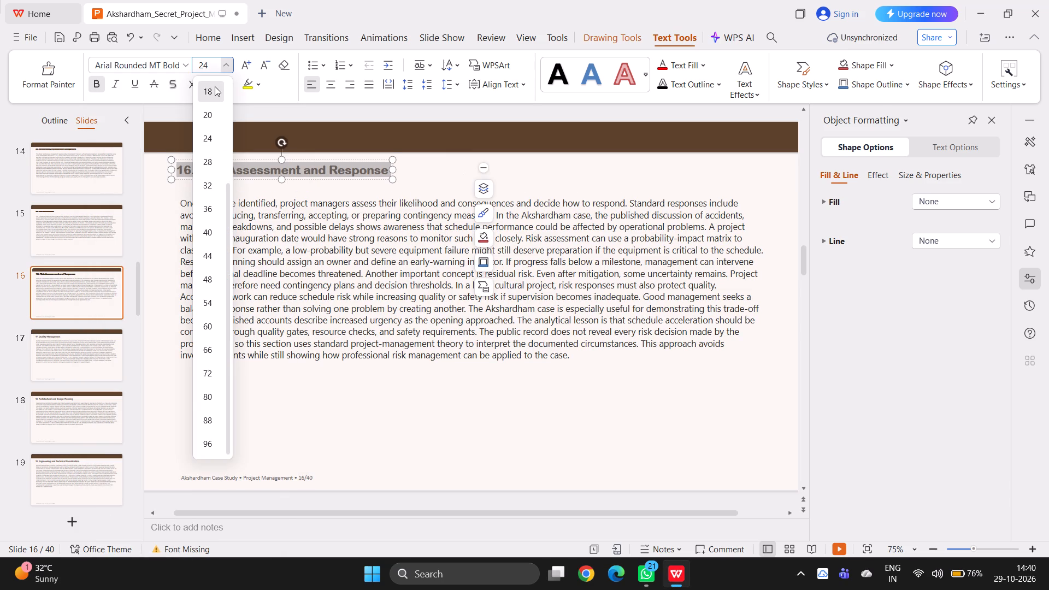
{"action": "left_click", "coordinate": [215, 86]}
Format slide 17's title "17. Quality Management" in Arial Rounded MT Bold at size 18.
{"action": "left_click", "coordinate": [56, 332]}
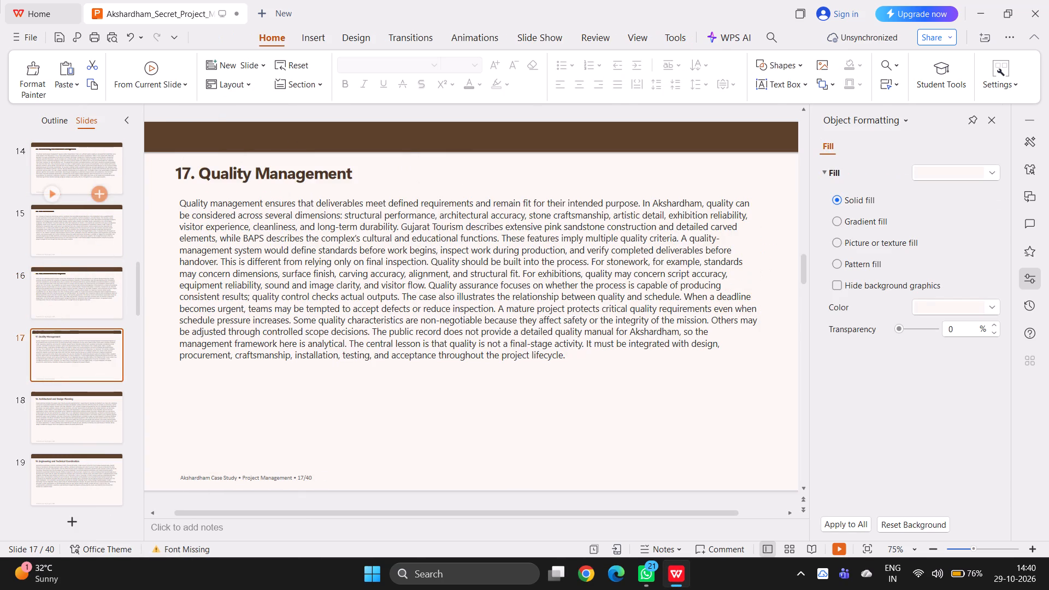
{"action": "triple_click", "coordinate": [181, 174]}
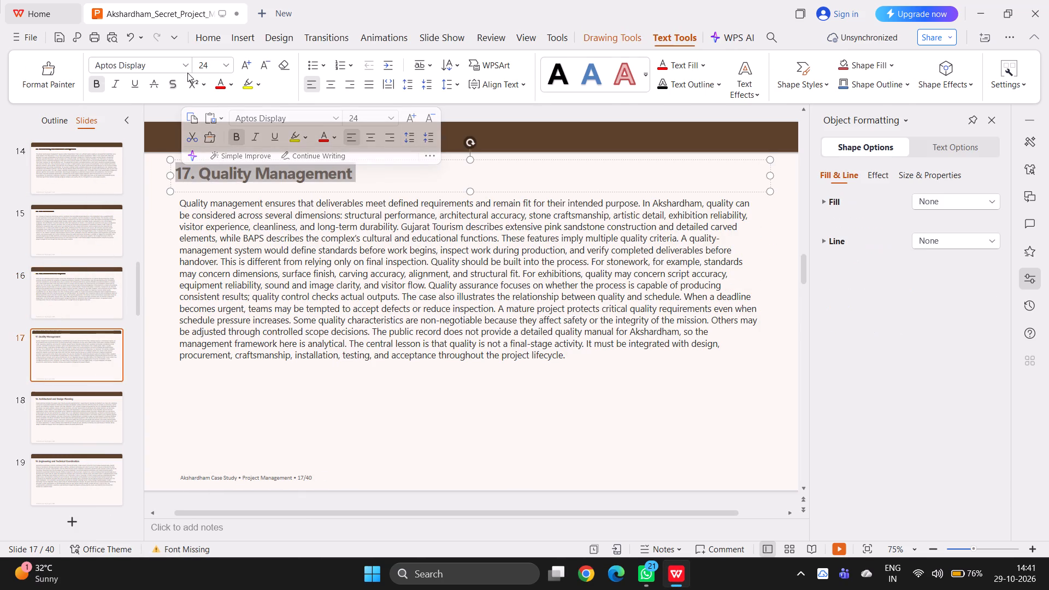
{"action": "left_click", "coordinate": [187, 66]}
{"action": "left_click", "coordinate": [185, 136]}
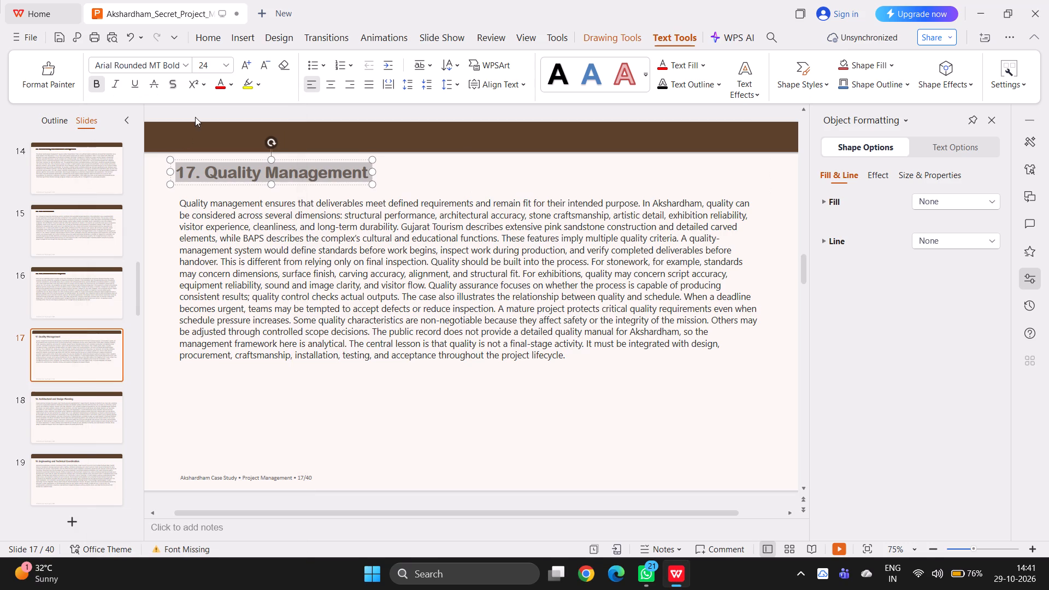
{"action": "left_click", "coordinate": [223, 62]}
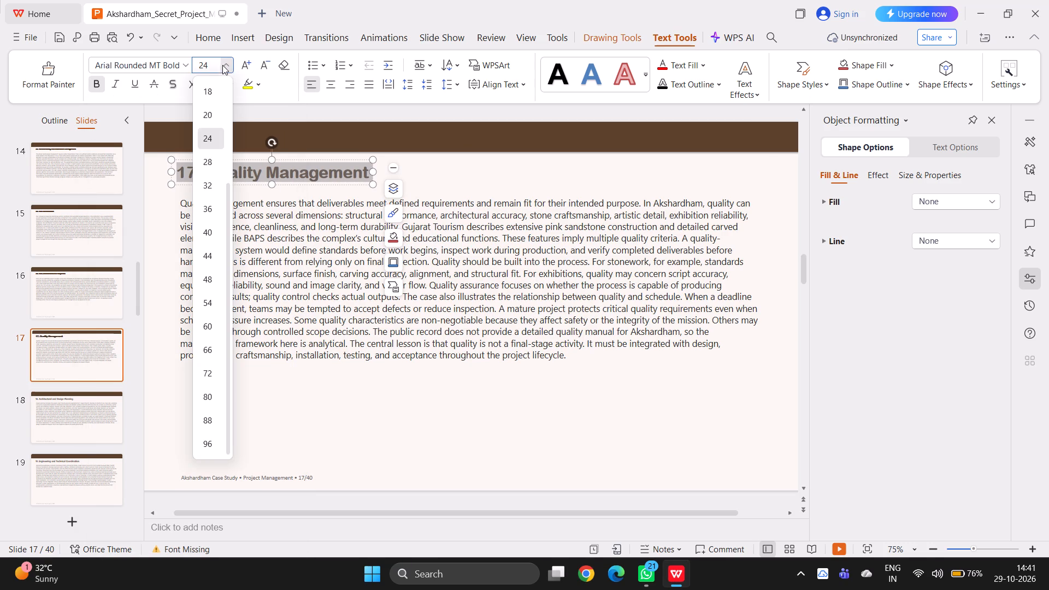
{"action": "left_click", "coordinate": [210, 81]}
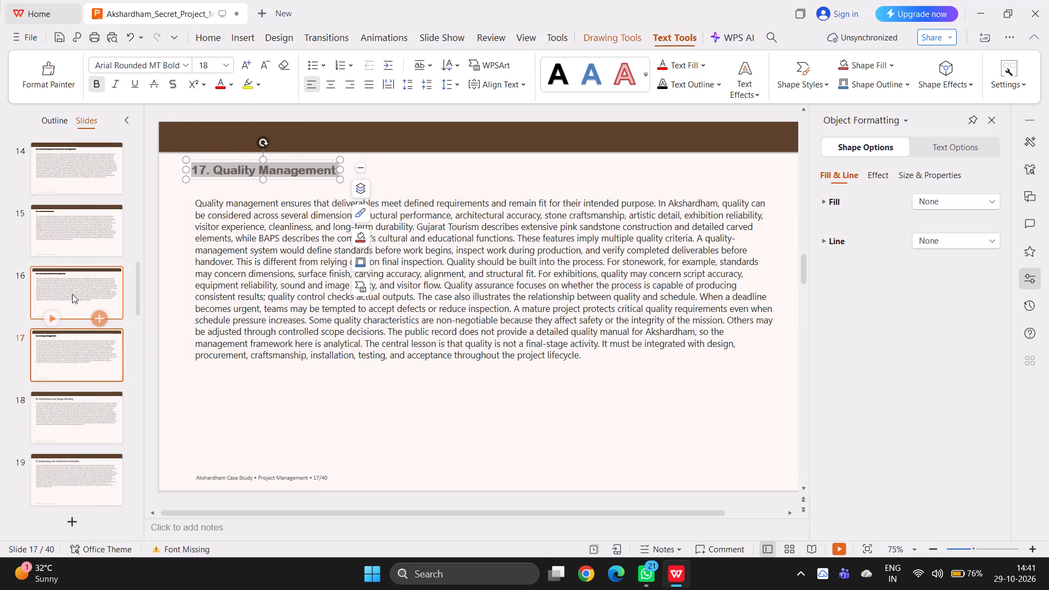
Format slide 18's title "18. Architectural and Design Planning" in Arial Rounded MT Bold at size 18.
{"action": "scroll", "coordinate": [81, 303], "scroll_direction": "down", "scroll_amount": 1}
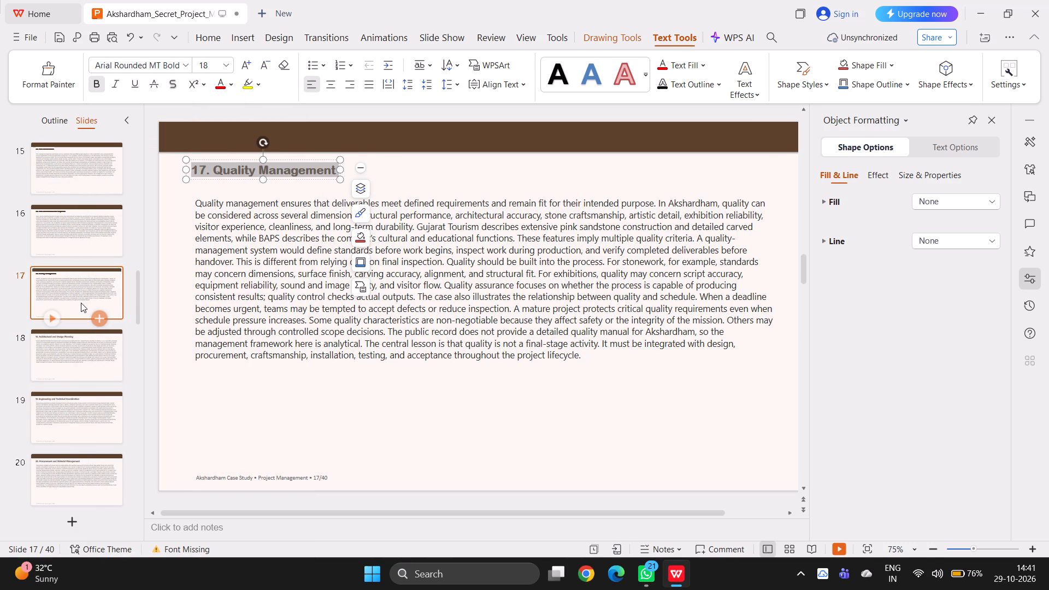
{"action": "scroll", "coordinate": [81, 303], "scroll_direction": "down", "scroll_amount": 2}
{"action": "scroll", "coordinate": [76, 287], "scroll_direction": "up", "scroll_amount": 1}
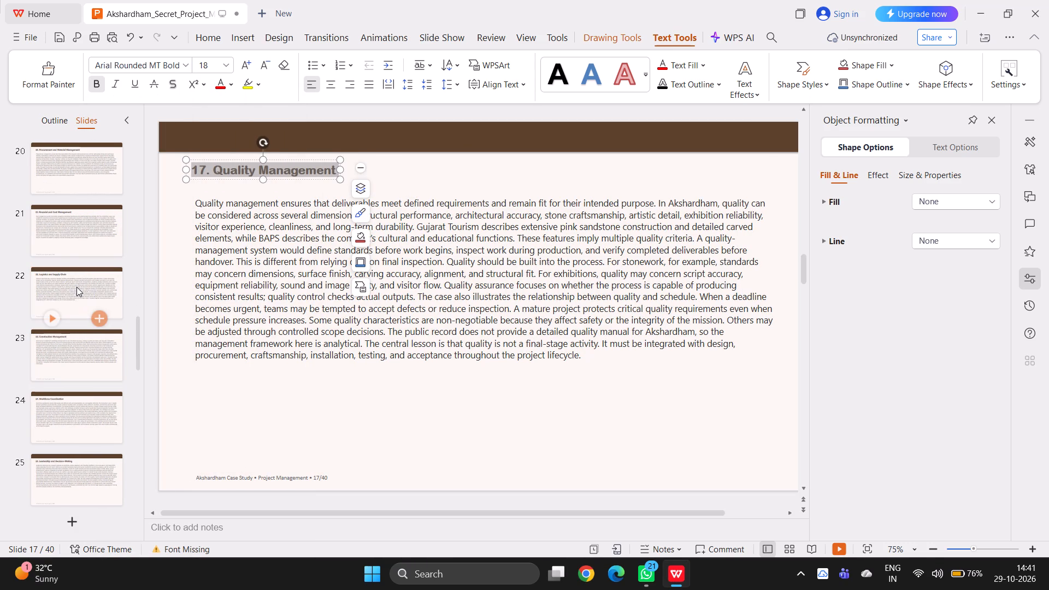
{"action": "scroll", "coordinate": [76, 287], "scroll_direction": "up", "scroll_amount": 1}
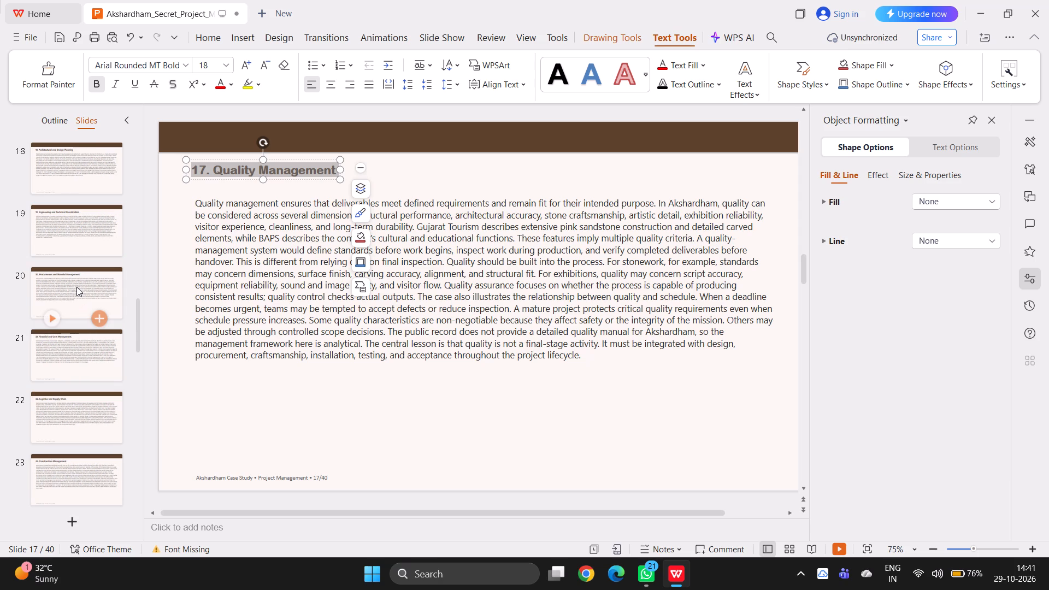
{"action": "left_click", "coordinate": [77, 176]}
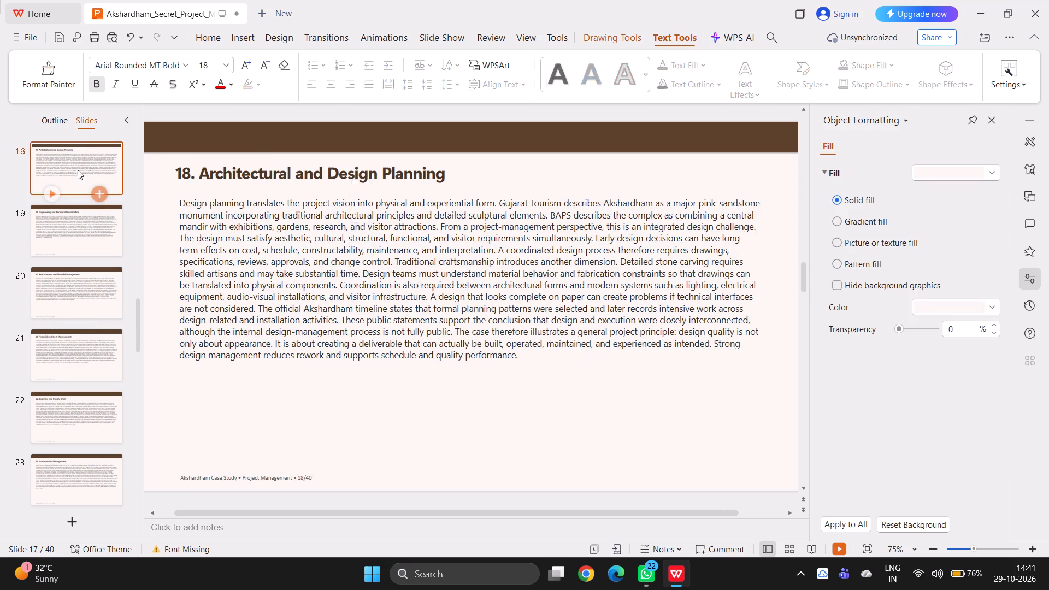
{"action": "double_click", "coordinate": [178, 172]}
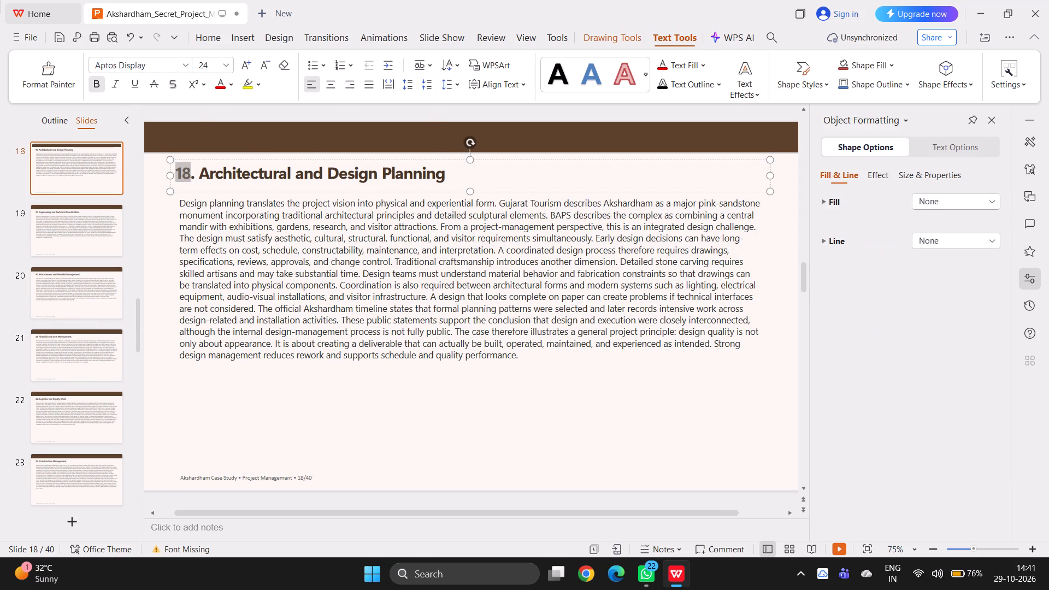
{"action": "triple_click", "coordinate": [178, 172]}
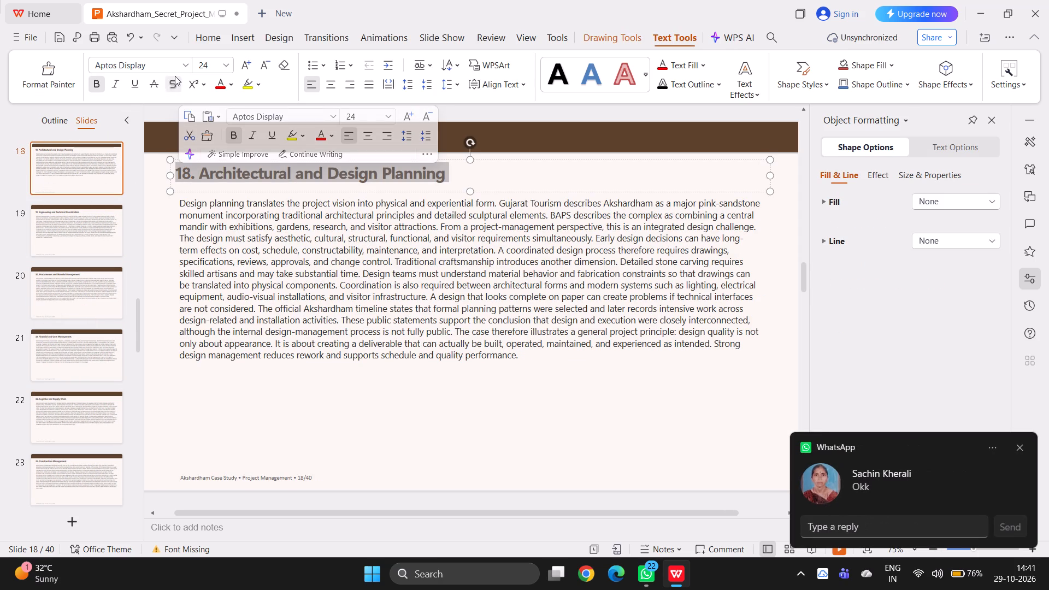
{"action": "left_click", "coordinate": [178, 70]}
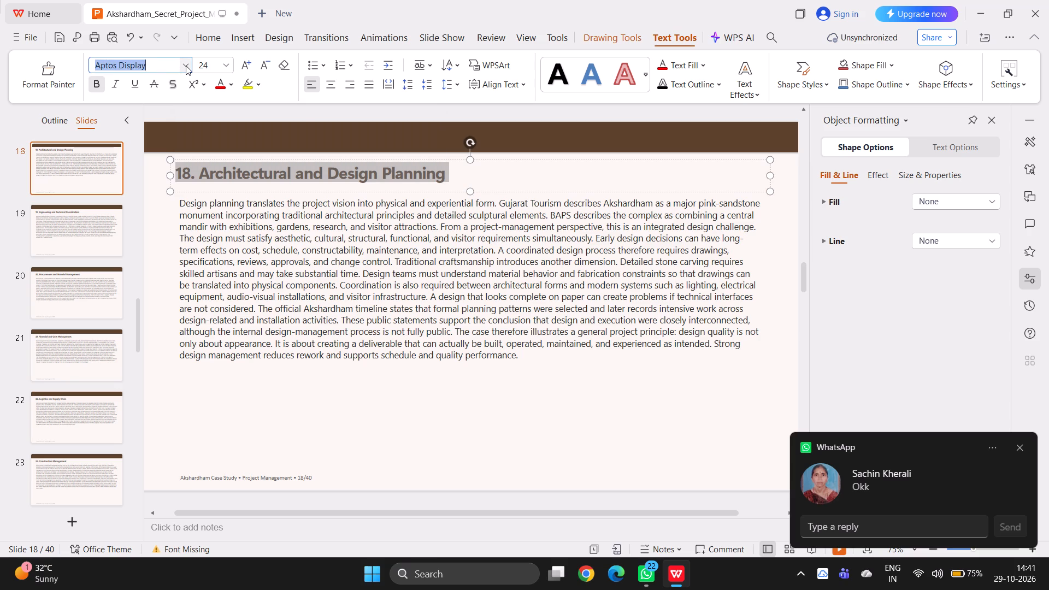
{"action": "left_click", "coordinate": [186, 66]}
{"action": "left_click", "coordinate": [187, 134]}
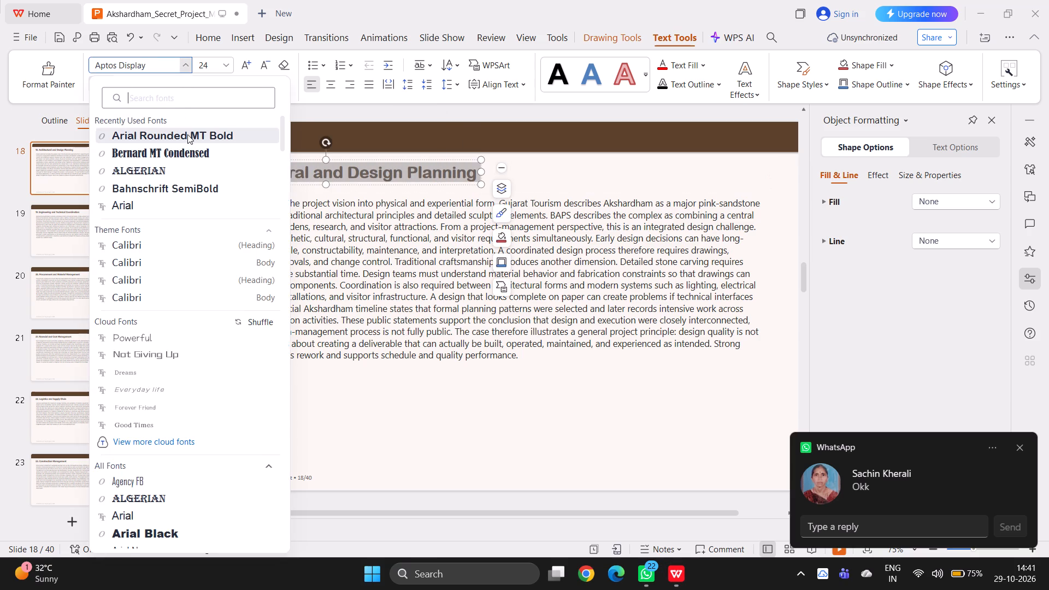
{"action": "left_click", "coordinate": [222, 68]}
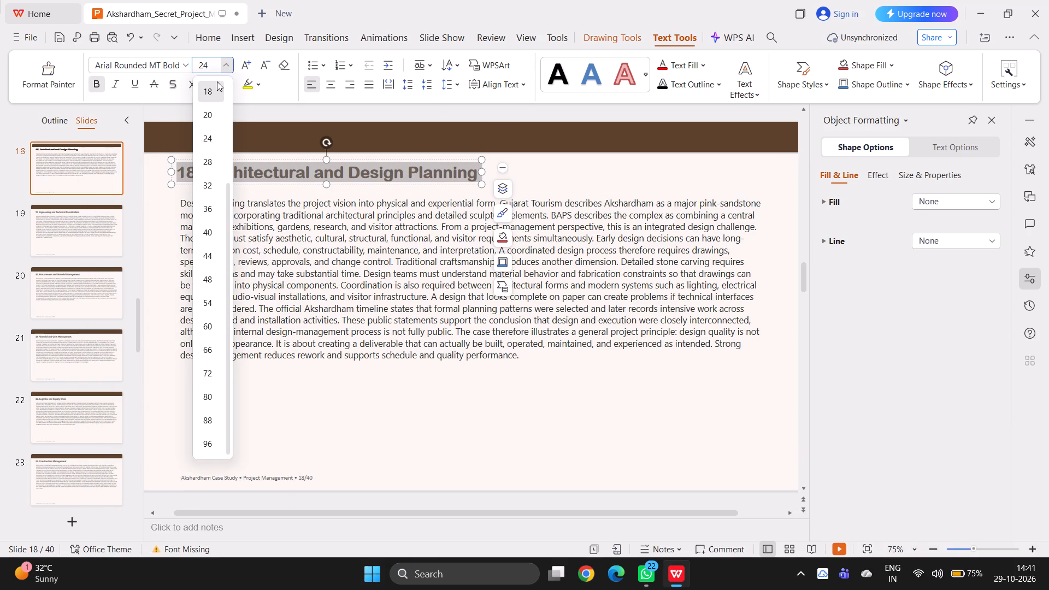
{"action": "left_click", "coordinate": [217, 81]}
Format slide 19's title "19. Engineering and Technical Coordination" in Arial Rounded MT Bold at size 18.
{"action": "left_click", "coordinate": [98, 227]}
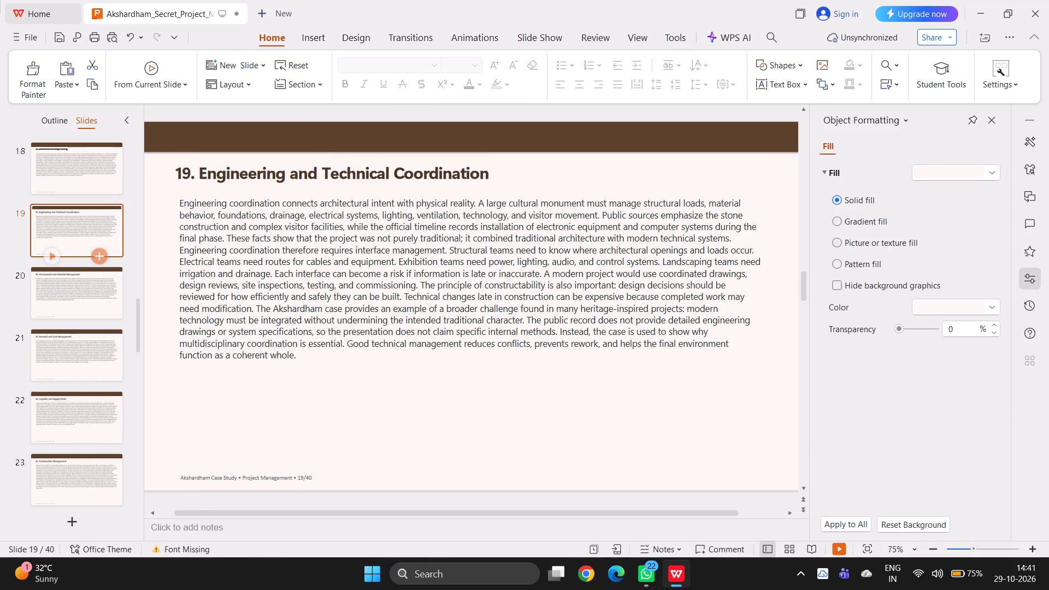
{"action": "triple_click", "coordinate": [175, 177]}
{"action": "left_click", "coordinate": [175, 177]}
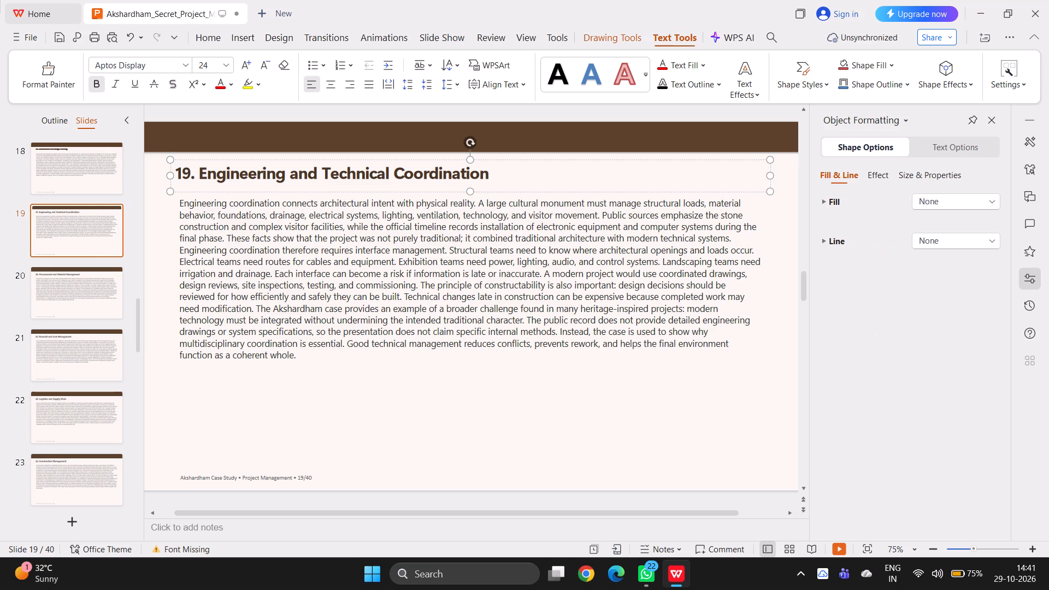
{"action": "triple_click", "coordinate": [179, 173]}
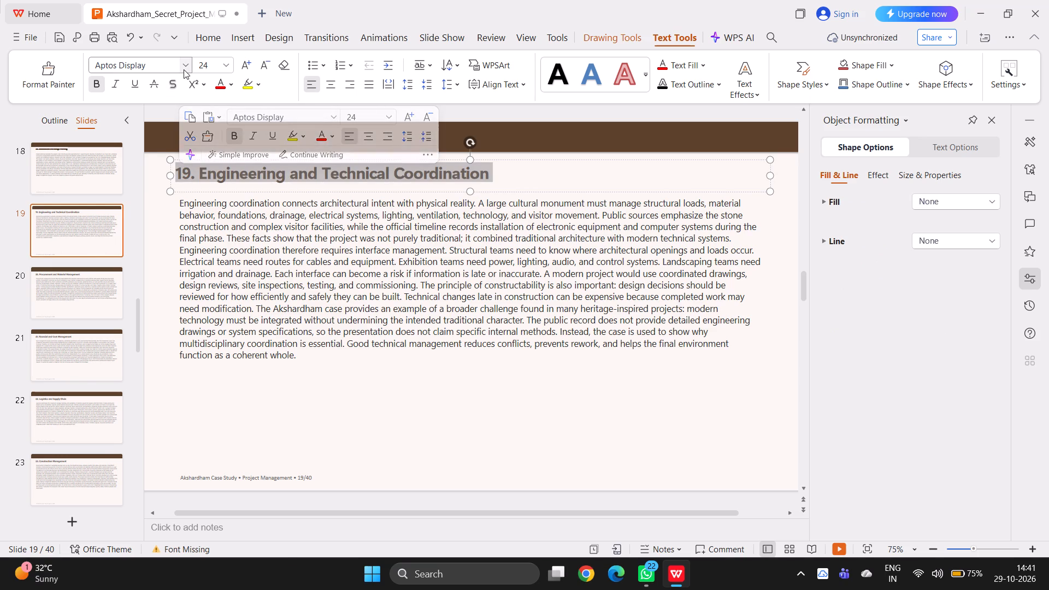
{"action": "left_click", "coordinate": [184, 69]}
{"action": "left_click", "coordinate": [193, 140]}
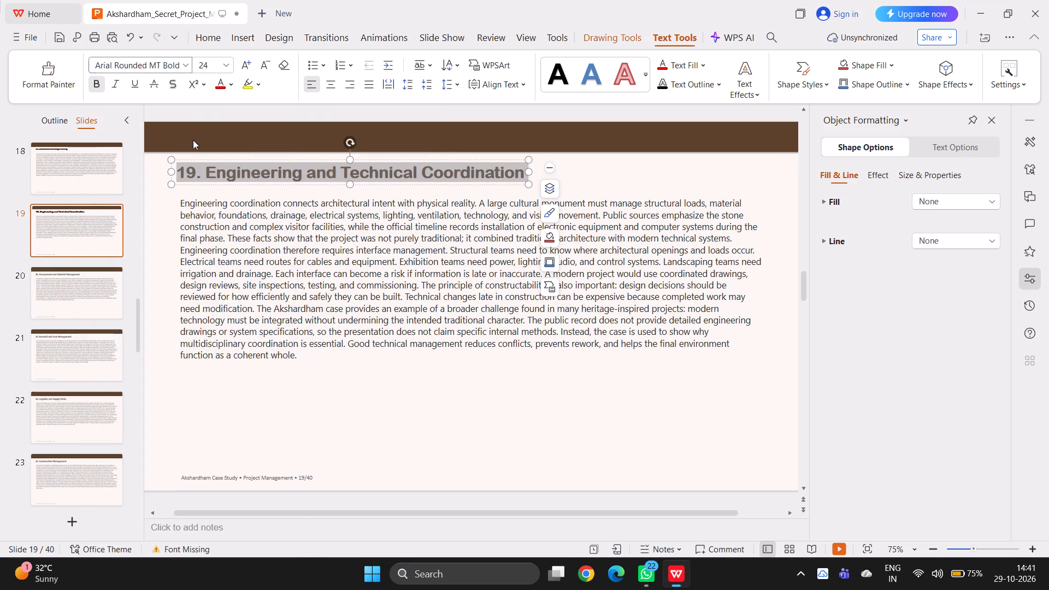
{"action": "left_click", "coordinate": [226, 61]}
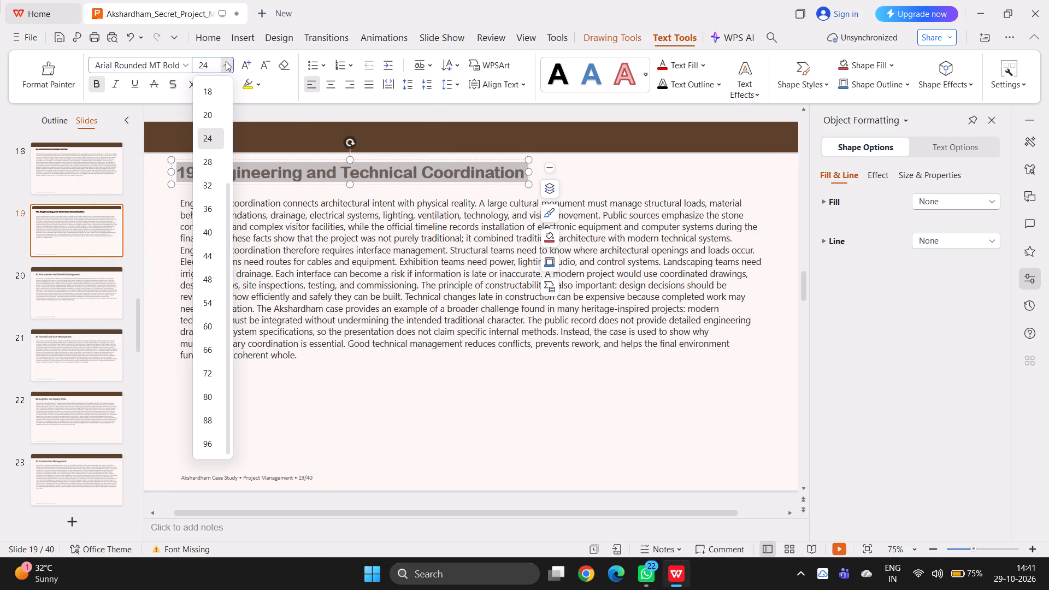
{"action": "left_click", "coordinate": [201, 93]}
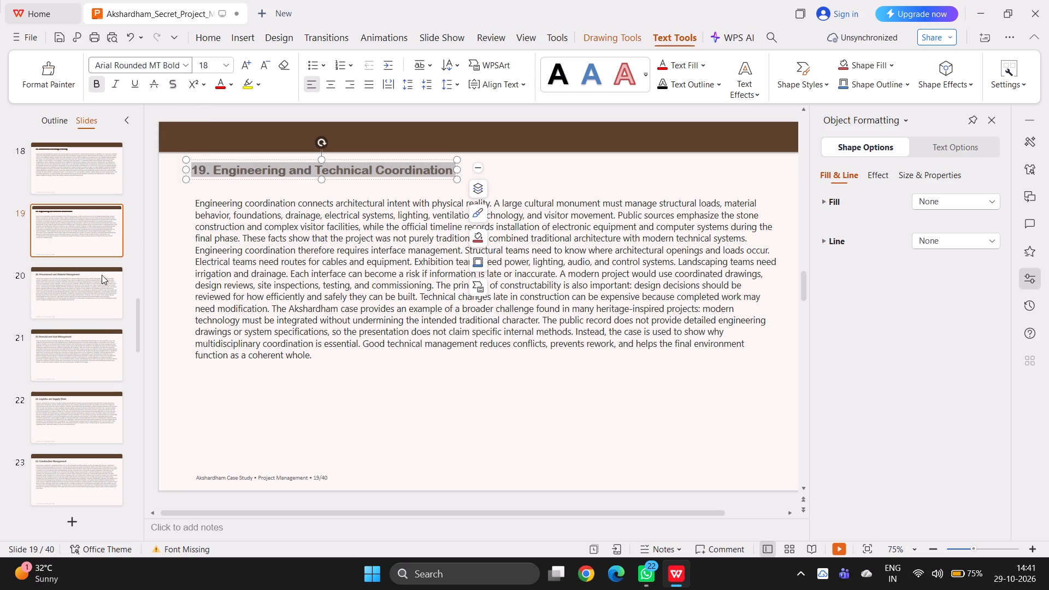
Format slide 20's title "20. Procurement and Material Management" in Arial Rounded MT Bold at size 18.
{"action": "left_click", "coordinate": [89, 292]}
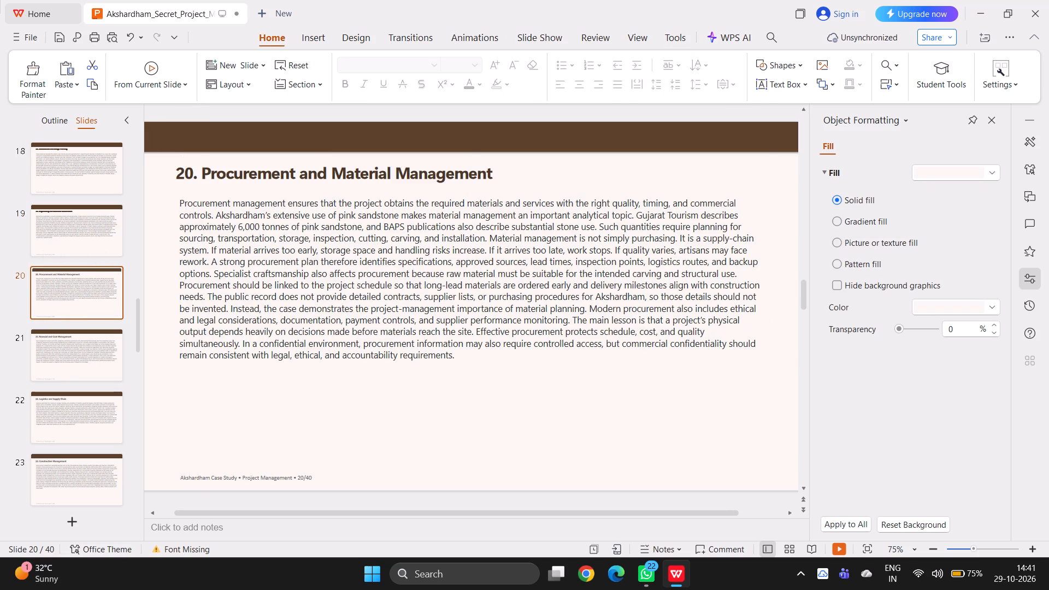
{"action": "triple_click", "coordinate": [180, 172]}
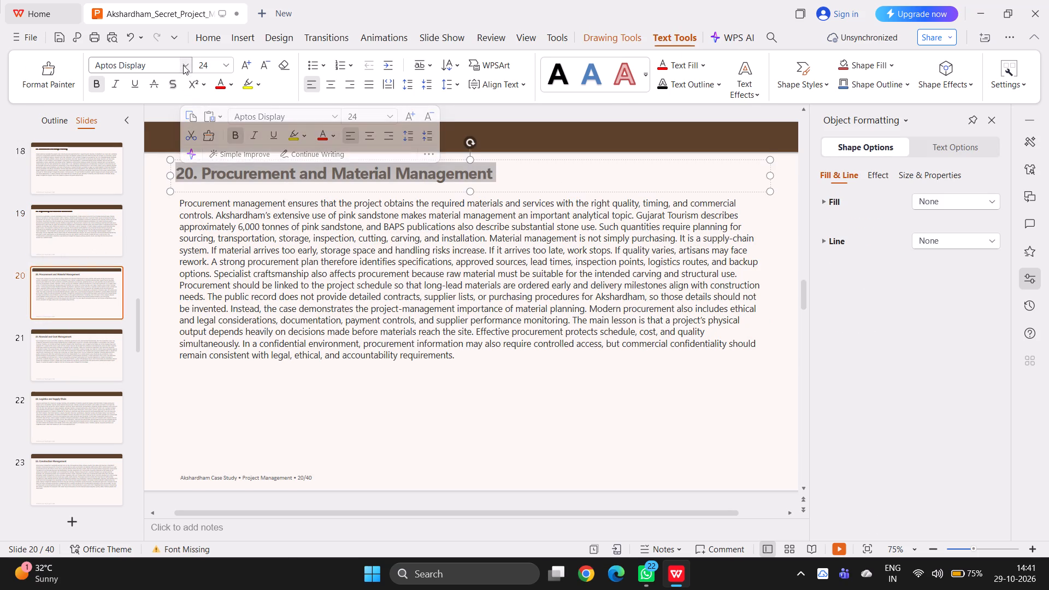
{"action": "left_click", "coordinate": [183, 65]}
{"action": "left_click", "coordinate": [192, 132]}
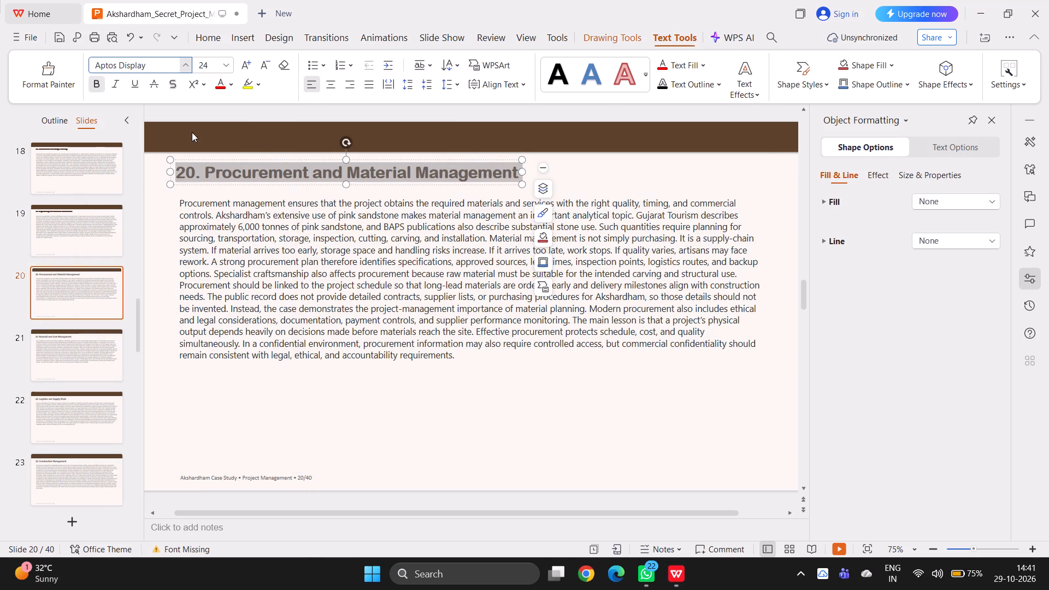
{"action": "left_click", "coordinate": [229, 64]}
{"action": "left_click", "coordinate": [216, 102]}
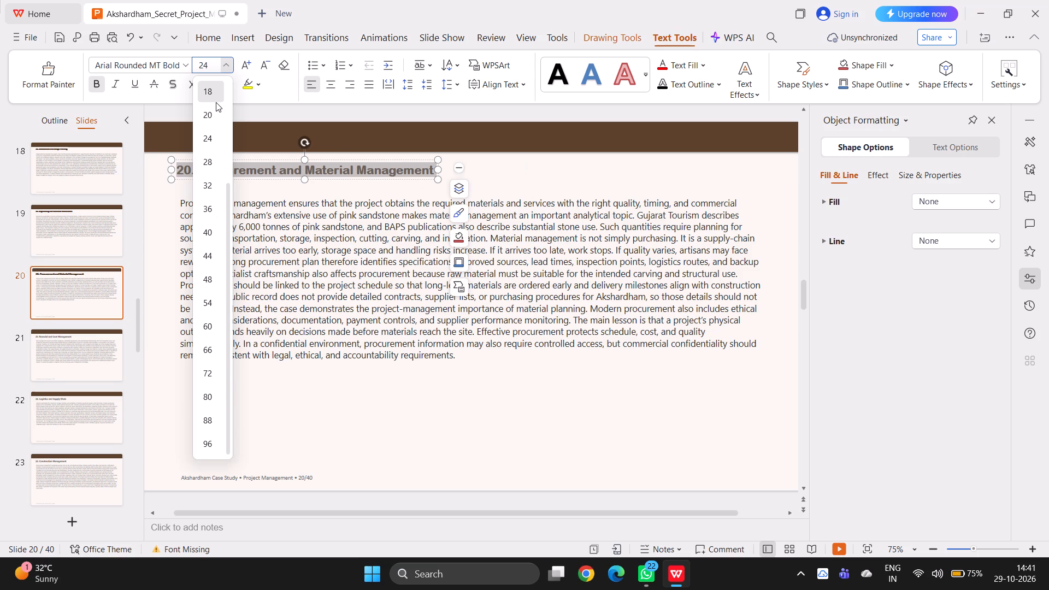
{"action": "left_click", "coordinate": [210, 80]}
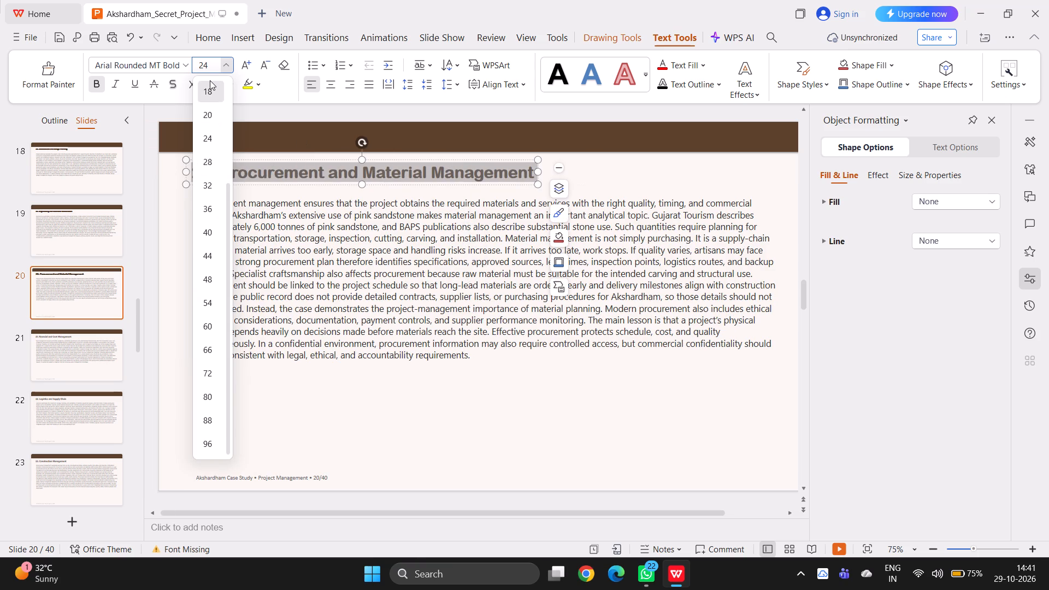
{"action": "left_click", "coordinate": [207, 92]}
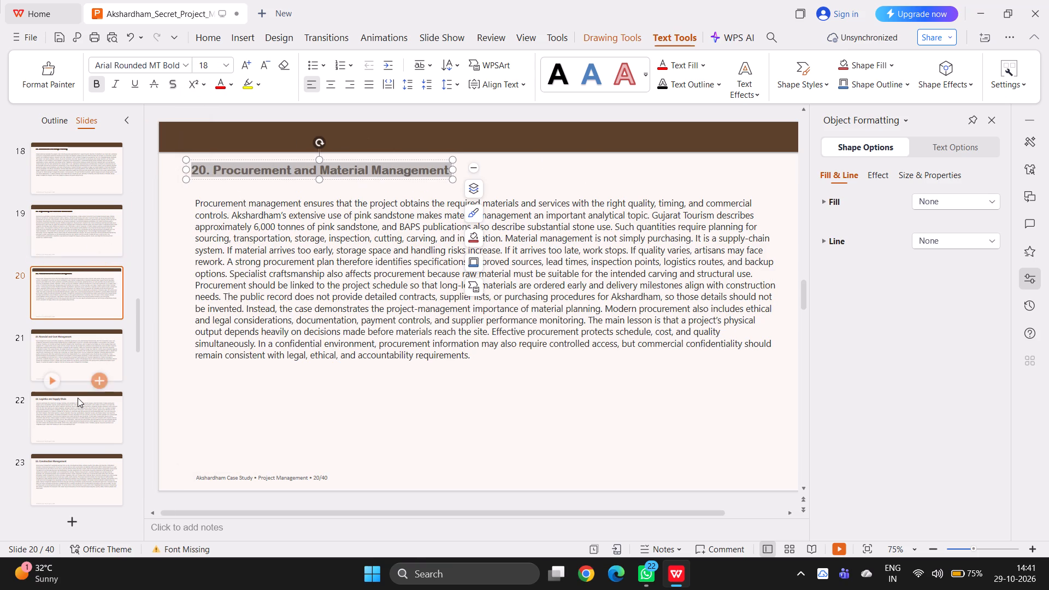
Format slide 21's title "21. Financial and Cost Management" in Arial Rounded MT Bold at size 18.
{"action": "left_click", "coordinate": [107, 337]}
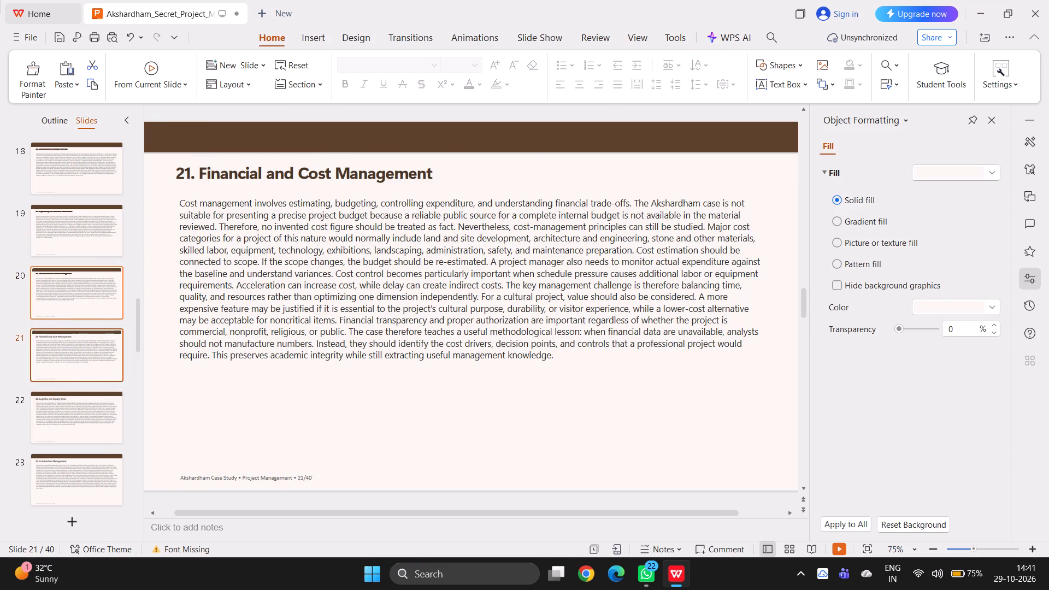
{"action": "triple_click", "coordinate": [180, 174]}
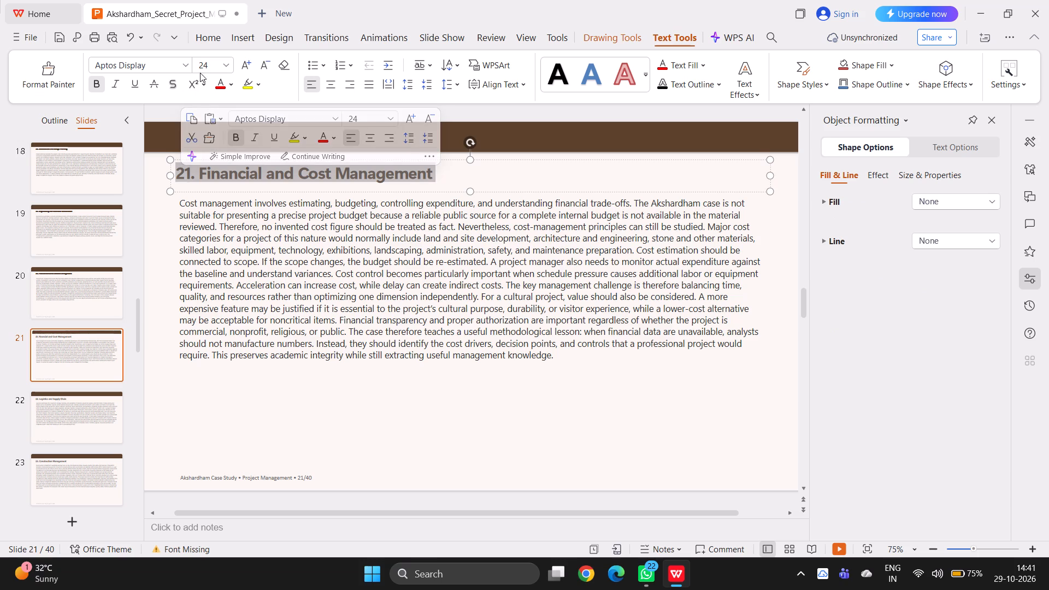
{"action": "left_click", "coordinate": [187, 70]}
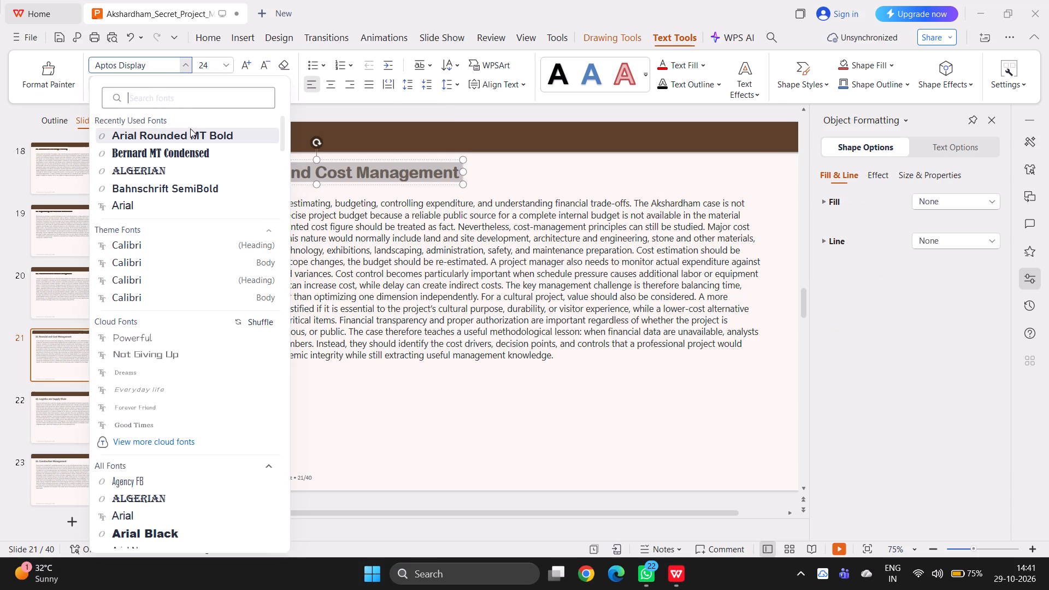
{"action": "left_click", "coordinate": [190, 129]}
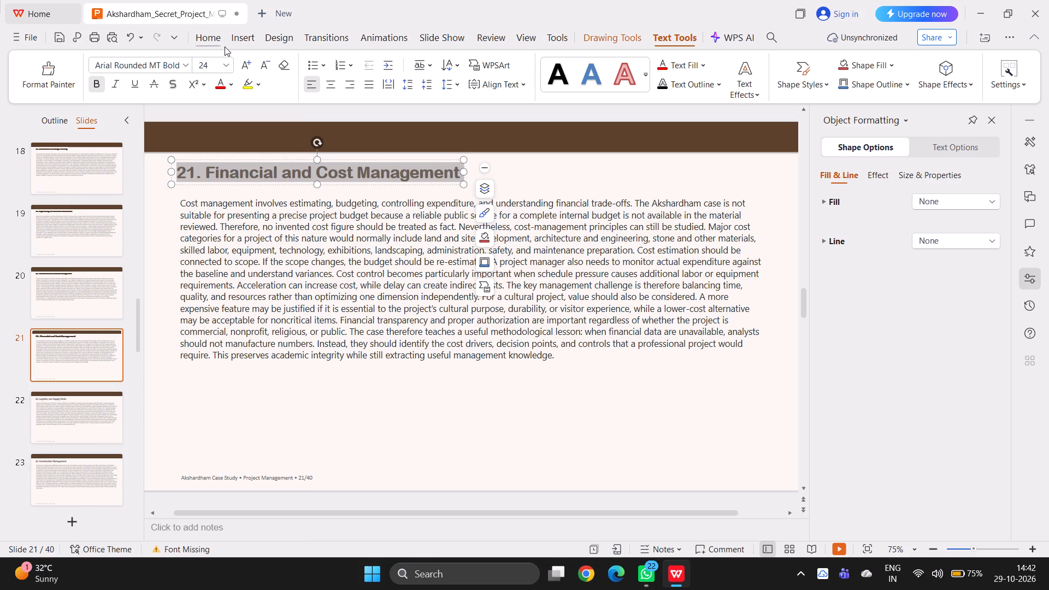
{"action": "left_click", "coordinate": [227, 62]}
{"action": "left_click", "coordinate": [218, 80]}
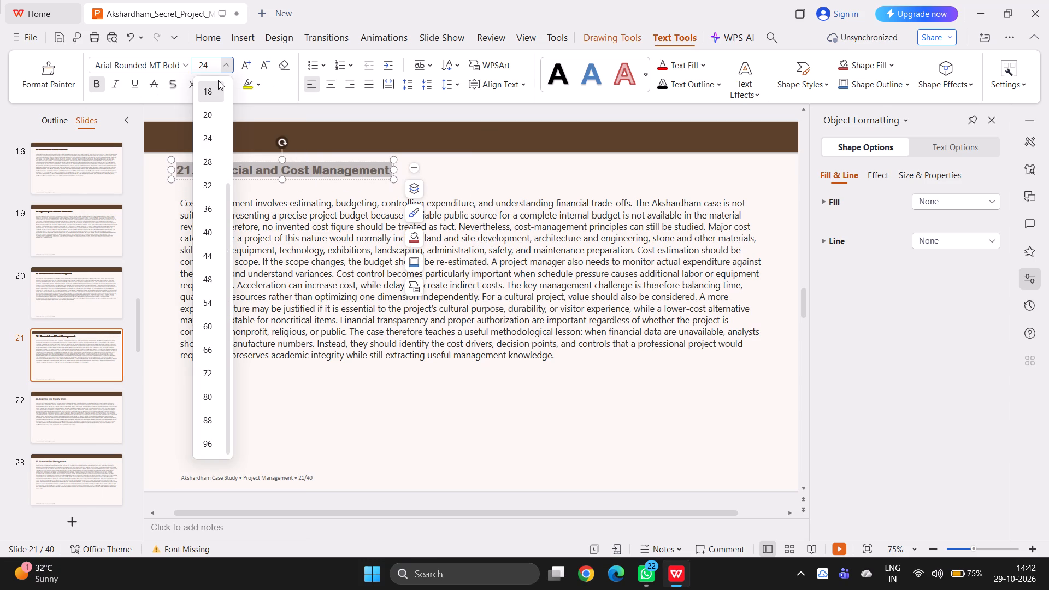
{"action": "left_click", "coordinate": [218, 80]}
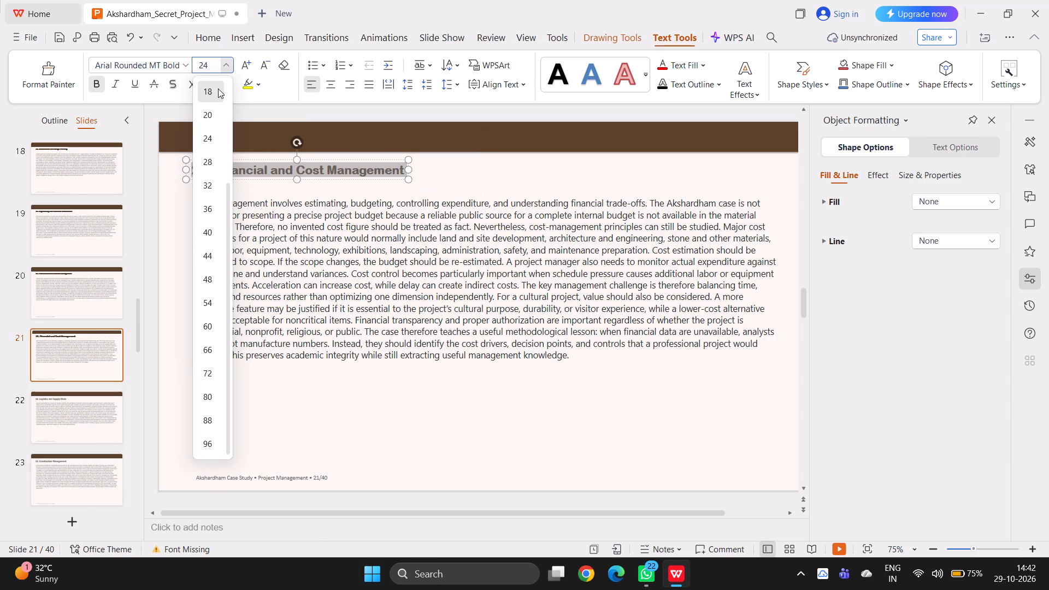
{"action": "left_click", "coordinate": [213, 88]}
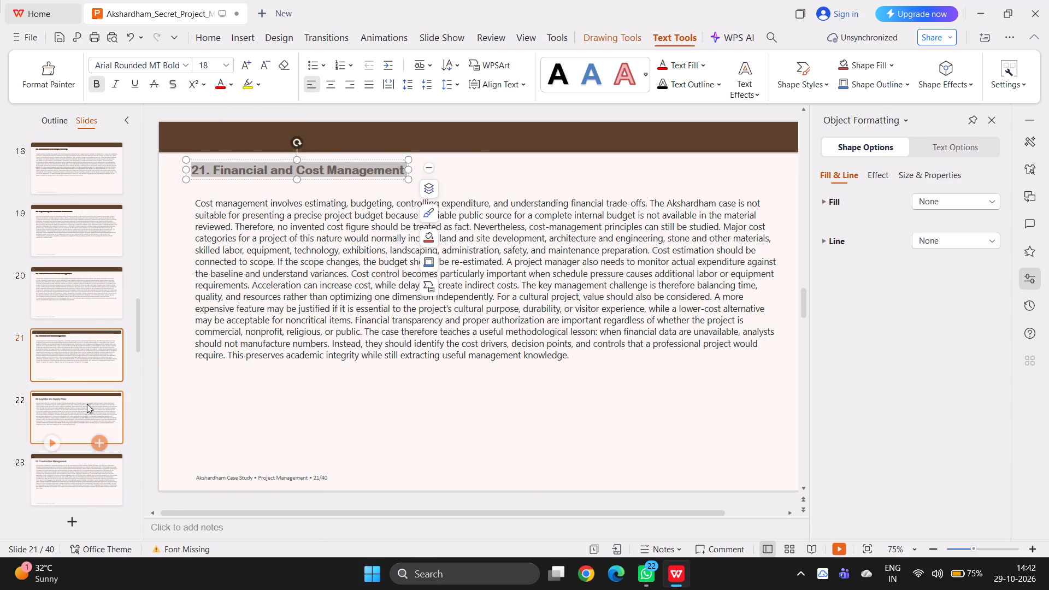
Format slide 22's title "22. Logistics and Supply Chain" in Arial Rounded MT Bold at size 18.
{"action": "left_click", "coordinate": [87, 404]}
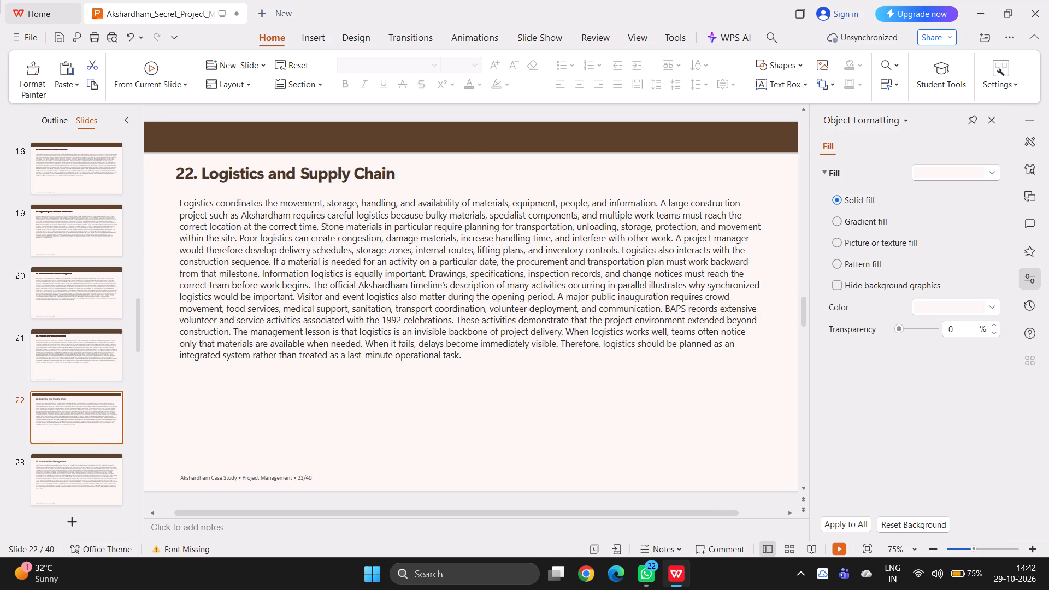
{"action": "triple_click", "coordinate": [181, 173]}
{"action": "left_click", "coordinate": [187, 64]}
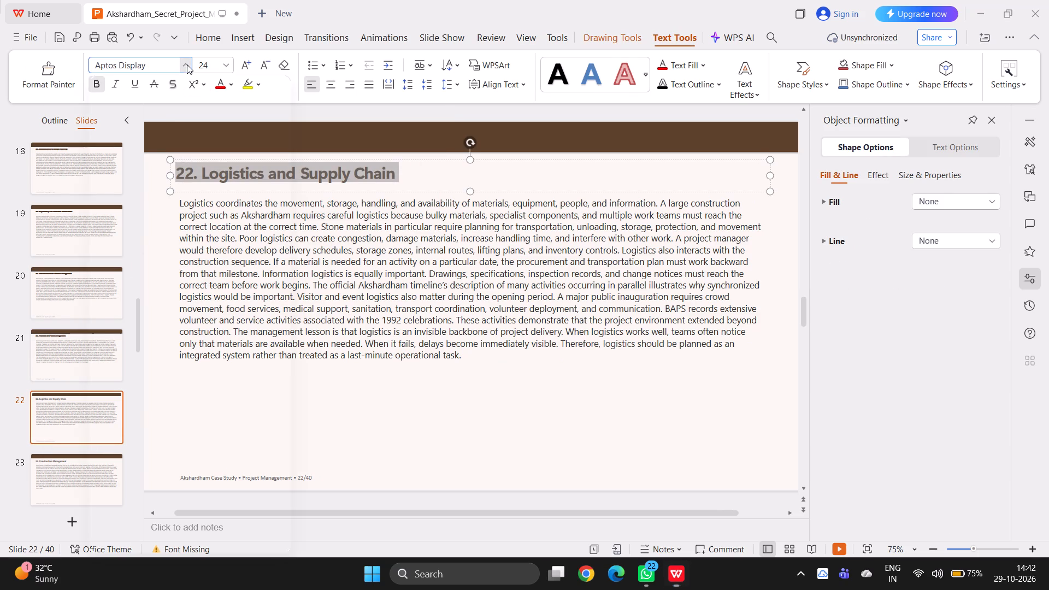
{"action": "left_click", "coordinate": [183, 129]}
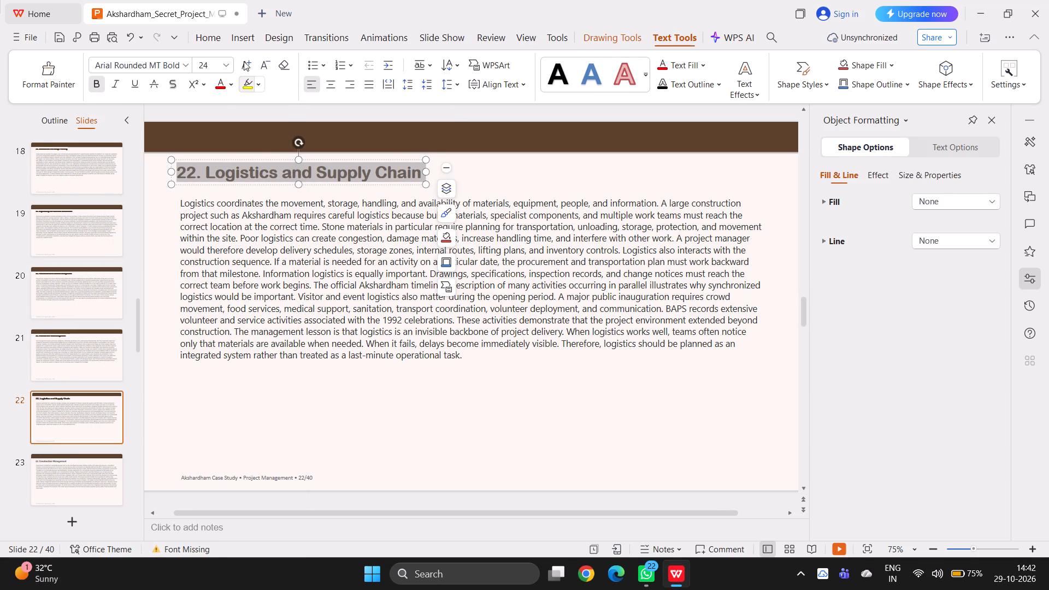
{"action": "left_click", "coordinate": [228, 62]}
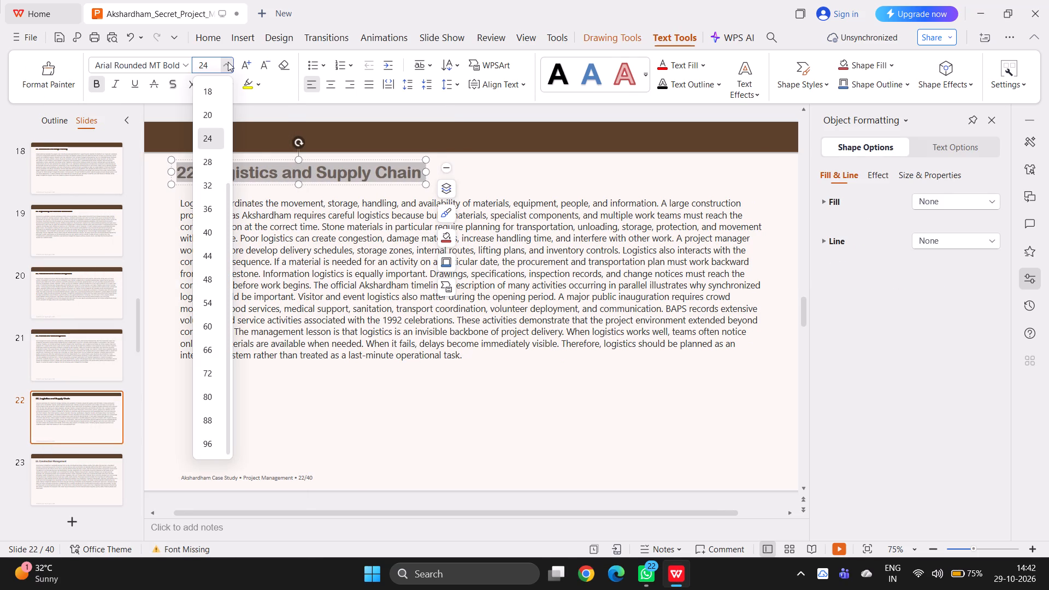
{"action": "left_click", "coordinate": [200, 92]}
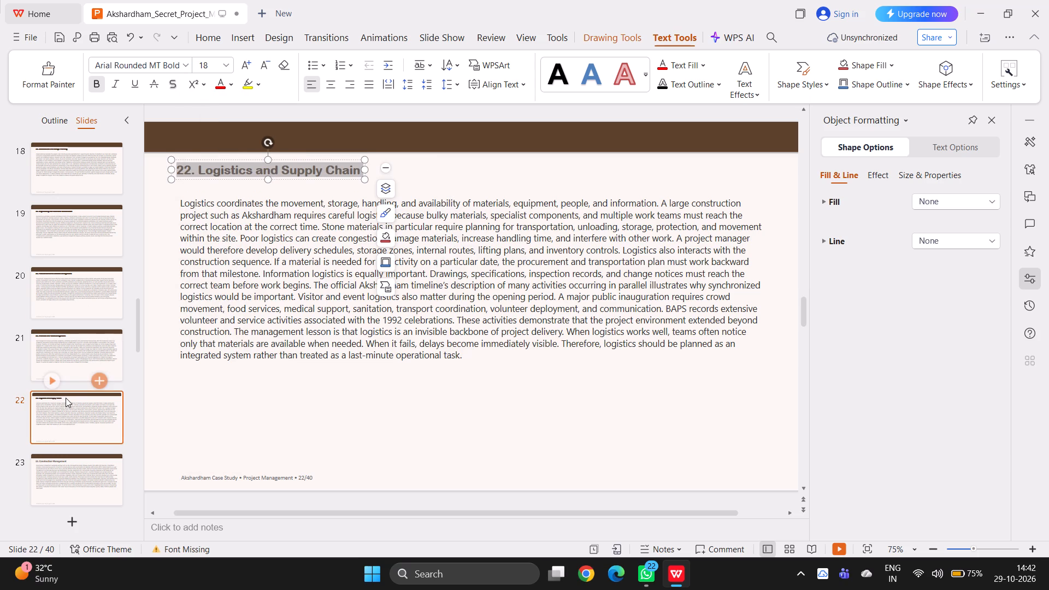
Format slide 23's title "23. Construction Management" in Arial Rounded MT Bold at size 18.
{"action": "scroll", "coordinate": [68, 425], "scroll_direction": "down", "scroll_amount": 1}
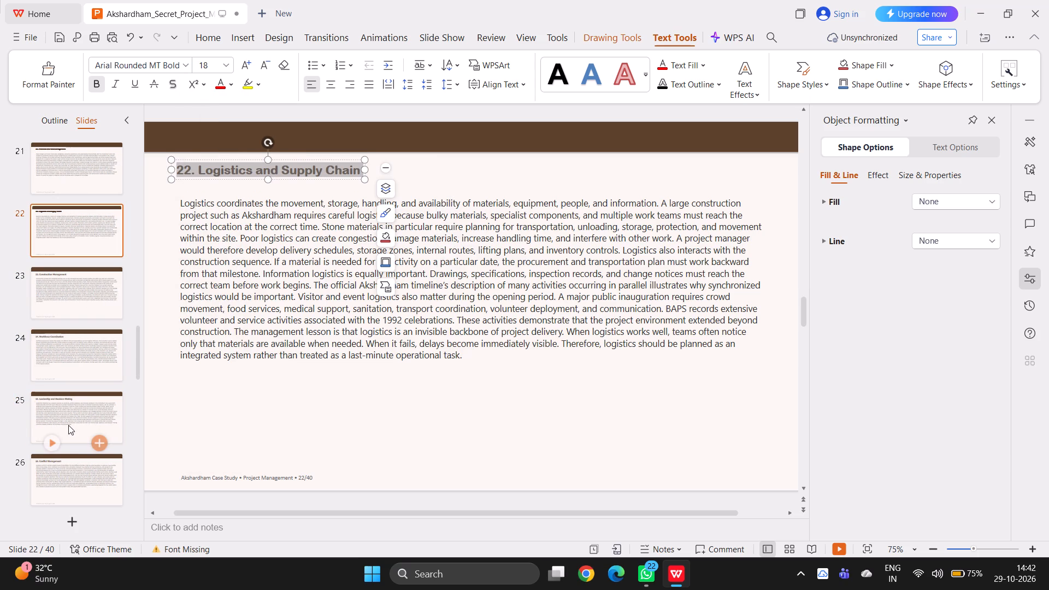
{"action": "scroll", "coordinate": [68, 425], "scroll_direction": "down", "scroll_amount": 2}
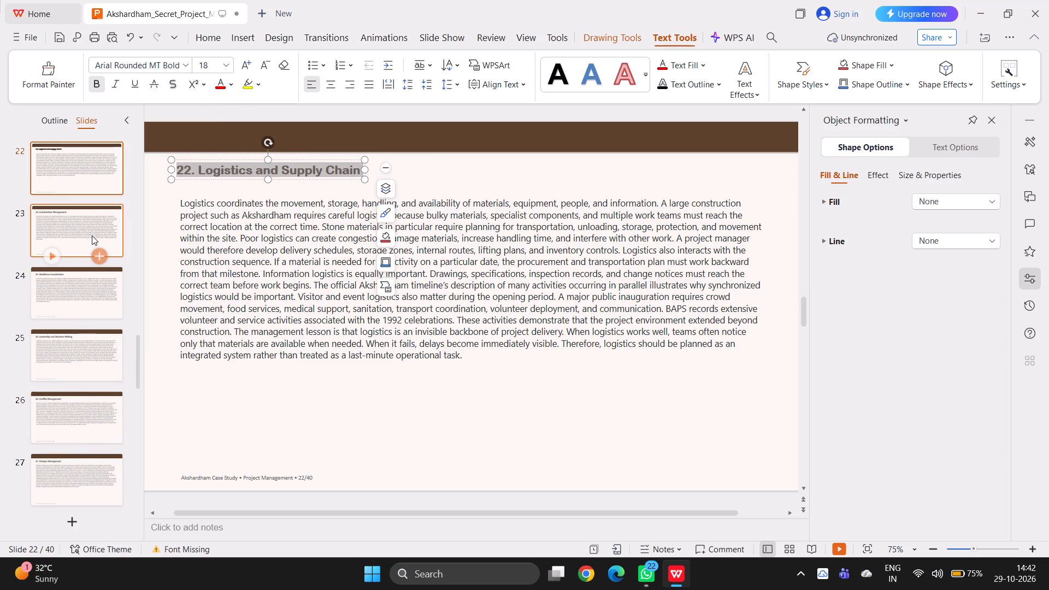
{"action": "left_click", "coordinate": [92, 235]}
{"action": "triple_click", "coordinate": [179, 174]}
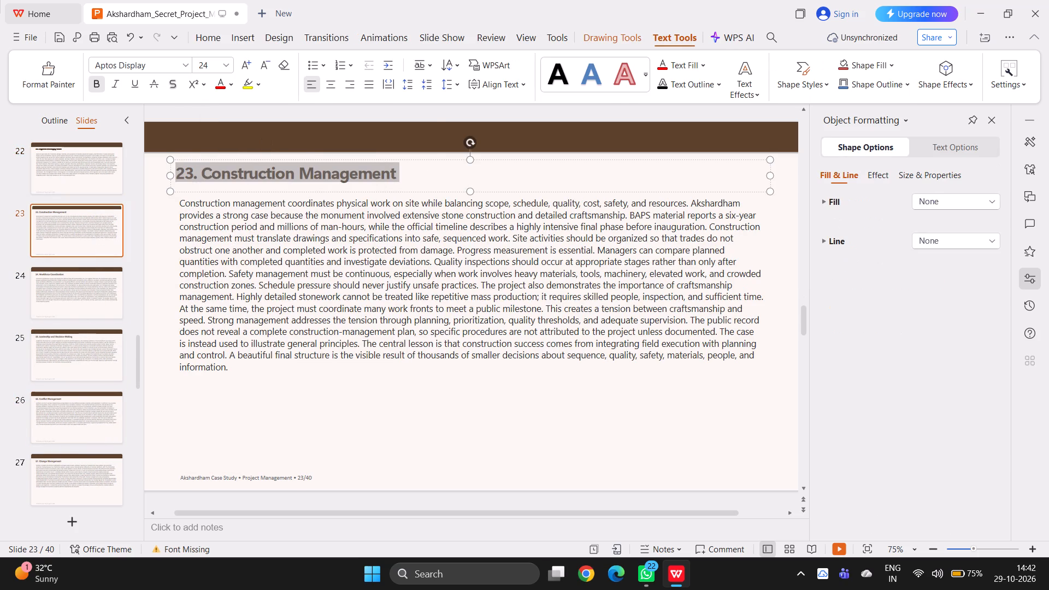
{"action": "left_click", "coordinate": [182, 67]}
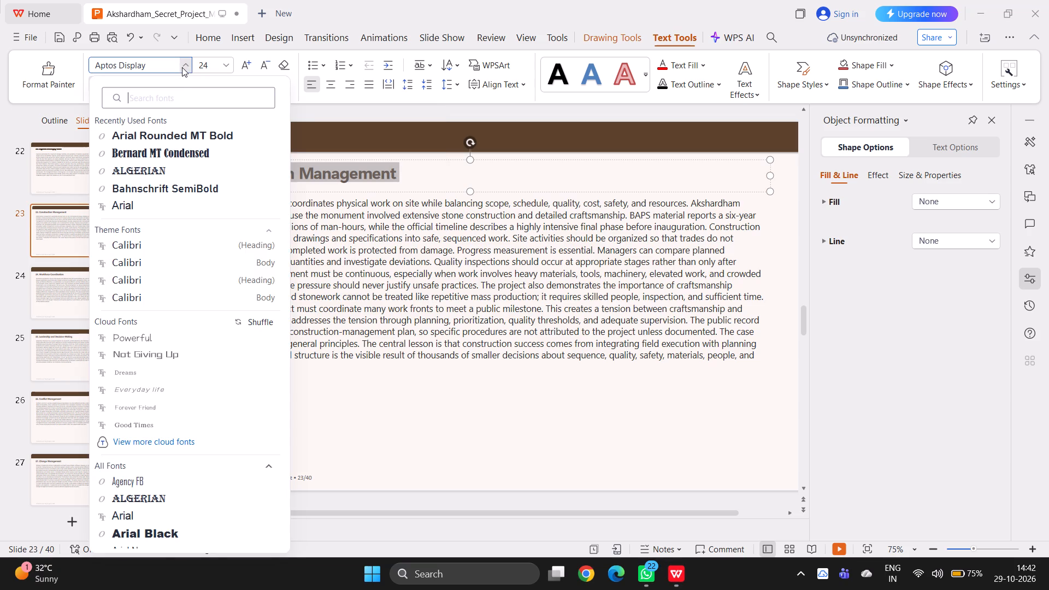
{"action": "left_click", "coordinate": [180, 139]}
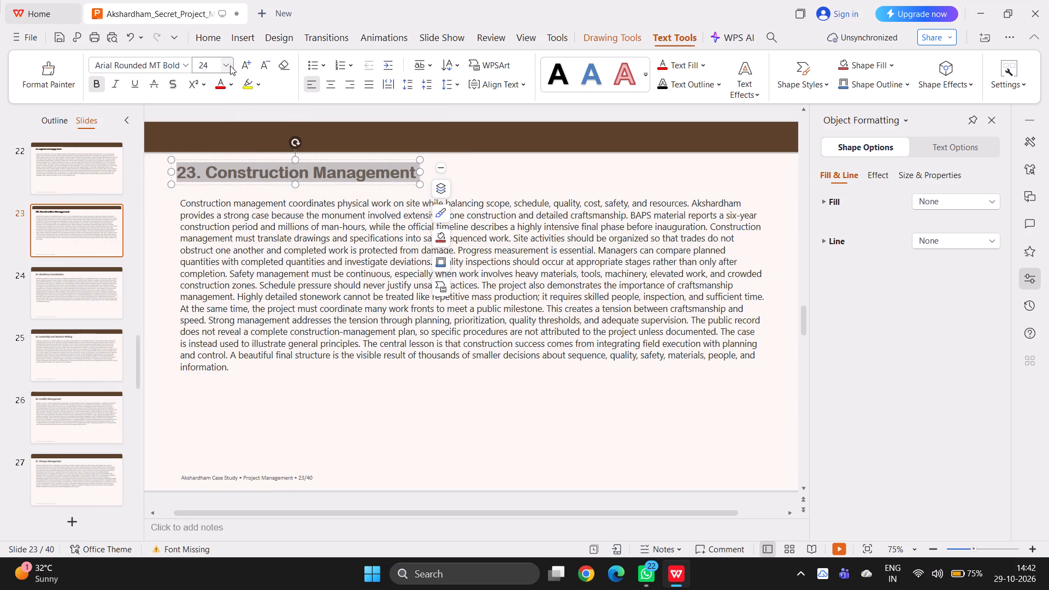
{"action": "left_click", "coordinate": [230, 66]}
{"action": "left_click", "coordinate": [215, 86]}
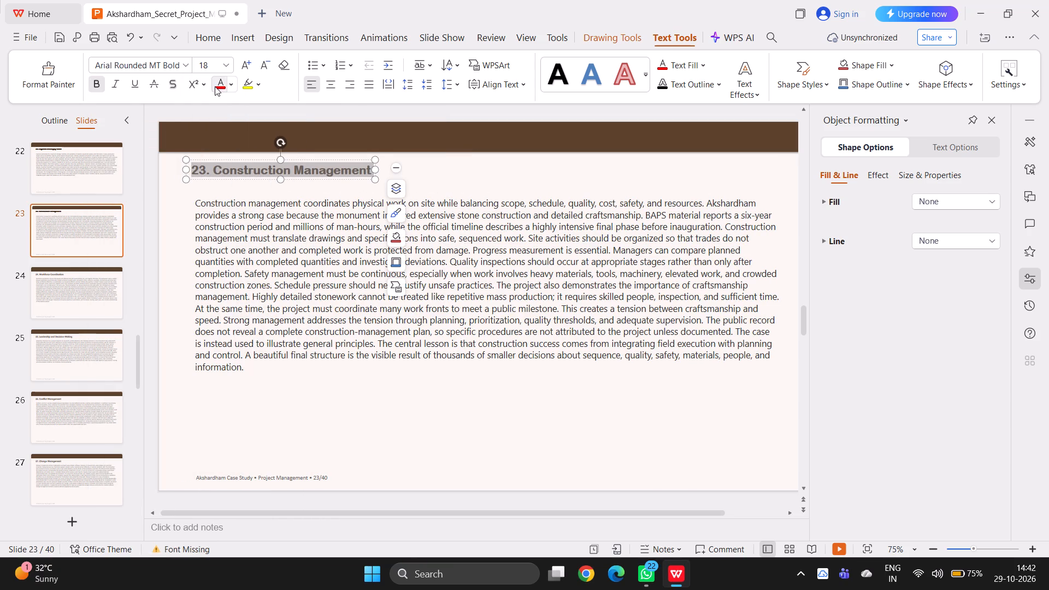
Format slide 24's title "24. Workforce Coordination" in Arial Rounded MT Bold at size 18.
{"action": "left_click", "coordinate": [102, 297]}
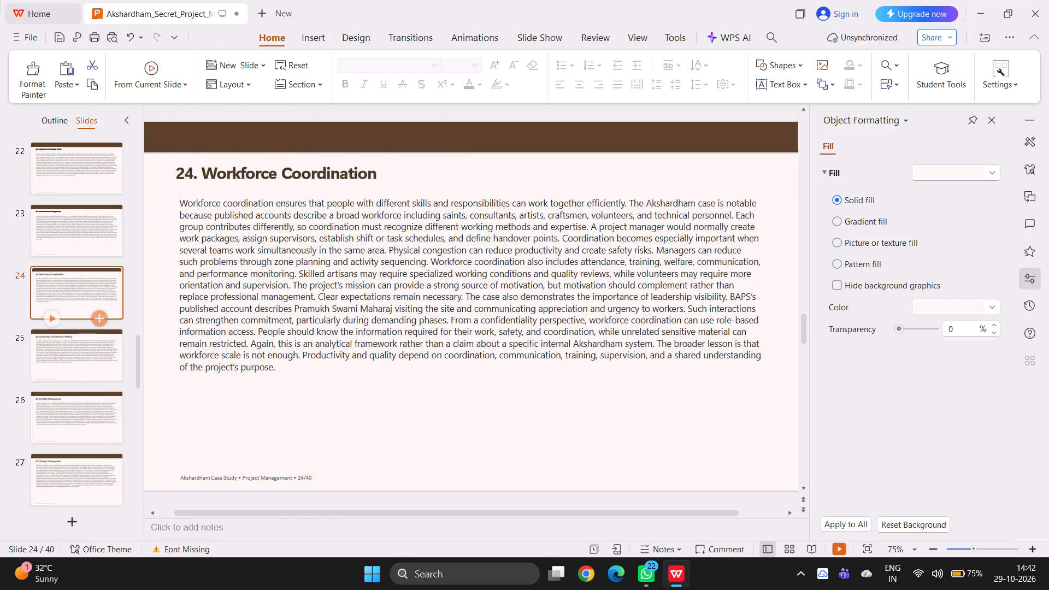
{"action": "triple_click", "coordinate": [184, 171]}
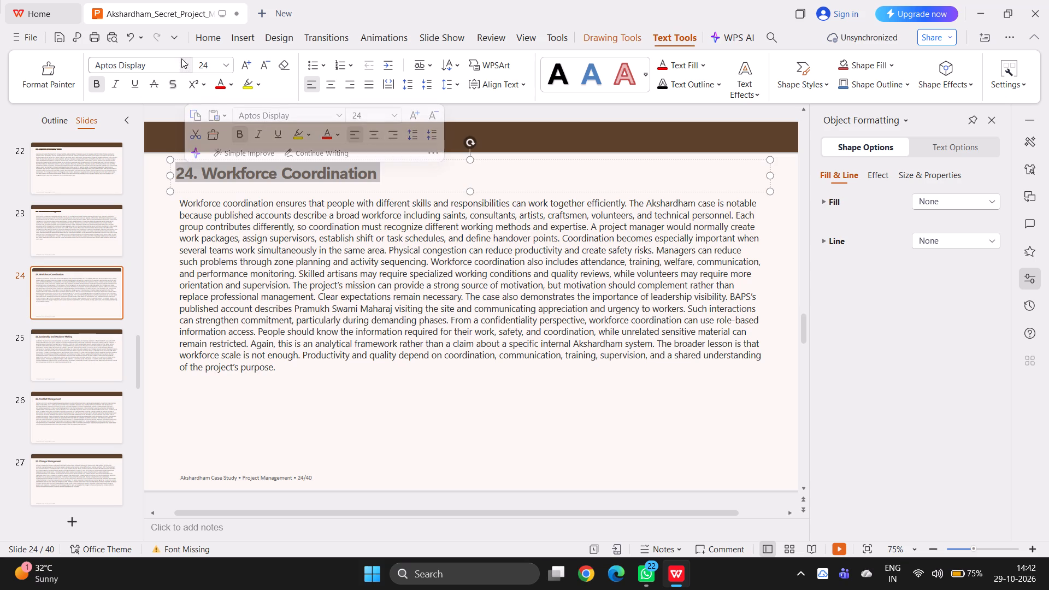
{"action": "left_click", "coordinate": [184, 63]}
{"action": "left_click", "coordinate": [176, 129]}
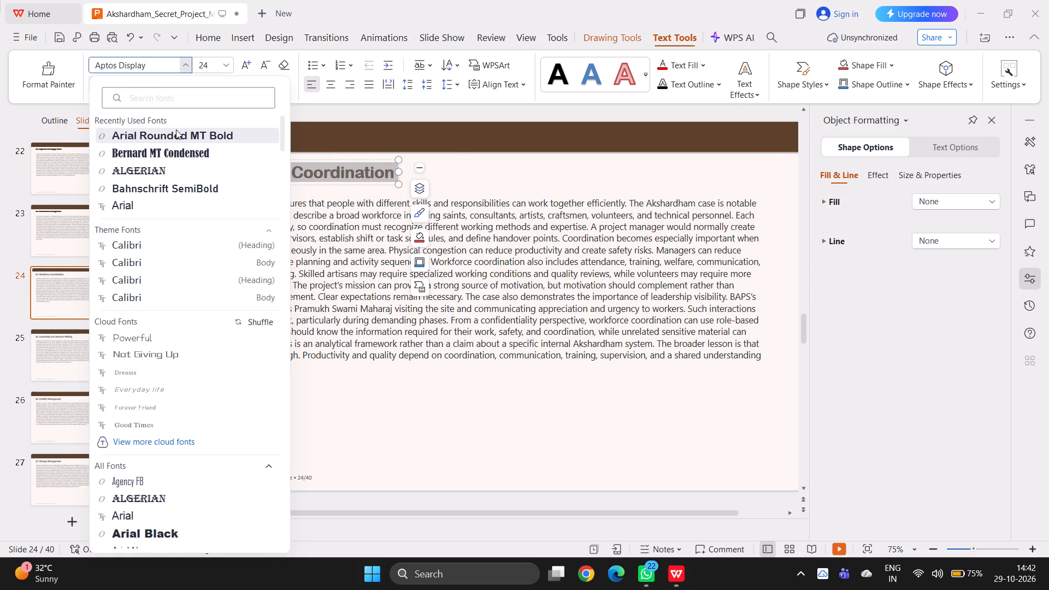
{"action": "left_click", "coordinate": [226, 67]}
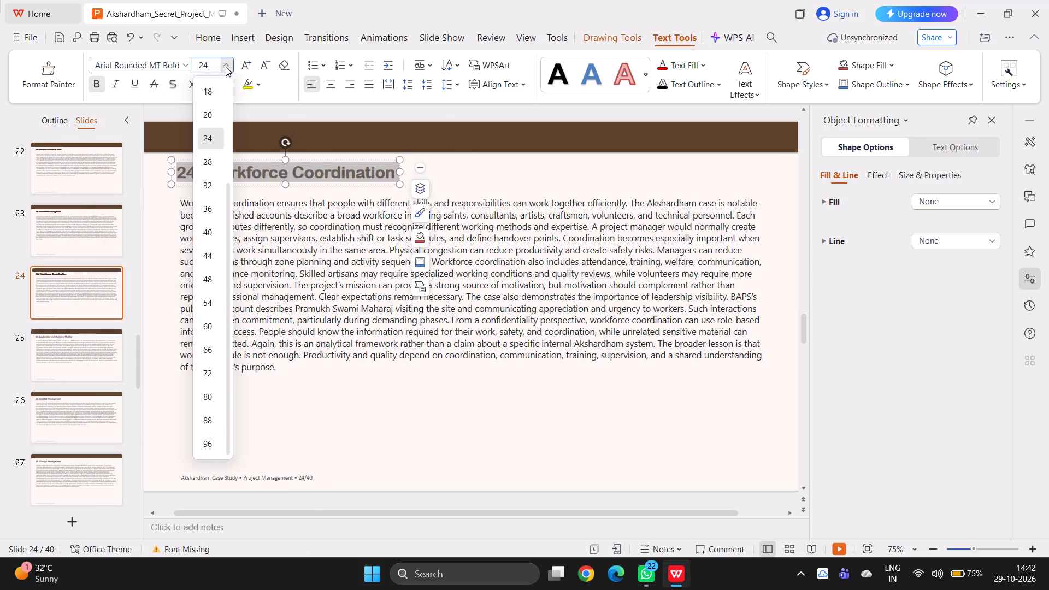
{"action": "left_click", "coordinate": [220, 82]}
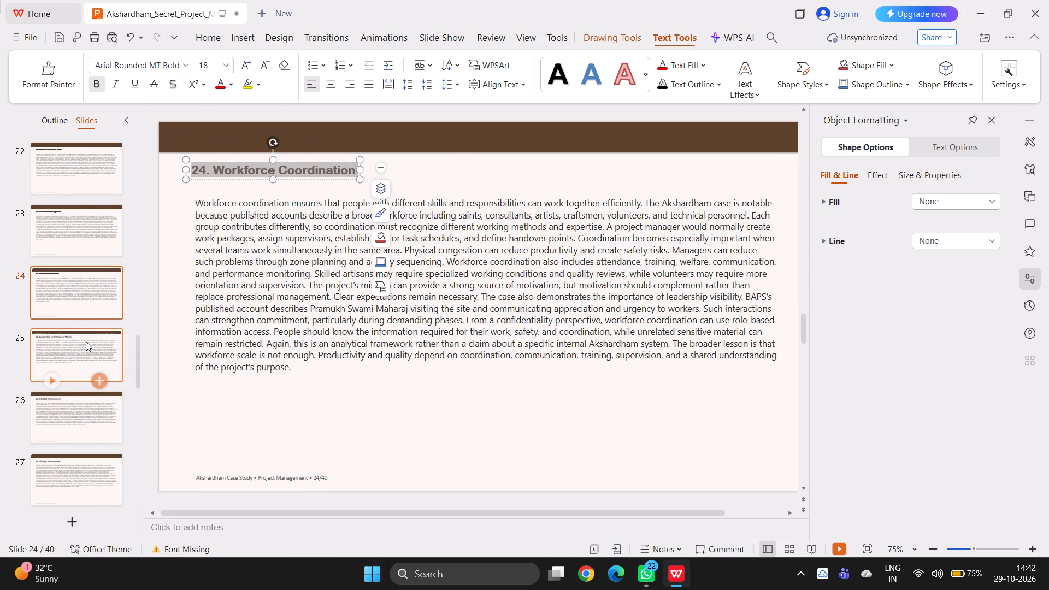
Format slide 25's title "25. Leadership and Decision-Making" in Arial Rounded MT Bold at size 18.
{"action": "left_click", "coordinate": [86, 341]}
{"action": "triple_click", "coordinate": [186, 176]}
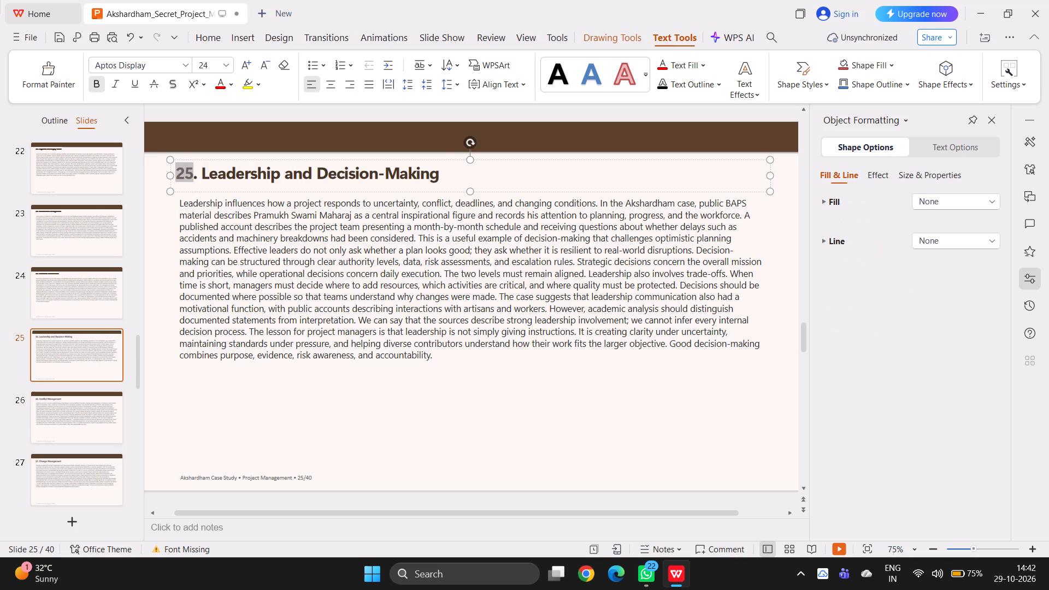
{"action": "left_click", "coordinate": [184, 61]}
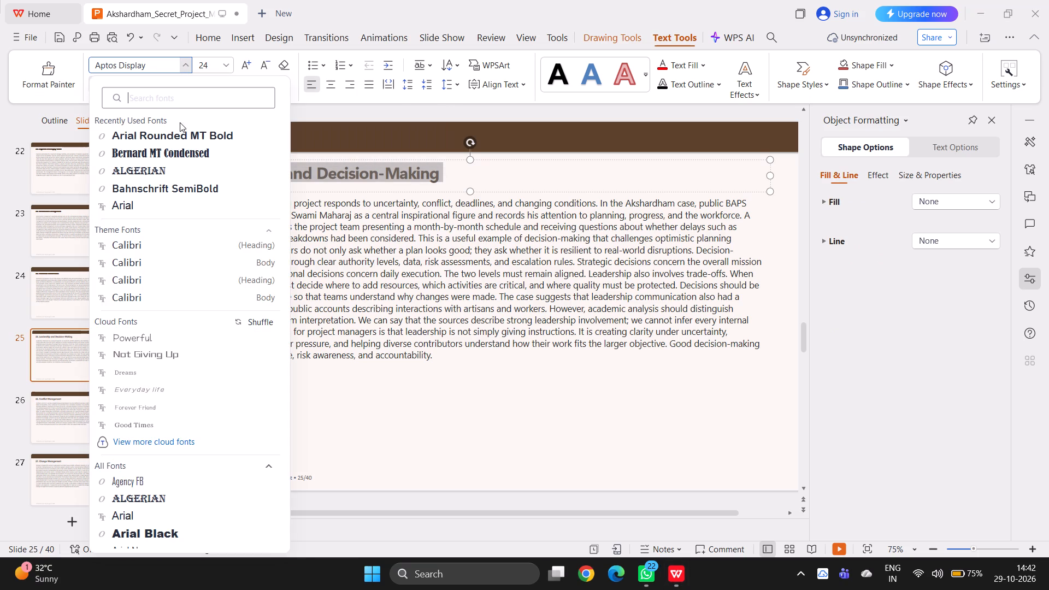
{"action": "left_click", "coordinate": [174, 139]}
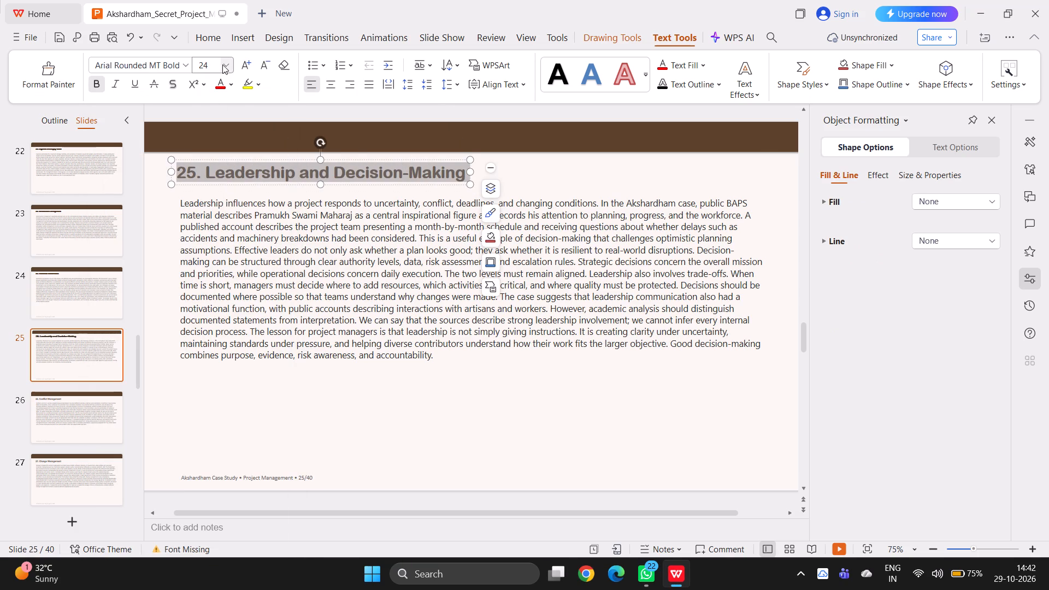
{"action": "left_click", "coordinate": [223, 64]}
{"action": "left_click", "coordinate": [217, 77]}
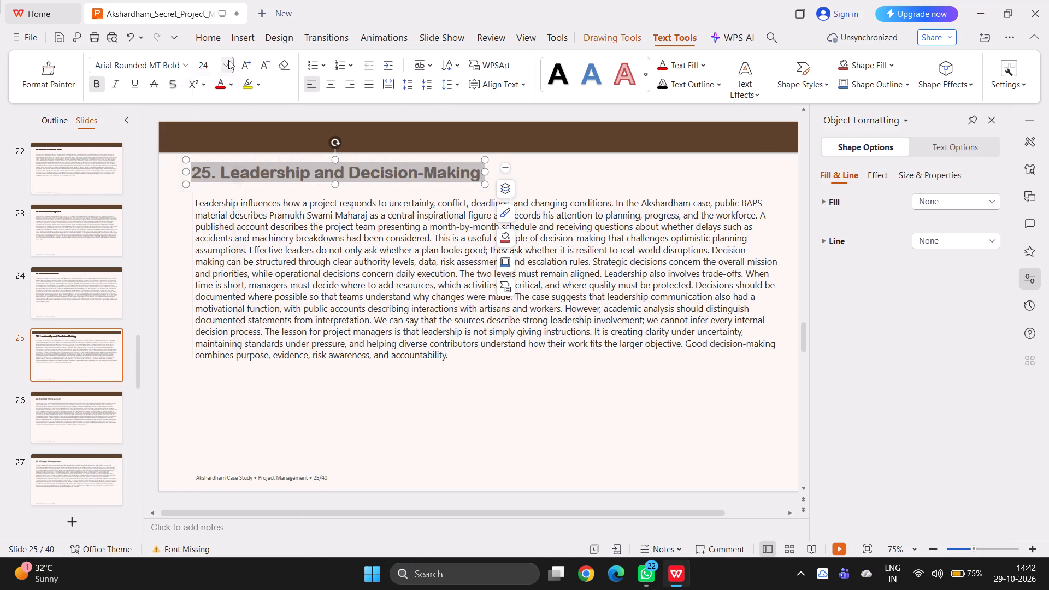
{"action": "left_click", "coordinate": [228, 60]}
{"action": "left_click", "coordinate": [214, 85]}
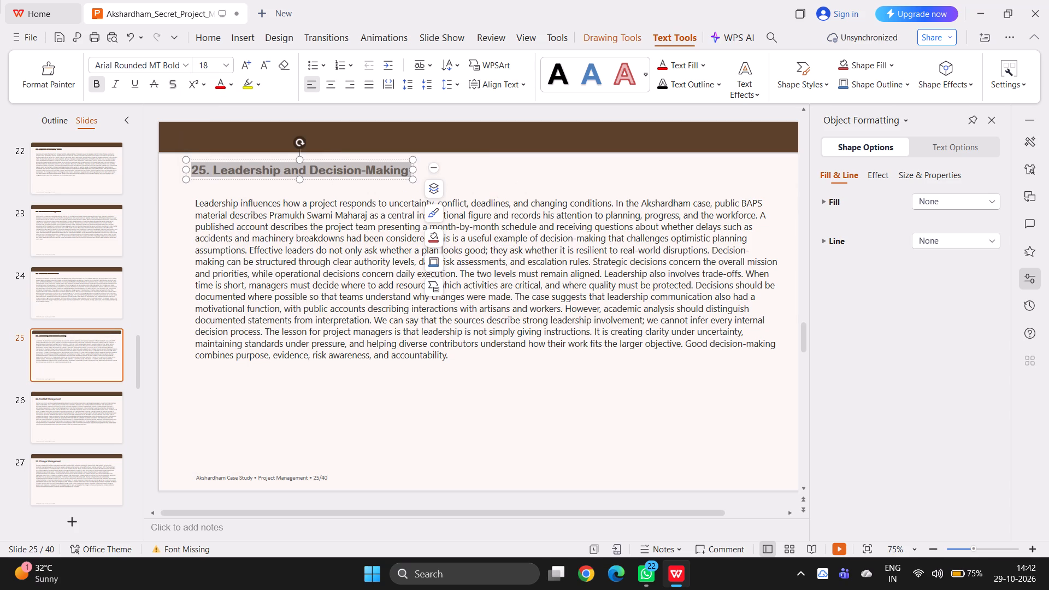
Format slide 26's title "26. Conflict Management" in Arial Rounded MT Bold at size 18.
{"action": "left_click", "coordinate": [87, 430]}
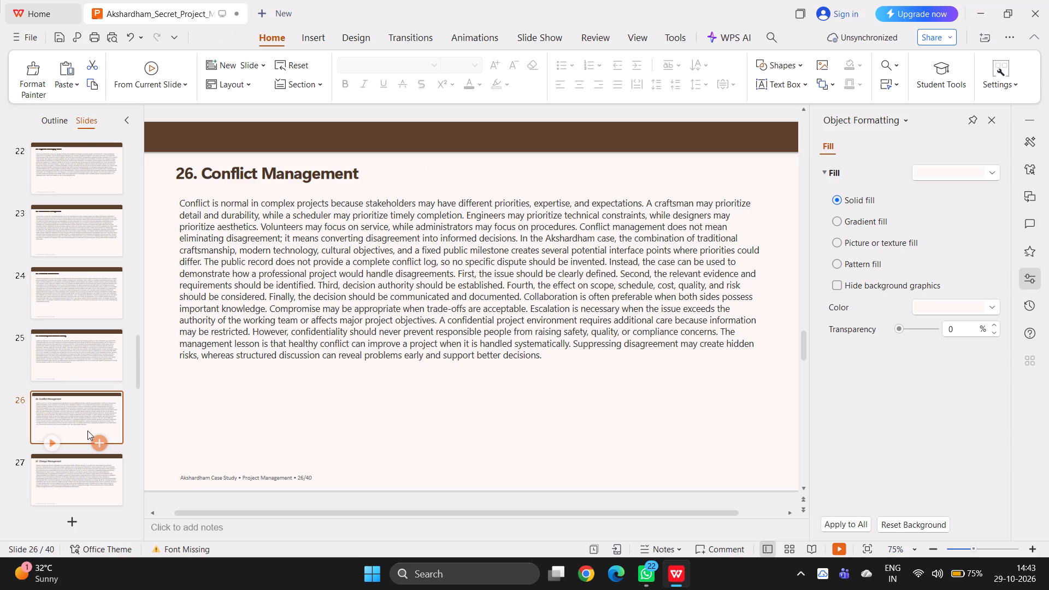
{"action": "left_click", "coordinate": [88, 370]}
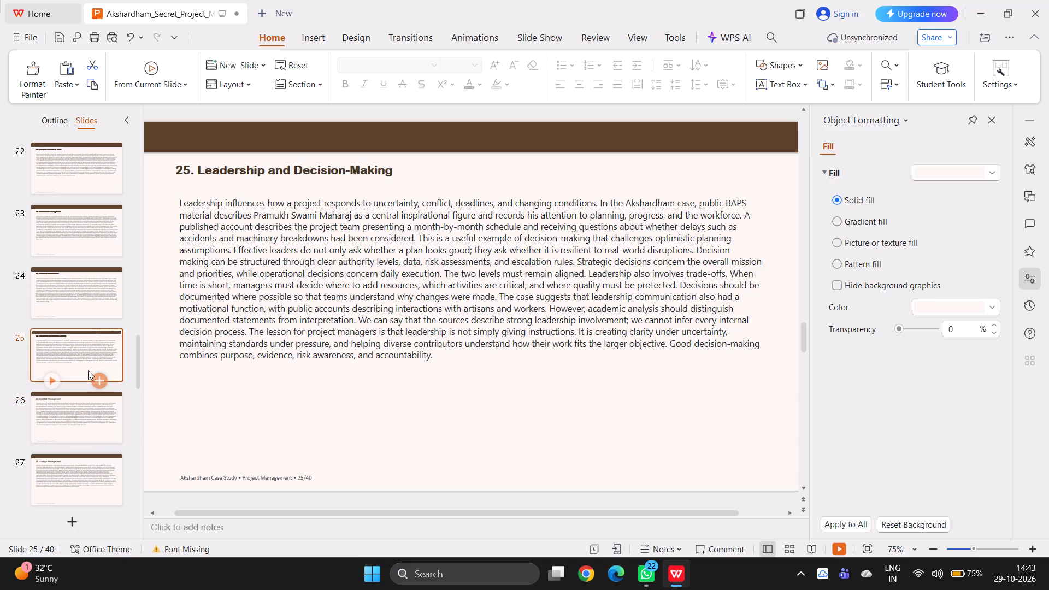
{"action": "left_click", "coordinate": [72, 417]}
{"action": "triple_click", "coordinate": [179, 174]}
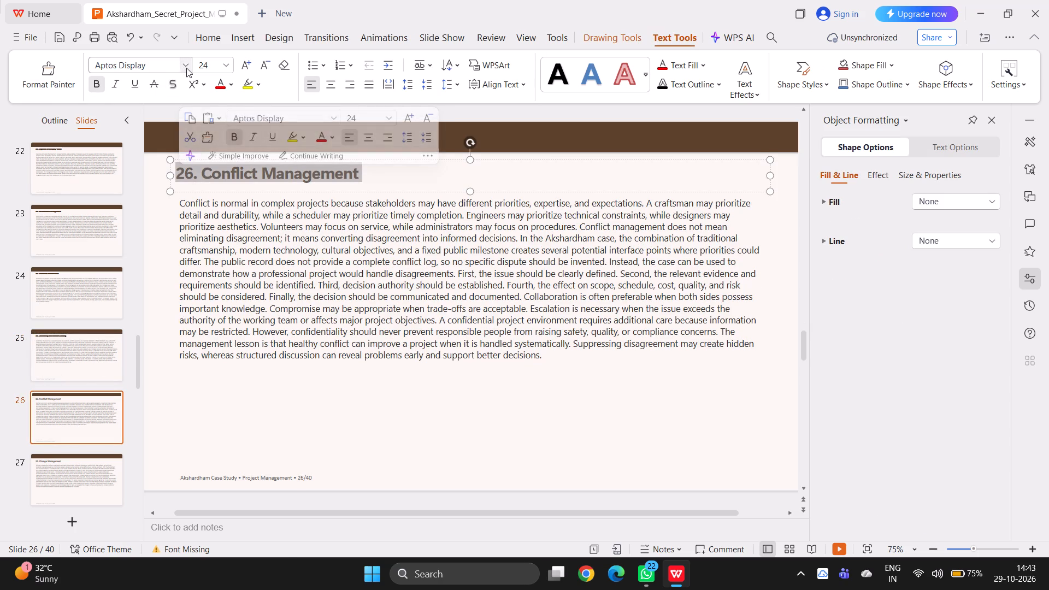
{"action": "left_click", "coordinate": [186, 68]}
{"action": "left_click", "coordinate": [181, 132]}
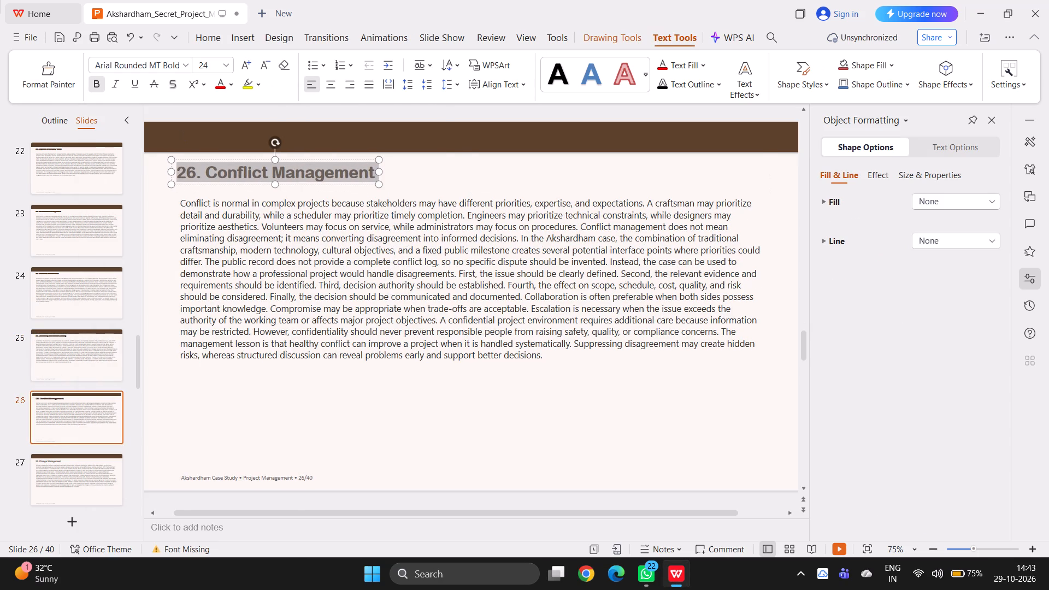
{"action": "left_click", "coordinate": [219, 68]}
{"action": "left_click", "coordinate": [222, 66]}
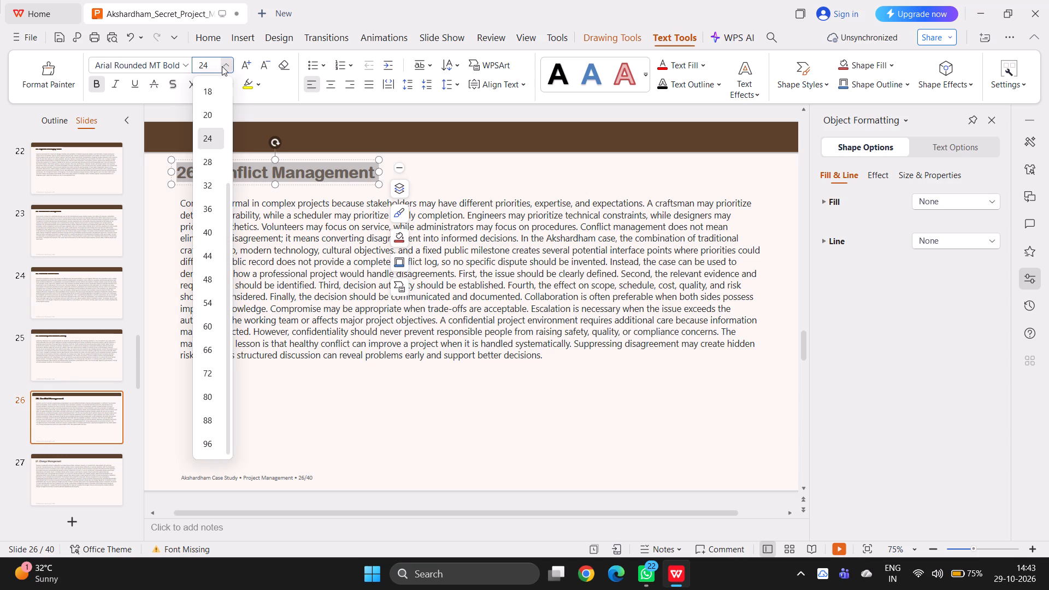
{"action": "left_click", "coordinate": [210, 87]}
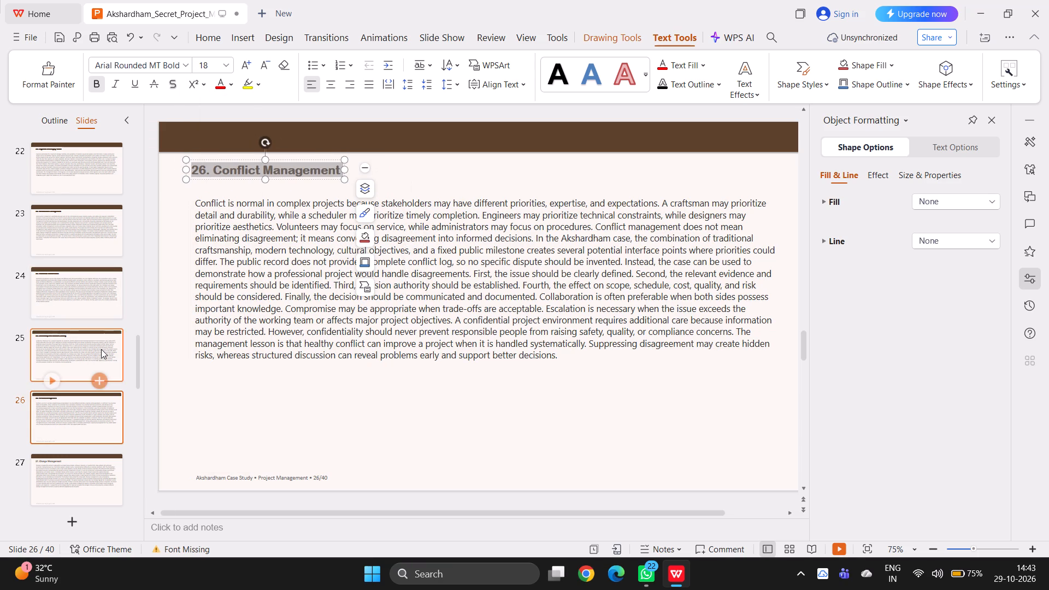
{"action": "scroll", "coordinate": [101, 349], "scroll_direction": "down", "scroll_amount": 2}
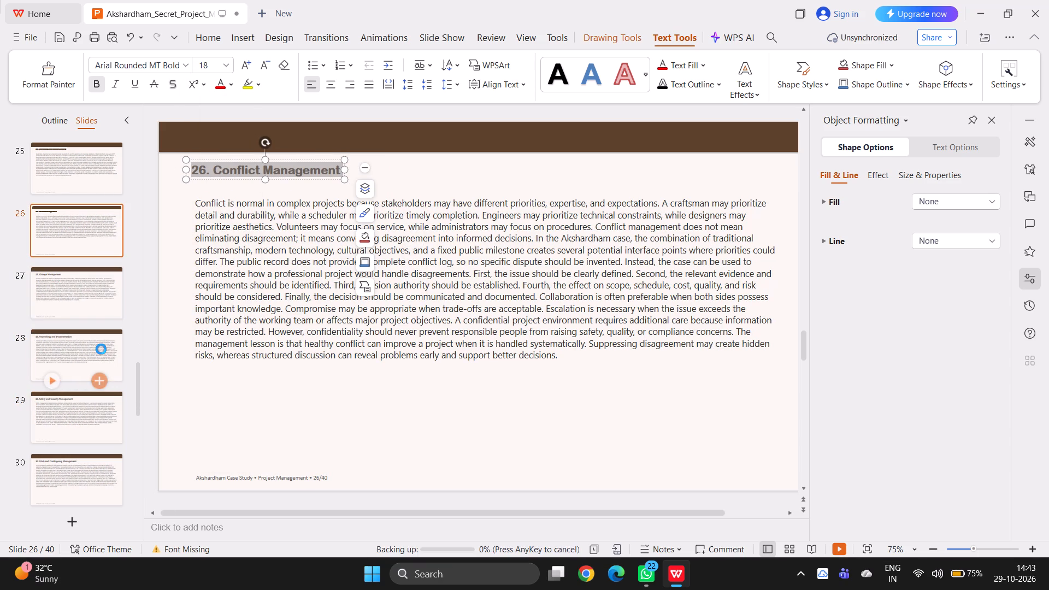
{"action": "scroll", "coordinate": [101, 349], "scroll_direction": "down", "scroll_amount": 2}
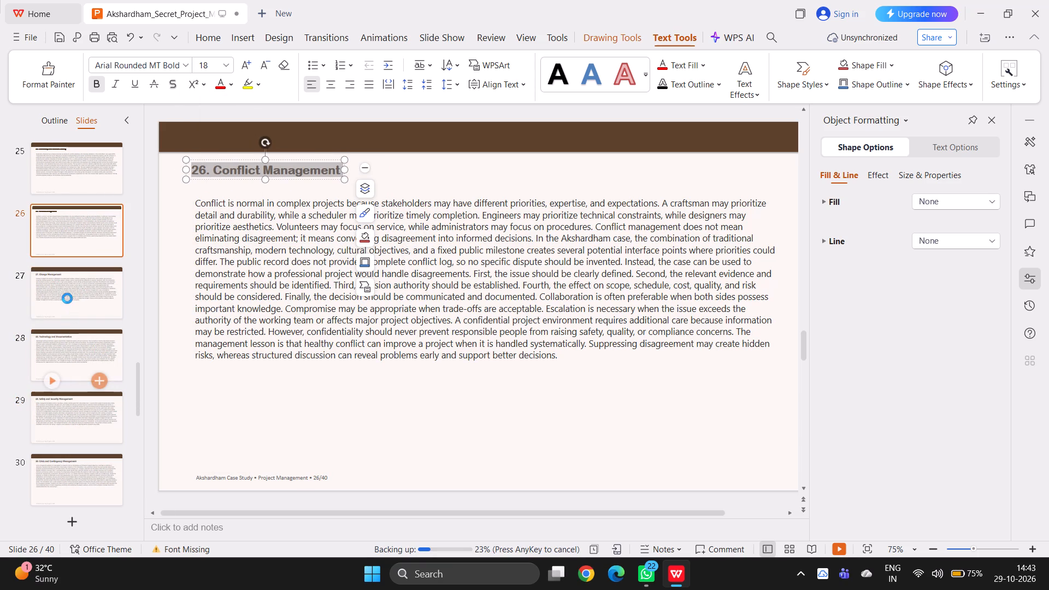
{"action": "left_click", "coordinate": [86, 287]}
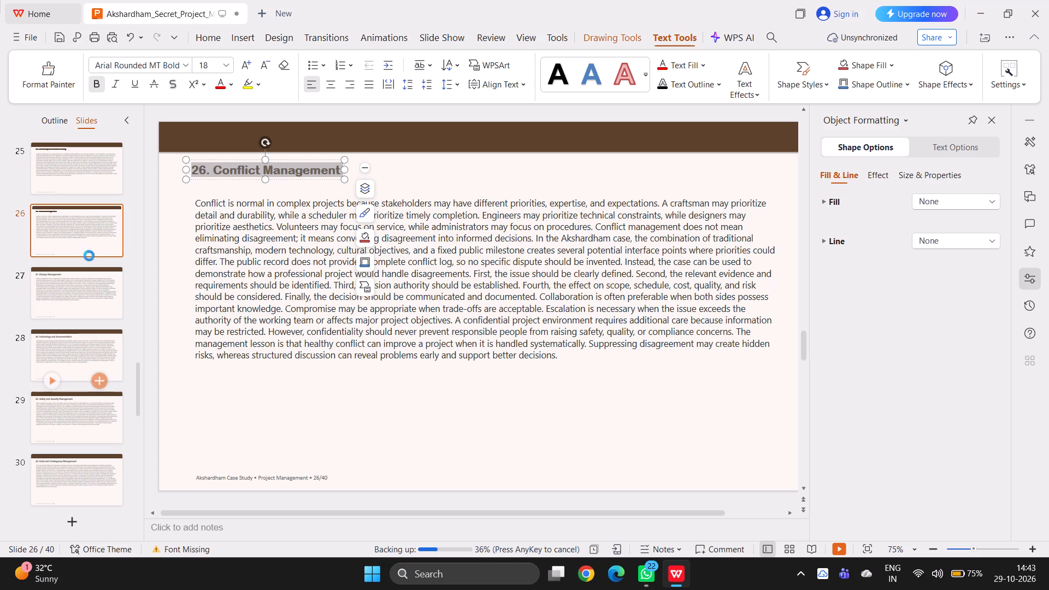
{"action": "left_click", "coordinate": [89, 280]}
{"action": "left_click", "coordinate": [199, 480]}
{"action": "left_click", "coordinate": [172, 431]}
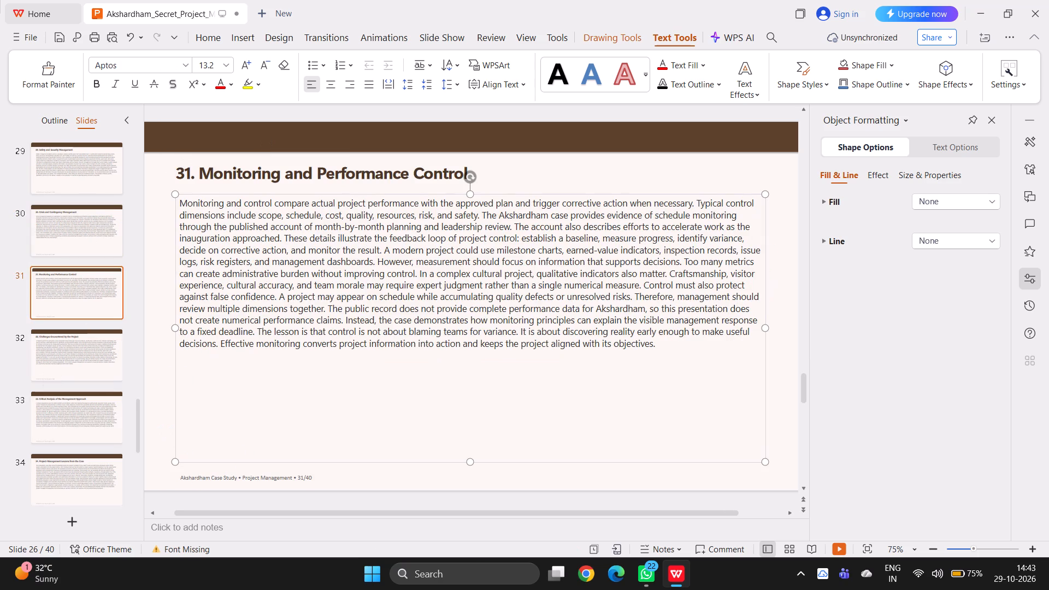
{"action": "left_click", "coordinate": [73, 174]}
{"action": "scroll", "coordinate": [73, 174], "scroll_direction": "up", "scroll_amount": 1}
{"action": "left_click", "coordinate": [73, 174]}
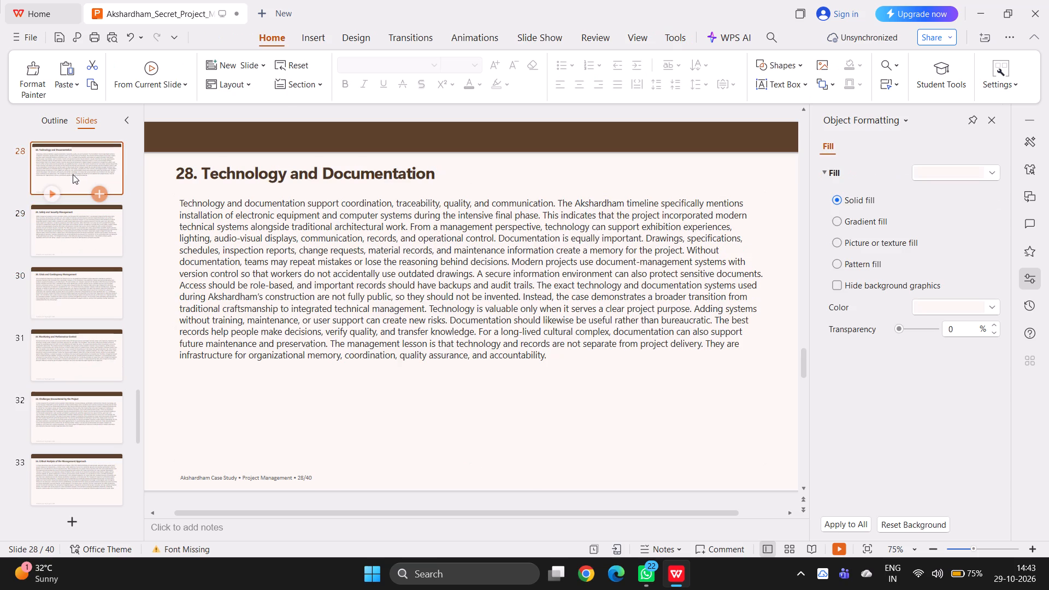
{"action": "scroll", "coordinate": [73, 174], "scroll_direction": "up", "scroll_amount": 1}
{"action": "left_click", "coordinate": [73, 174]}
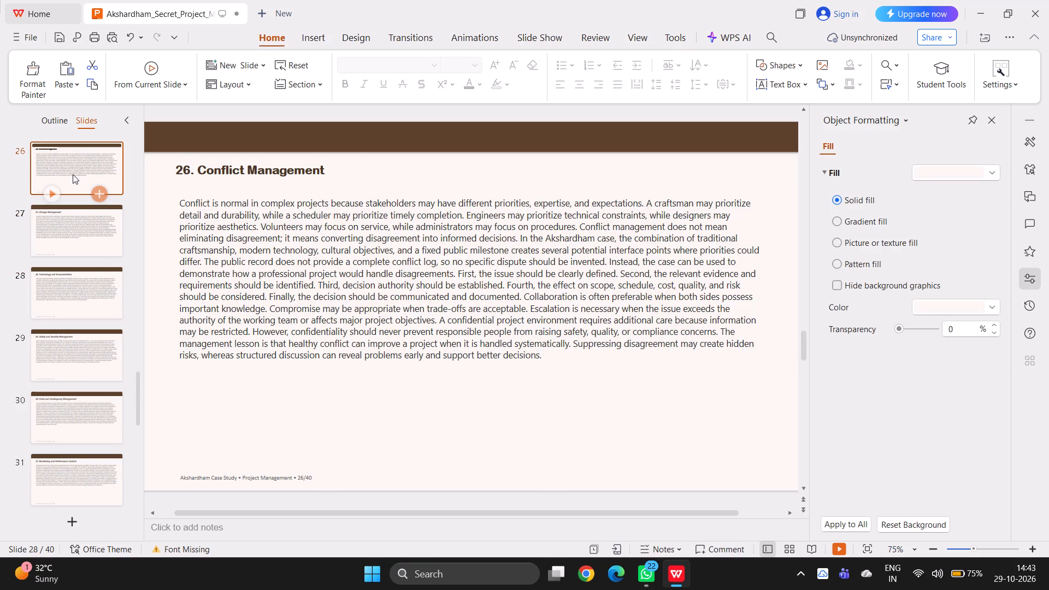
Format slide 27's title "27. Change Management" in Arial Rounded MT Bold at size 18.
{"action": "left_click", "coordinate": [67, 216]}
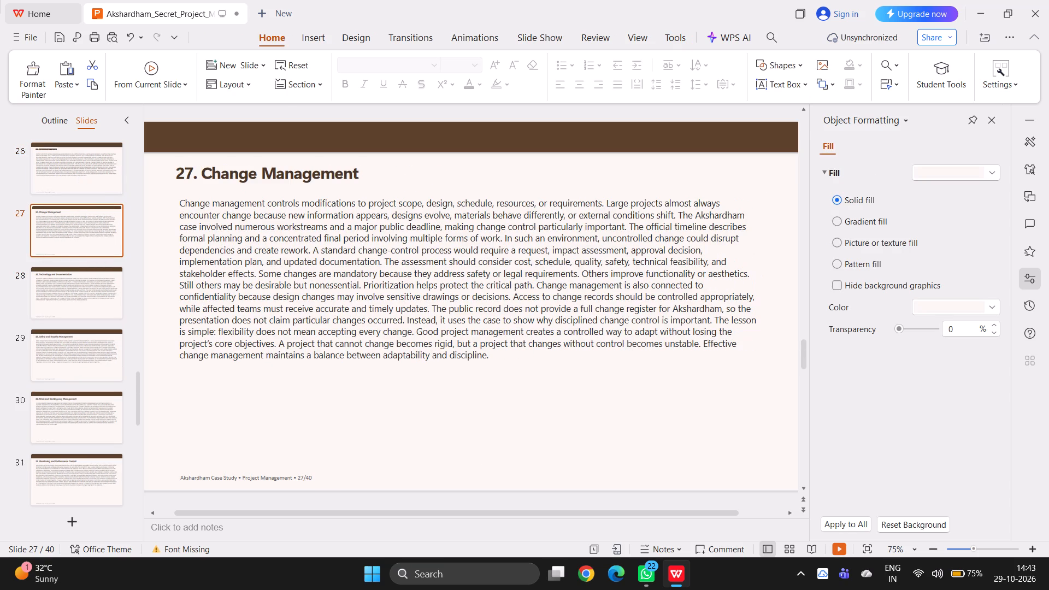
{"action": "left_click", "coordinate": [179, 173]}
{"action": "left_click_drag", "start_coordinate": [179, 173], "coordinate": [223, 173]}
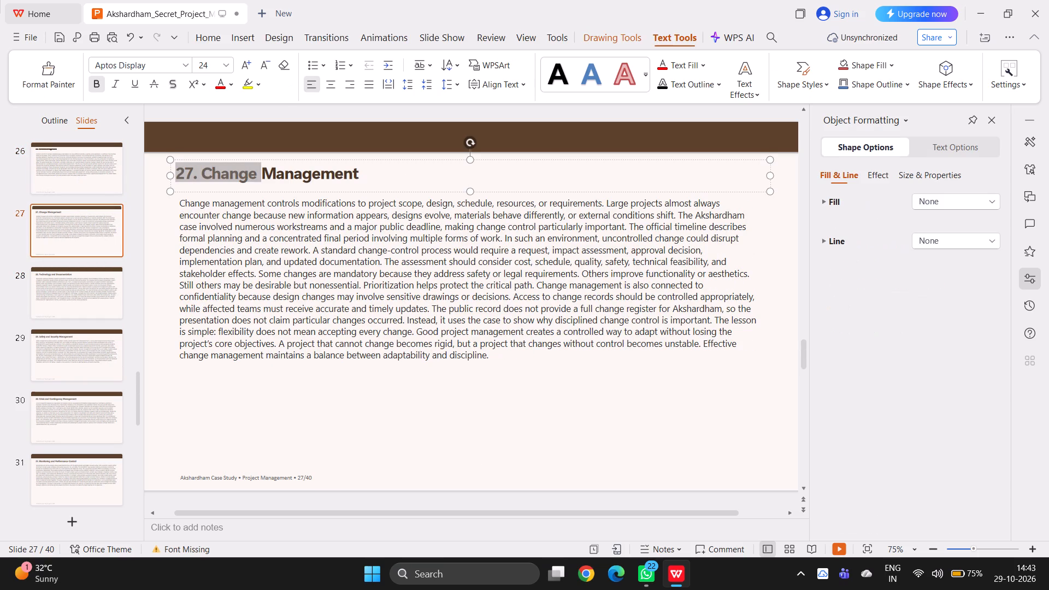
{"action": "left_click_drag", "start_coordinate": [223, 173], "coordinate": [321, 175]}
{"action": "left_click", "coordinate": [186, 62]}
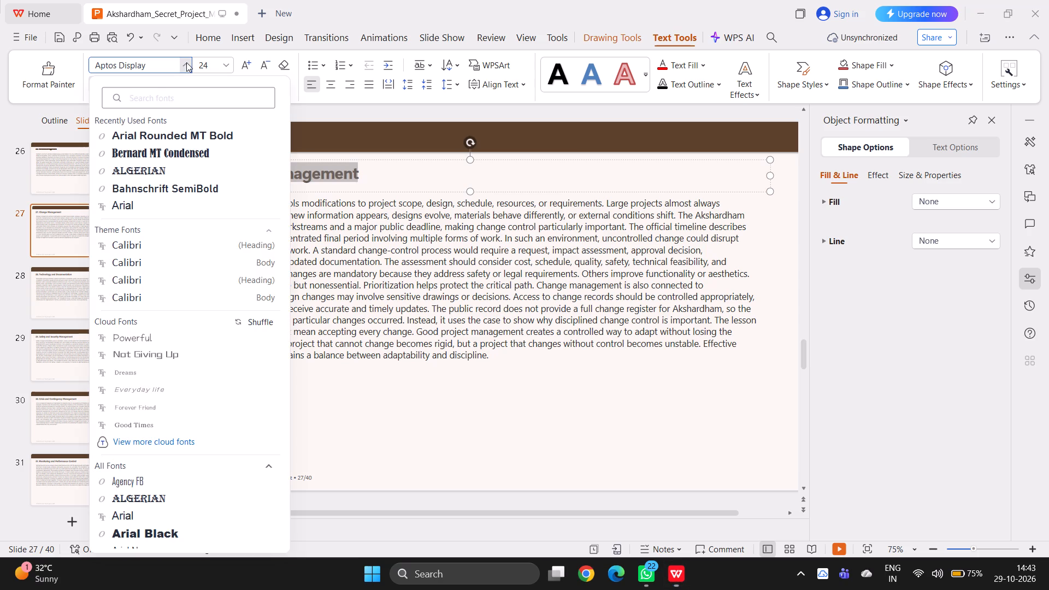
{"action": "left_click", "coordinate": [167, 132]}
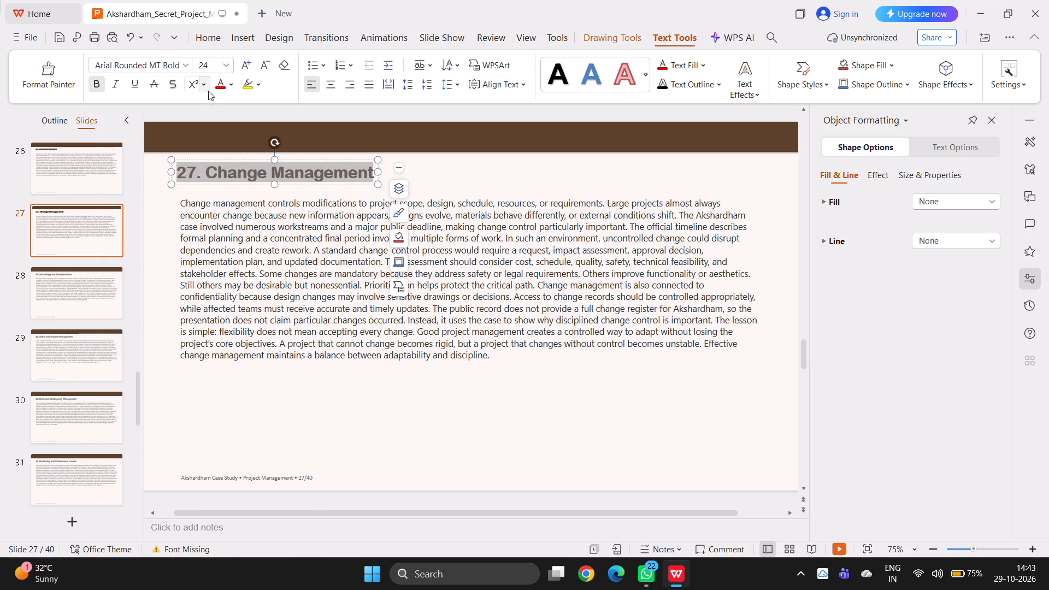
{"action": "left_click", "coordinate": [221, 66]}
{"action": "left_click", "coordinate": [213, 81]}
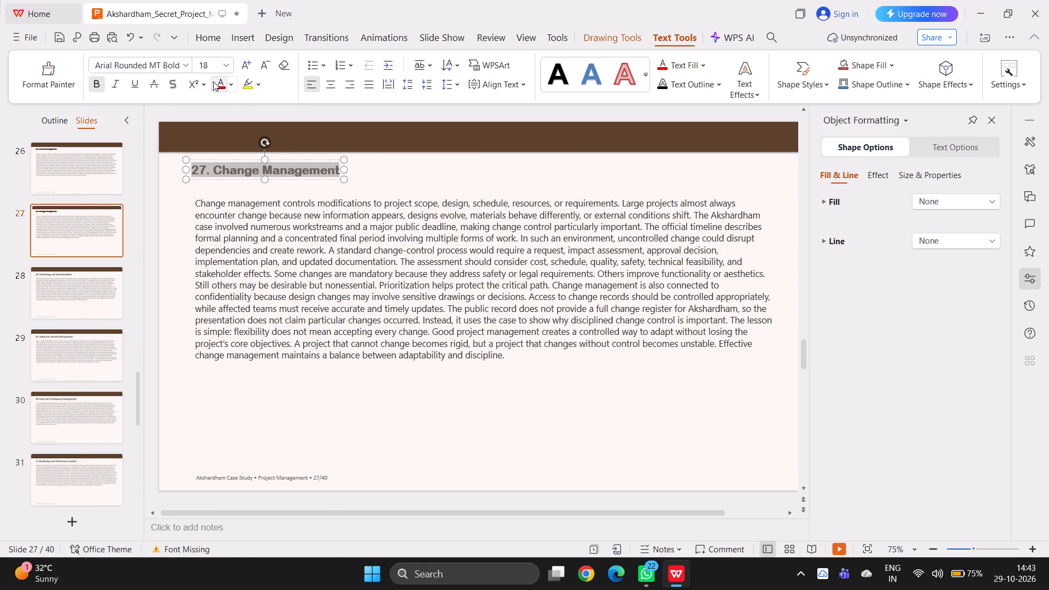
Format slide 28's title "28. Technology and Documentation" in Arial Rounded MT Bold at size 18.
{"action": "left_click", "coordinate": [109, 279]}
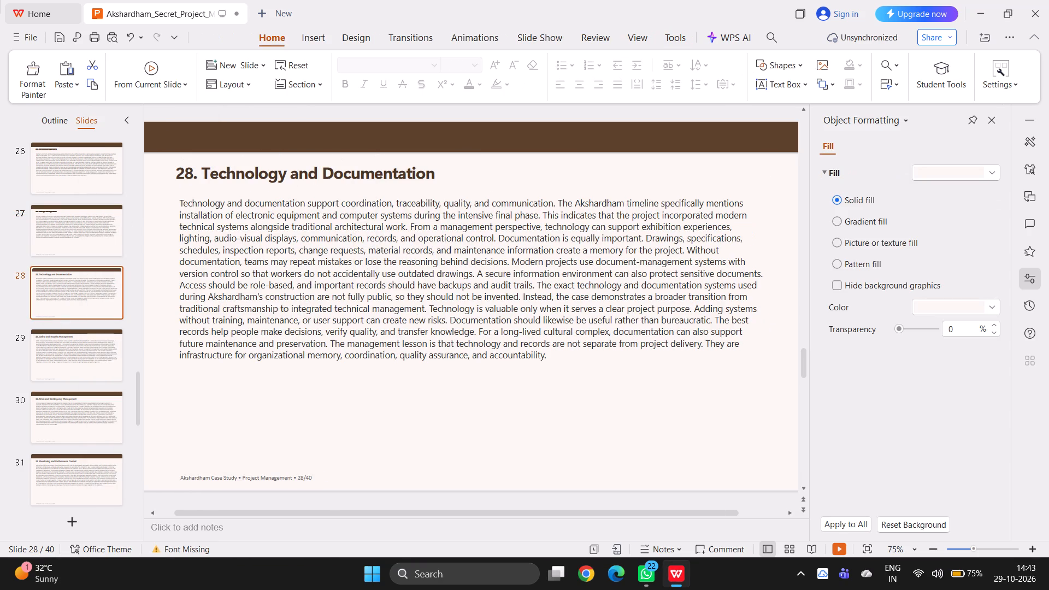
{"action": "triple_click", "coordinate": [181, 170]}
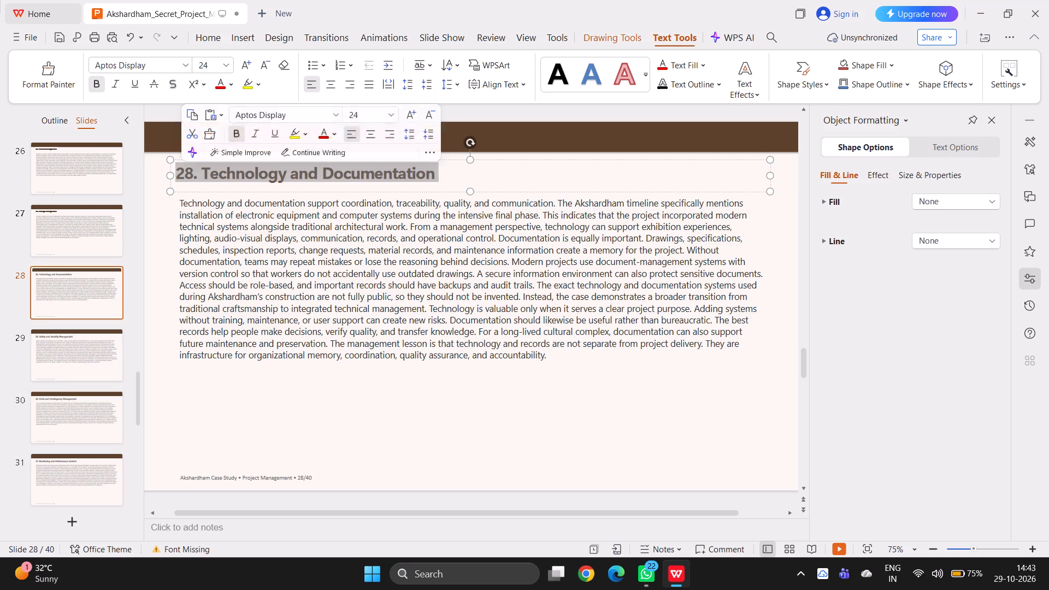
{"action": "left_click", "coordinate": [181, 66]}
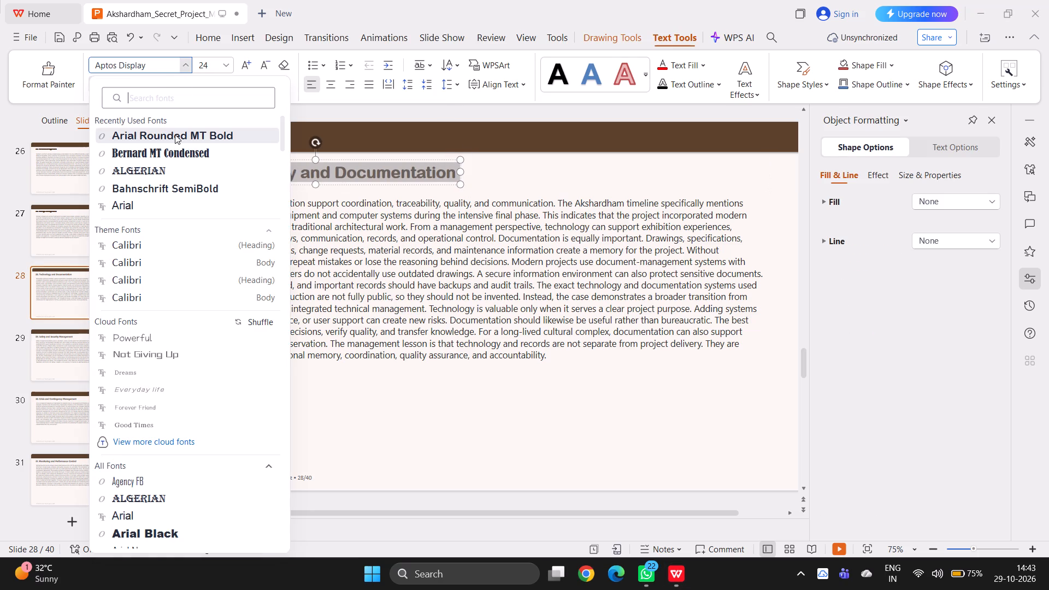
{"action": "left_click", "coordinate": [175, 134]}
{"action": "left_click", "coordinate": [231, 61]}
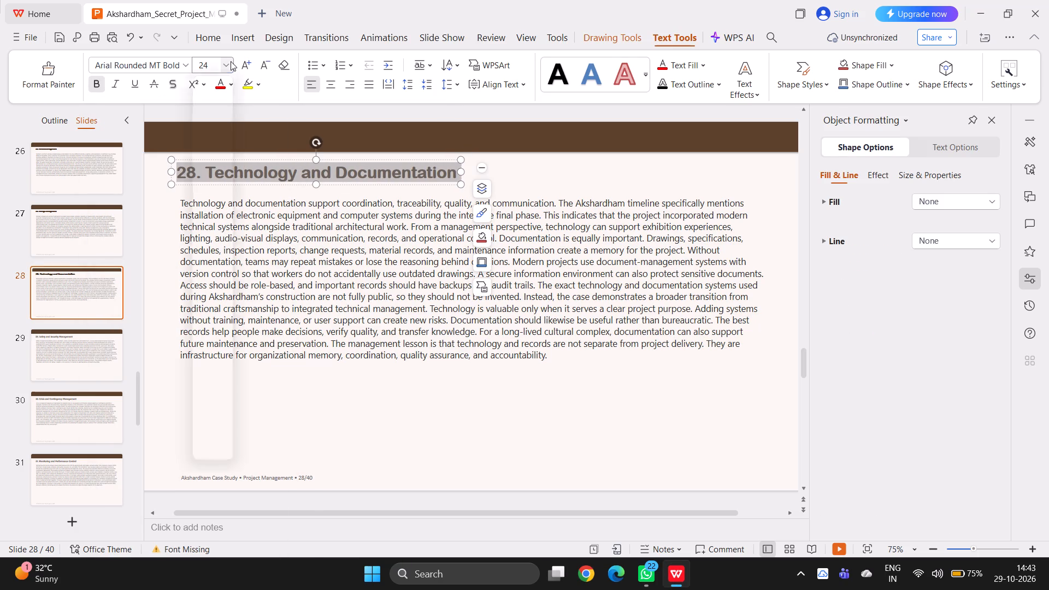
{"action": "left_click", "coordinate": [209, 84]}
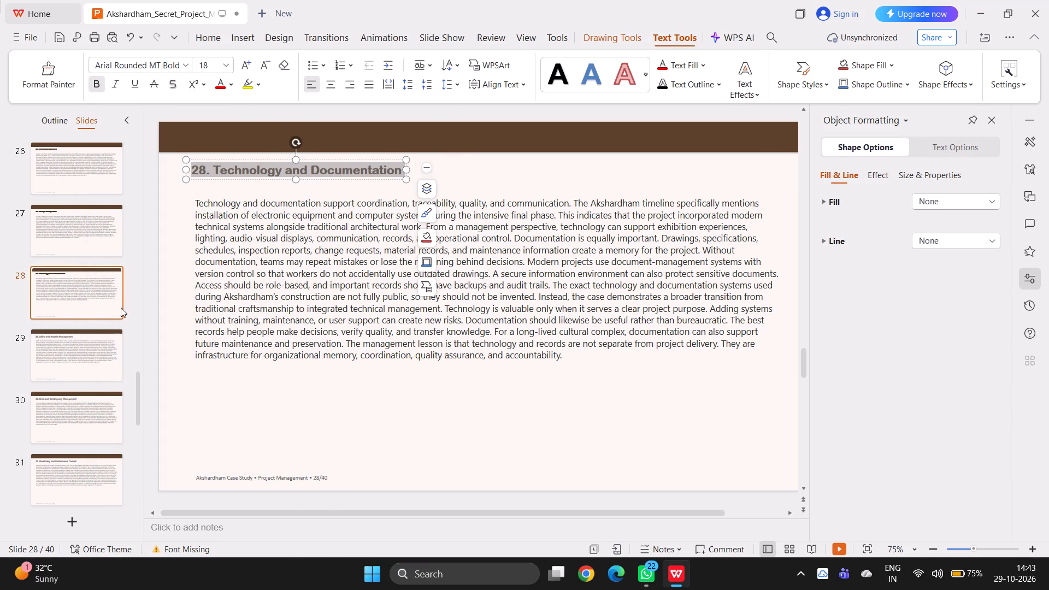
Format slide 29's title "29. Safety and Security Management" in Arial Rounded MT Bold at size 18.
{"action": "left_click", "coordinate": [102, 334]}
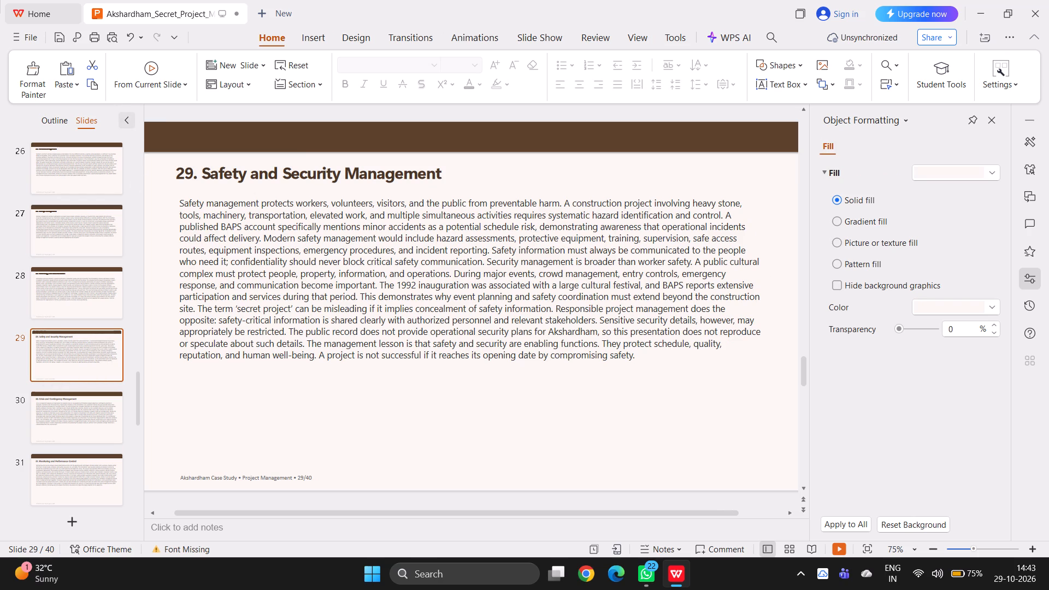
{"action": "triple_click", "coordinate": [179, 172]}
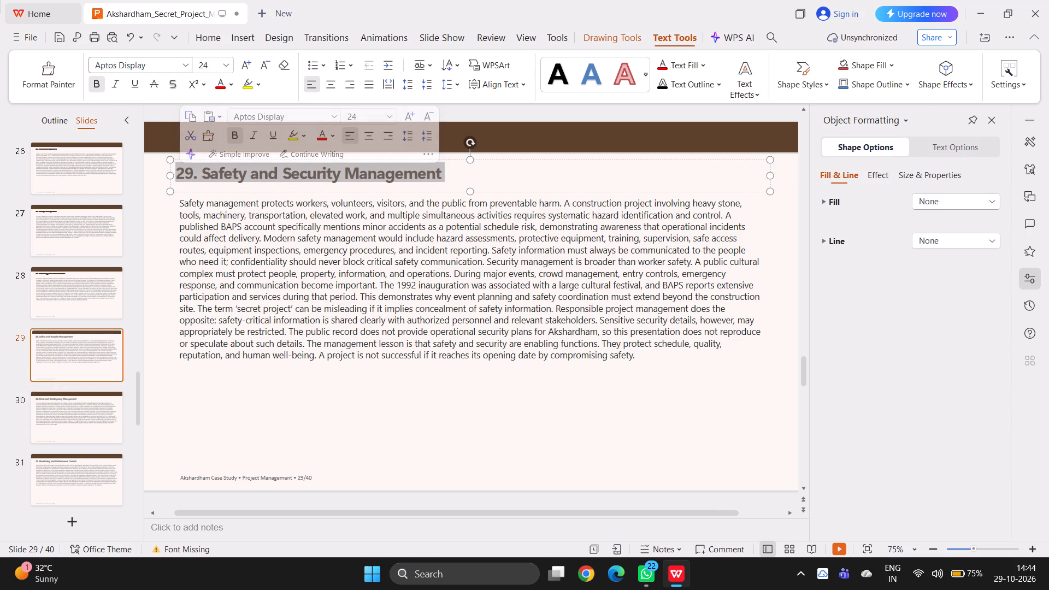
{"action": "left_click", "coordinate": [182, 67]}
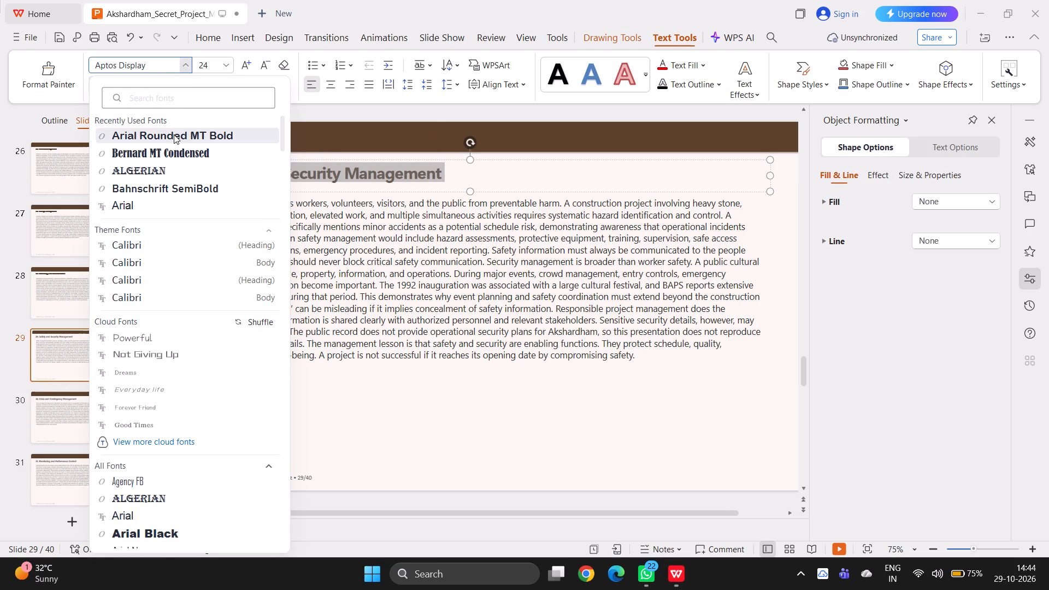
{"action": "left_click", "coordinate": [173, 134]}
{"action": "left_click", "coordinate": [228, 66]}
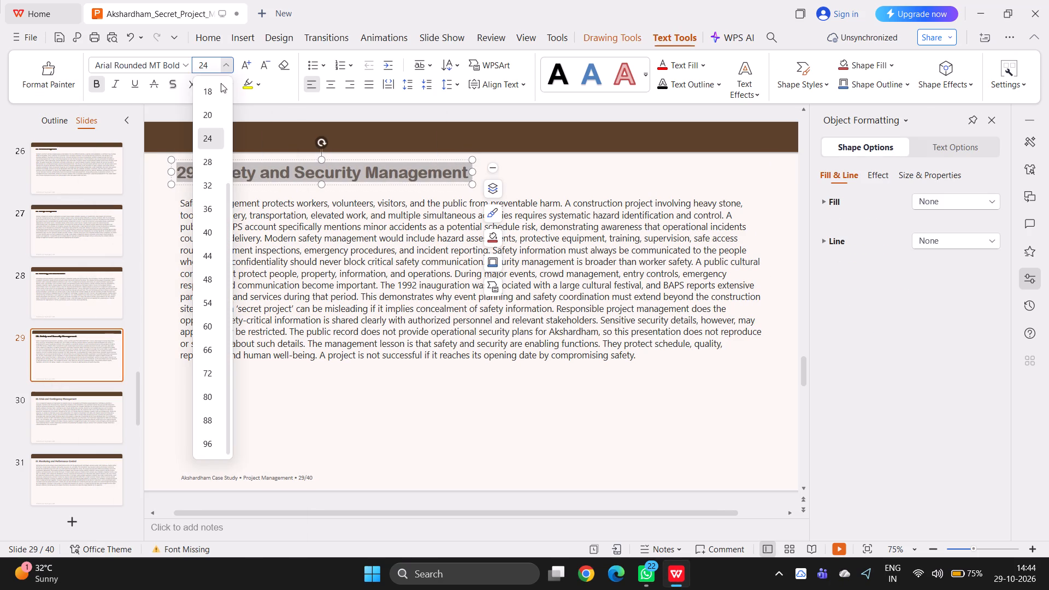
{"action": "left_click", "coordinate": [213, 98]}
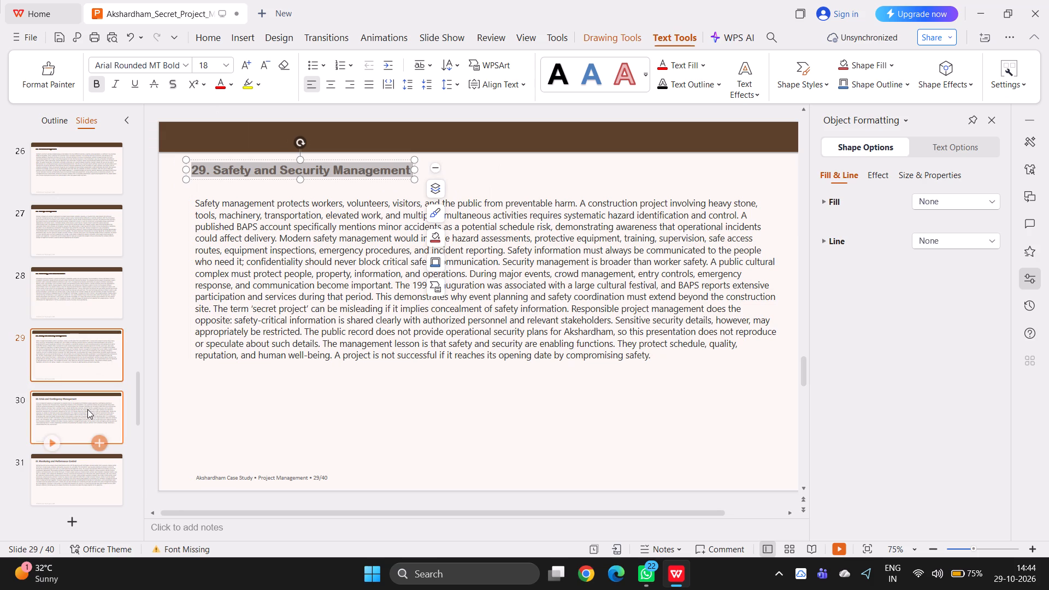
Format slide 30's title "30. Crisis and Contingency Management" in Arial Rounded MT Bold at size 18.
{"action": "left_click", "coordinate": [87, 409]}
{"action": "triple_click", "coordinate": [184, 172]}
{"action": "left_click", "coordinate": [184, 172]}
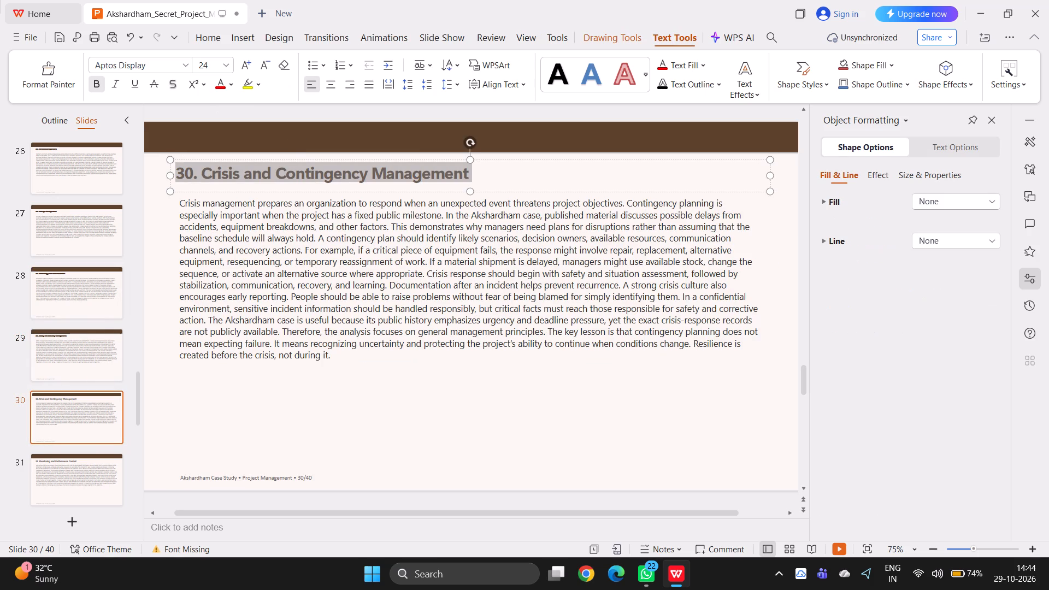
{"action": "double_click", "coordinate": [184, 172]}
{"action": "double_click", "coordinate": [184, 172]}
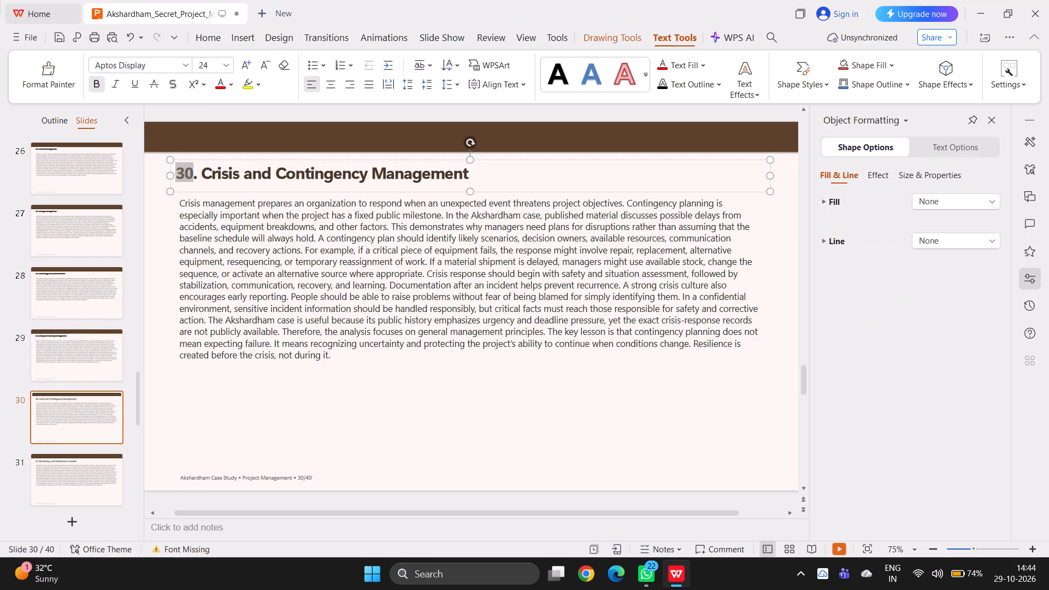
{"action": "left_click", "coordinate": [194, 173]}
{"action": "left_click_drag", "start_coordinate": [194, 173], "coordinate": [409, 182]}
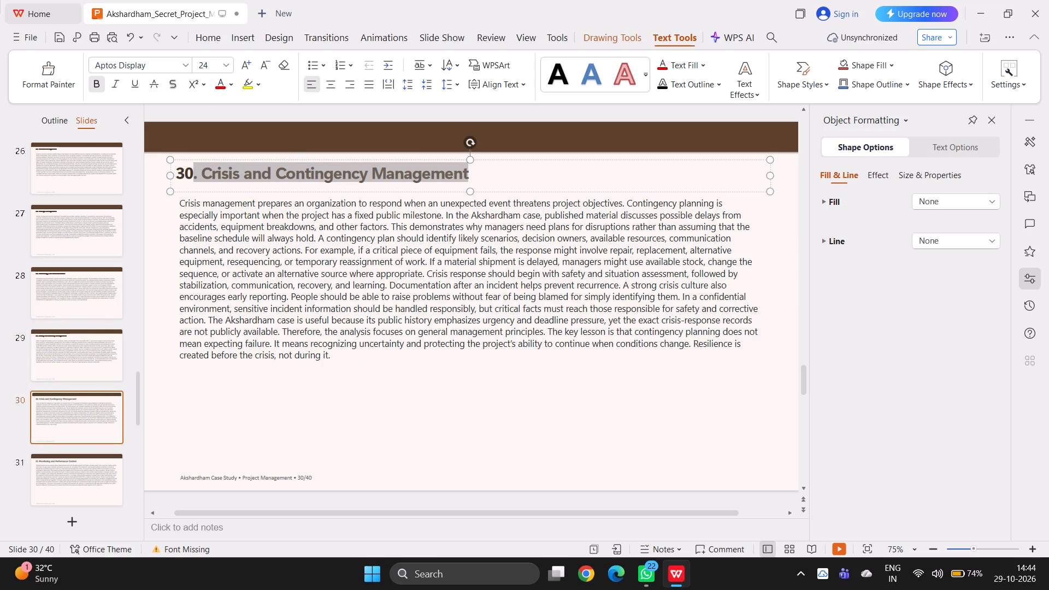
{"action": "left_click", "coordinate": [524, 166]}
{"action": "left_click", "coordinate": [488, 175]}
{"action": "left_click_drag", "start_coordinate": [488, 175], "coordinate": [394, 199]}
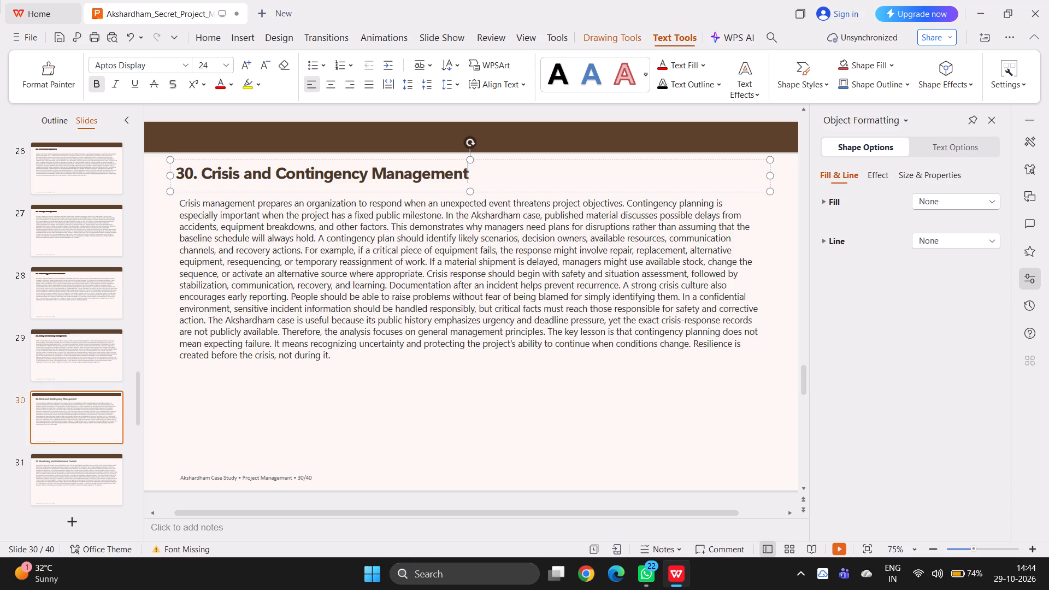
{"action": "left_click_drag", "start_coordinate": [394, 199], "coordinate": [181, 173]}
{"action": "left_click", "coordinate": [181, 173]}
{"action": "left_click_drag", "start_coordinate": [181, 173], "coordinate": [185, 173]}
{"action": "left_click_drag", "start_coordinate": [185, 173], "coordinate": [411, 176]}
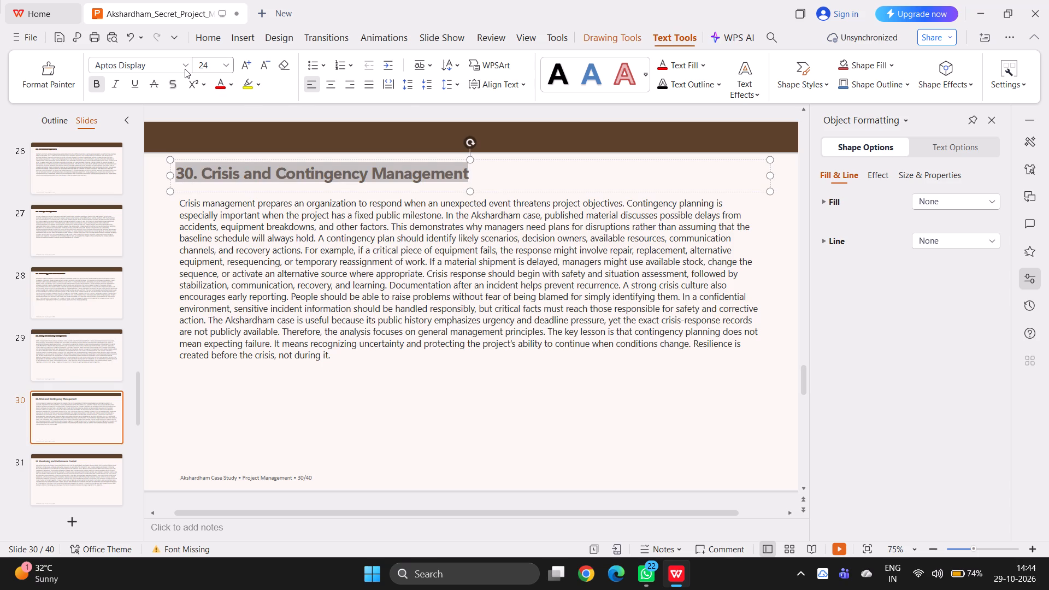
{"action": "left_click", "coordinate": [185, 69]}
{"action": "left_click", "coordinate": [160, 129]}
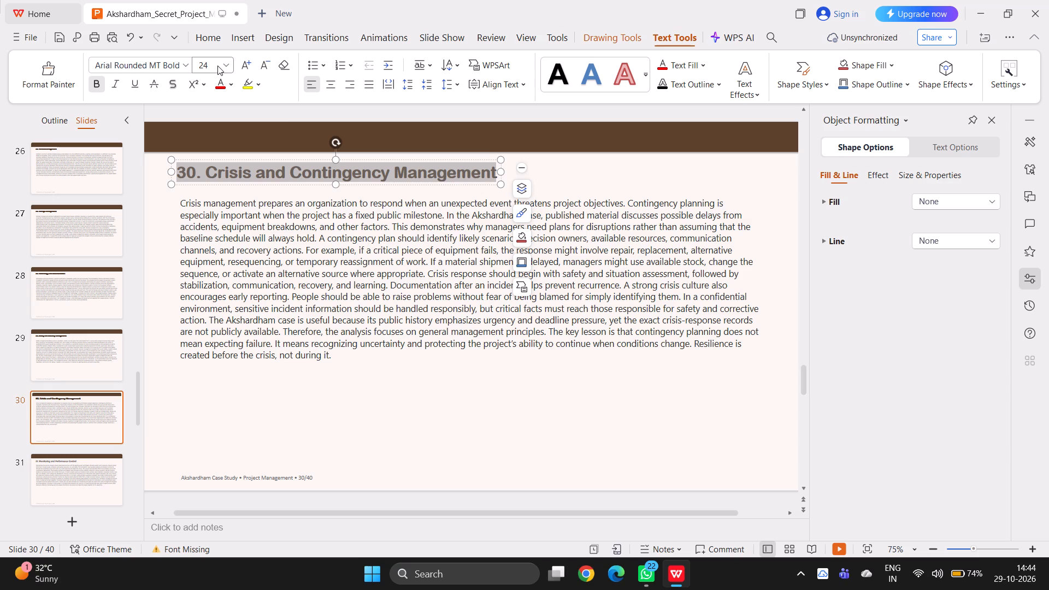
{"action": "left_click", "coordinate": [222, 65]}
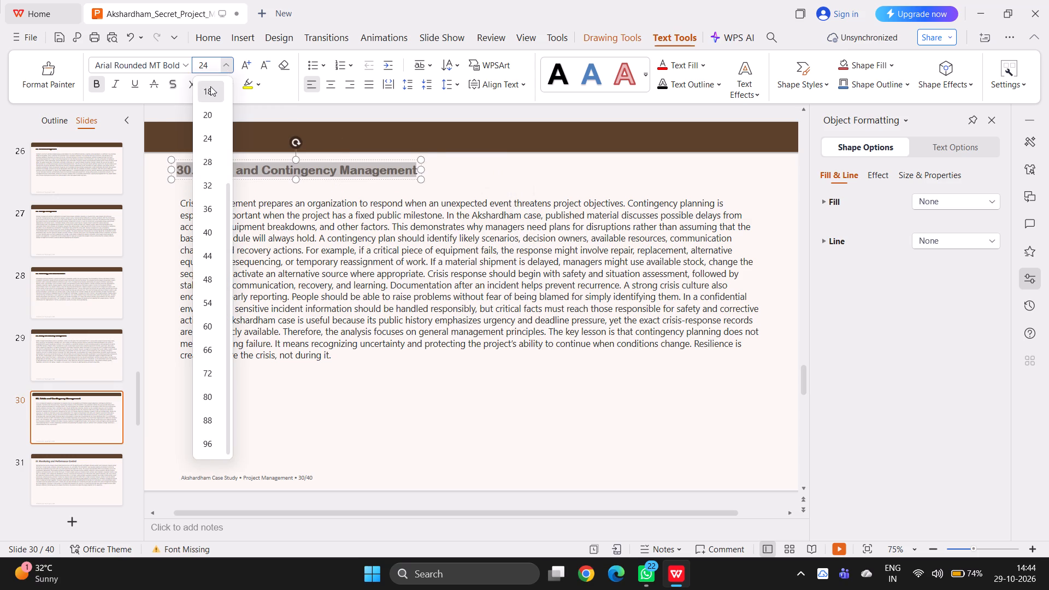
{"action": "left_click", "coordinate": [210, 86]}
Move slide 31's title text "31. Monitoring and Performance Control" into the brown header band.
{"action": "scroll", "coordinate": [109, 341], "scroll_direction": "down", "scroll_amount": 1}
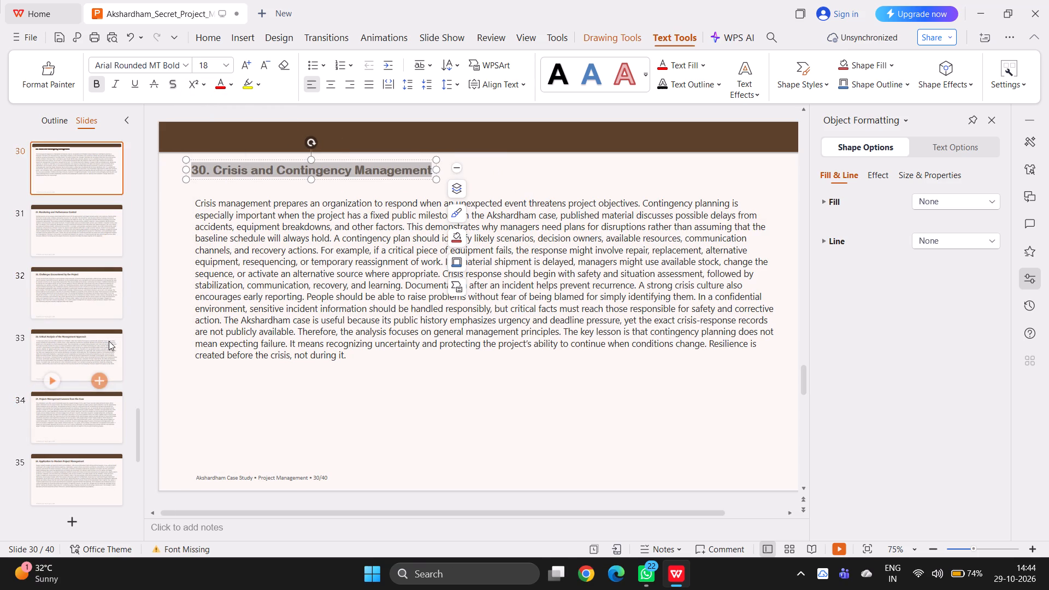
{"action": "scroll", "coordinate": [109, 341], "scroll_direction": "down", "scroll_amount": 1}
{"action": "left_click", "coordinate": [93, 221]}
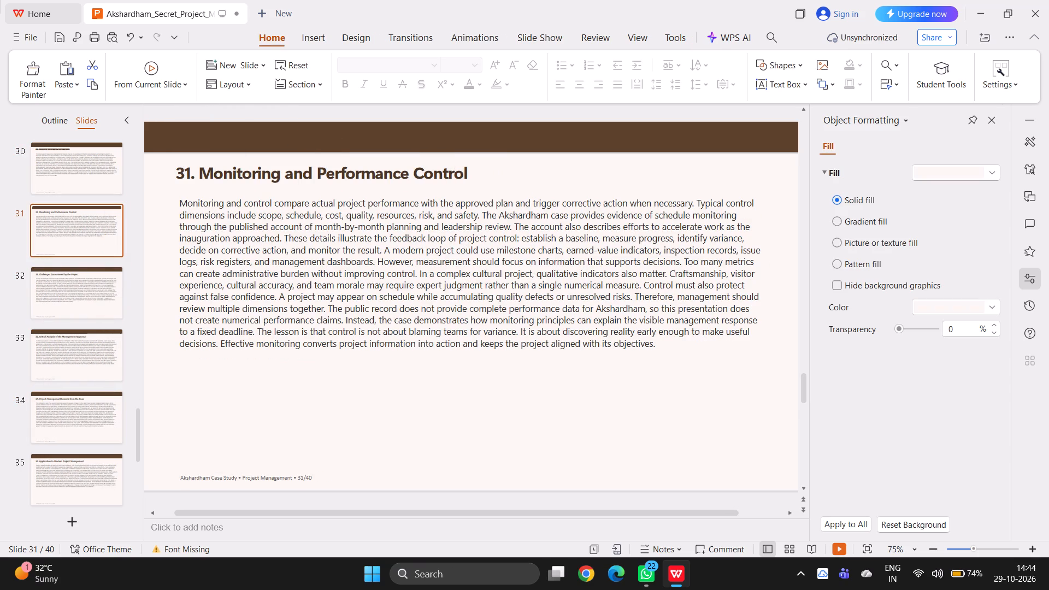
{"action": "double_click", "coordinate": [176, 167]}
{"action": "left_click_drag", "start_coordinate": [176, 167], "coordinate": [197, 164]}
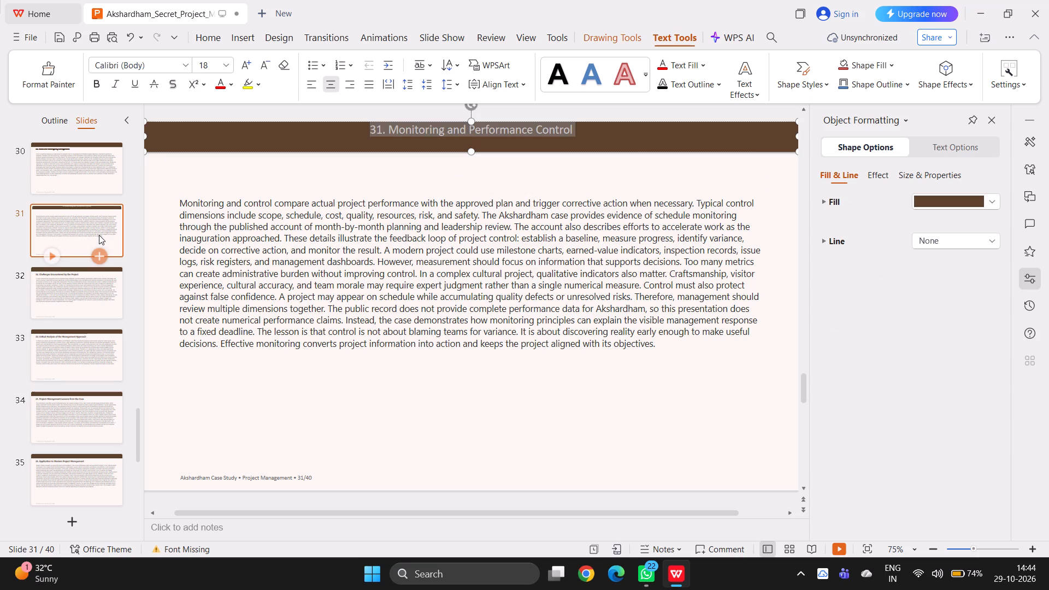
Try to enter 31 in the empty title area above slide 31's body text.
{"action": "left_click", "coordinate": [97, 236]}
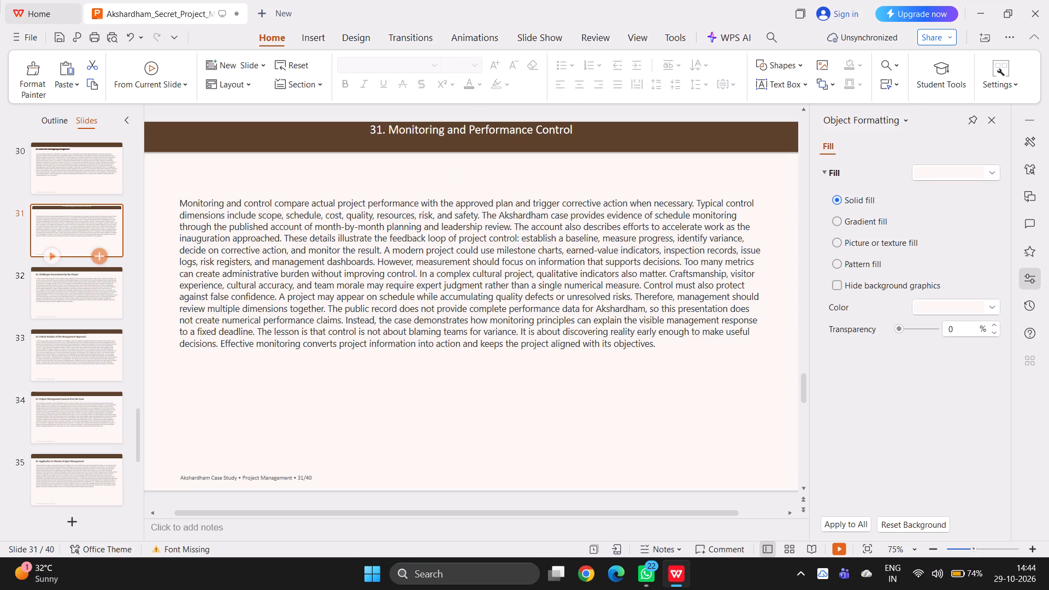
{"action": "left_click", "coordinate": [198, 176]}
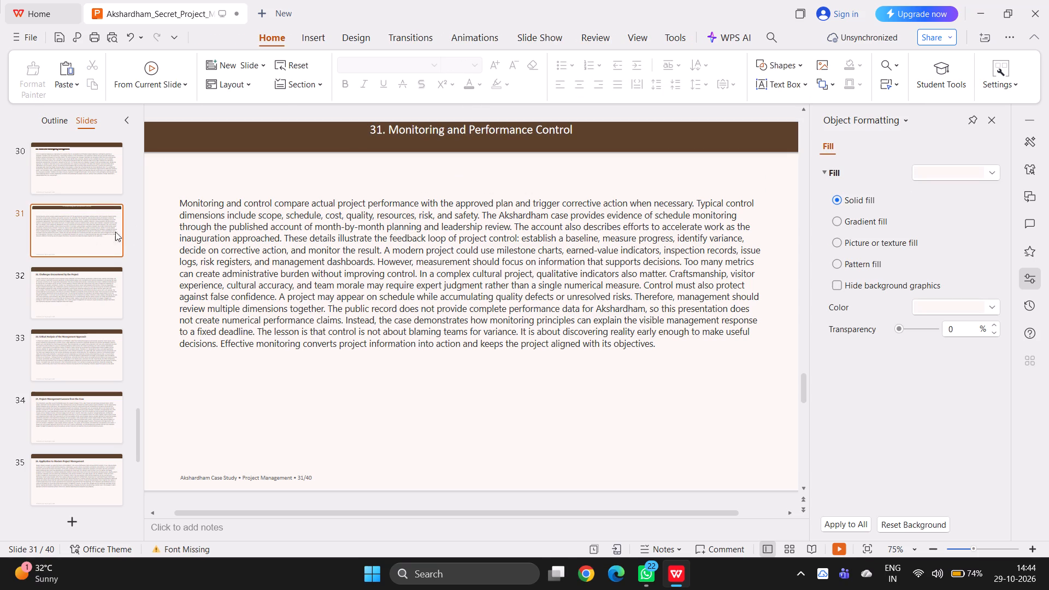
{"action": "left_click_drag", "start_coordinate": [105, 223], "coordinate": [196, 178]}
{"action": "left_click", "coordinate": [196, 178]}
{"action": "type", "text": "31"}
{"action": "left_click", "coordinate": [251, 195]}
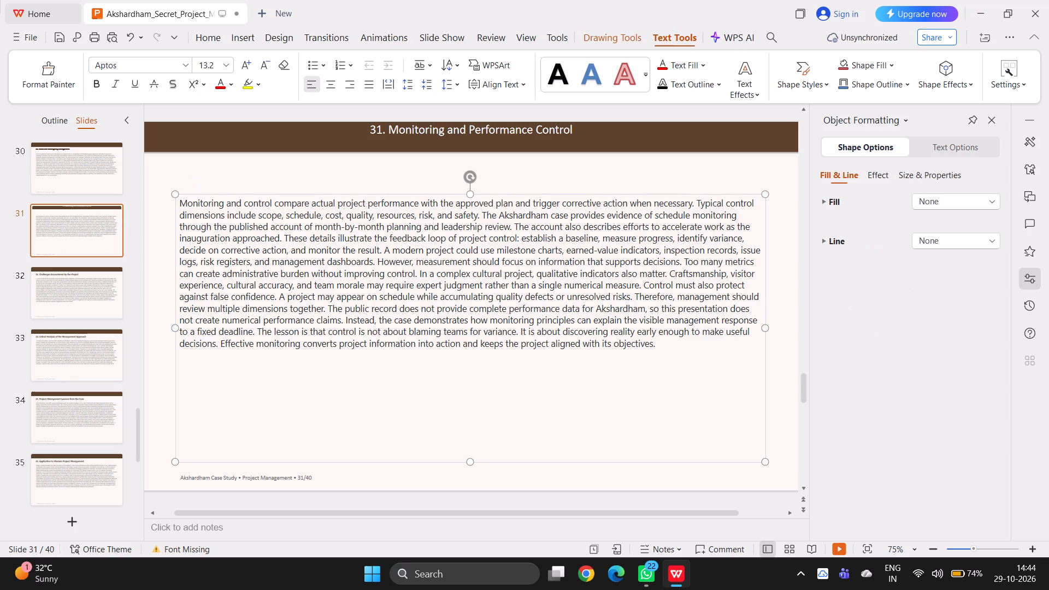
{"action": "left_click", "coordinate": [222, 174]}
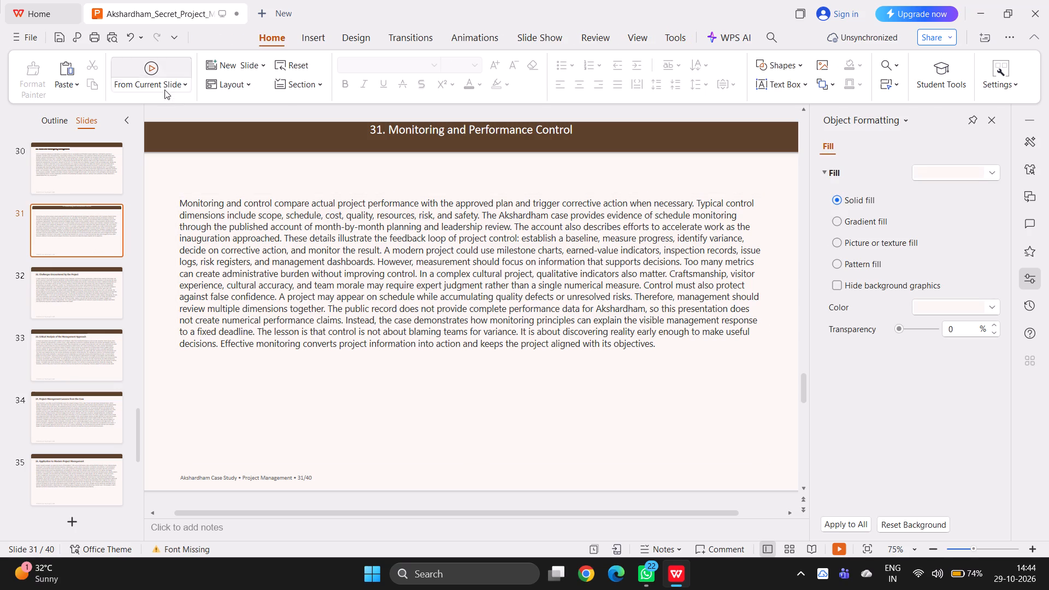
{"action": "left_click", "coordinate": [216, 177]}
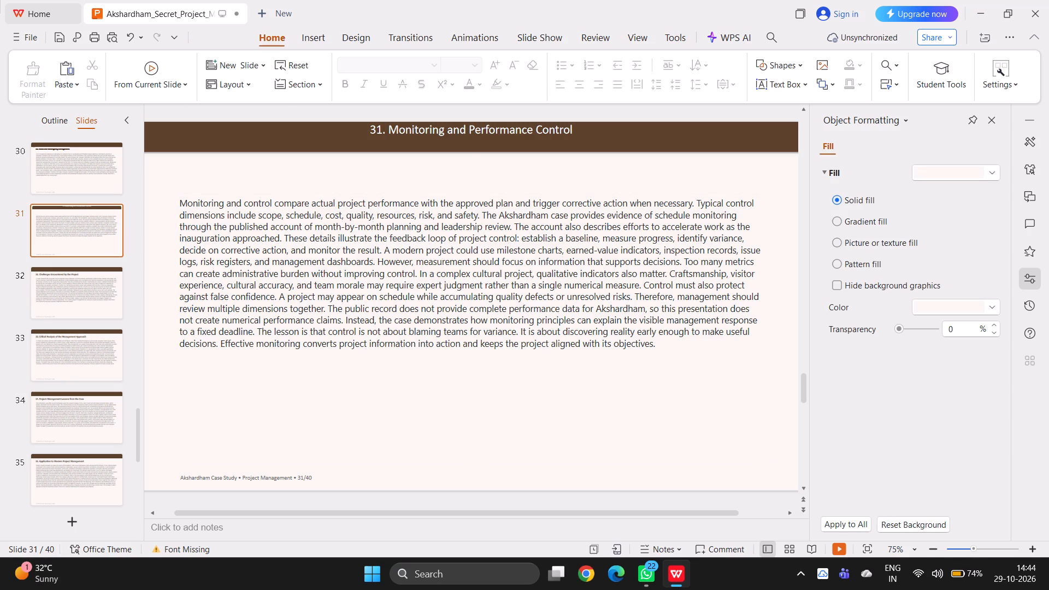
Copy the title text "31. Monitoring and Performance Control" from the brown header band and paste it as a separate text box on slide 31.
{"action": "left_click", "coordinate": [369, 127]}
{"action": "left_click_drag", "start_coordinate": [369, 127], "coordinate": [429, 135]}
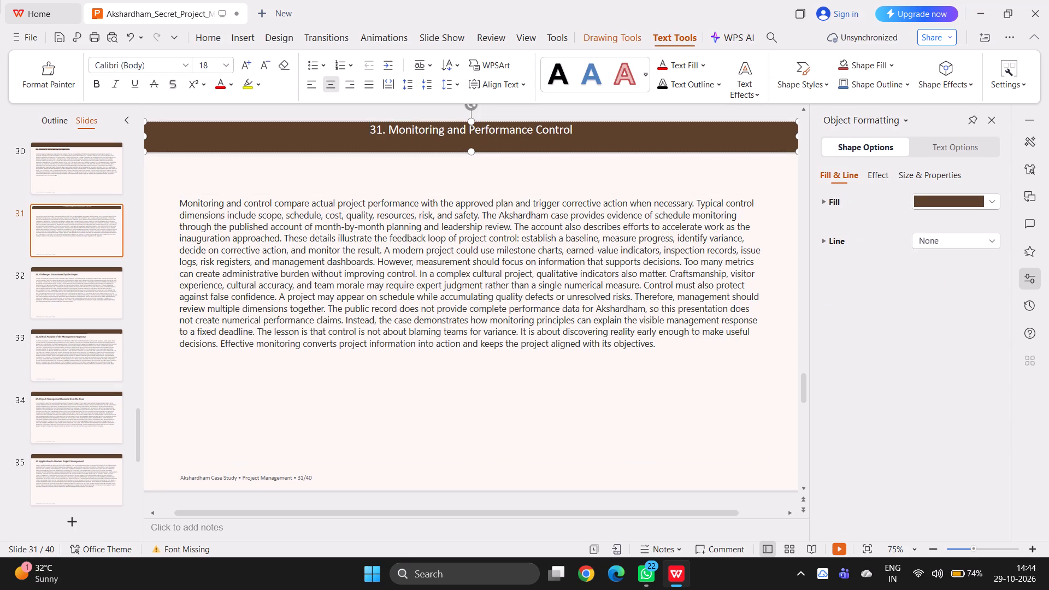
{"action": "key", "text": "ctrl+a"}
{"action": "key", "text": "ctrl+c"}
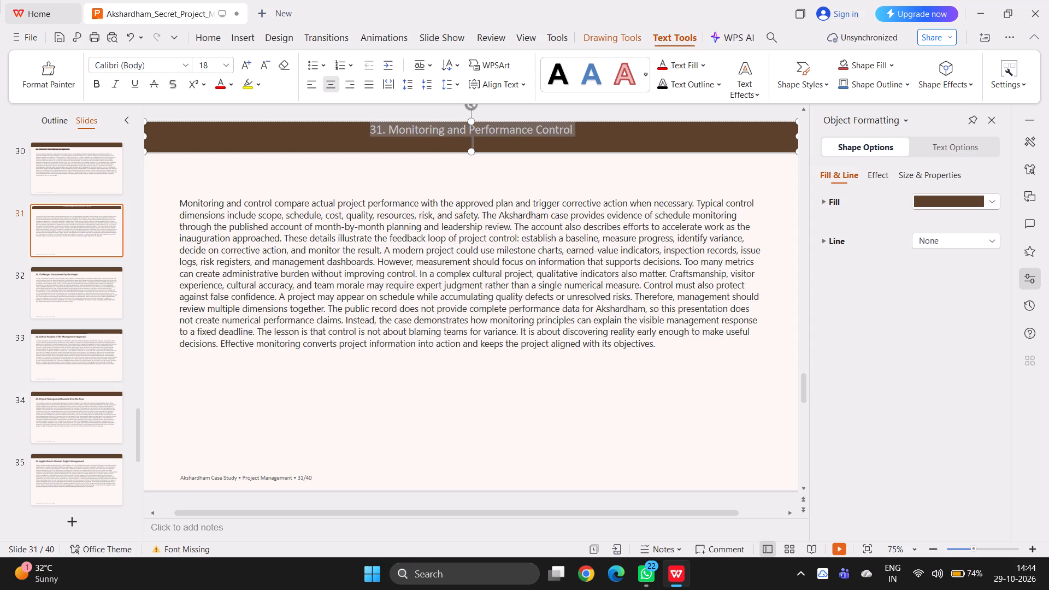
{"action": "left_click", "coordinate": [193, 173]}
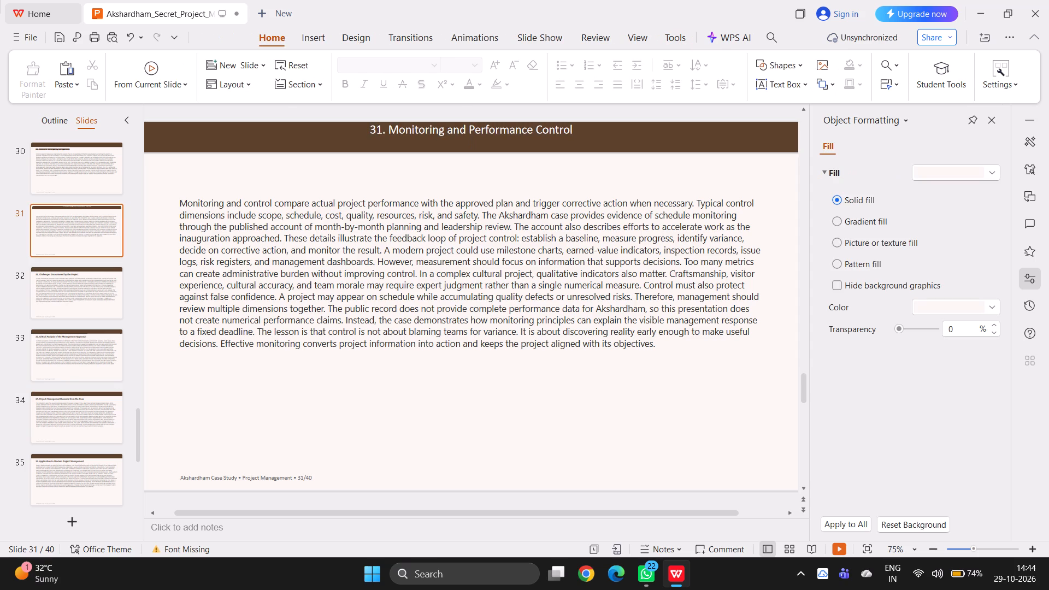
{"action": "key", "text": "ctrl+v"}
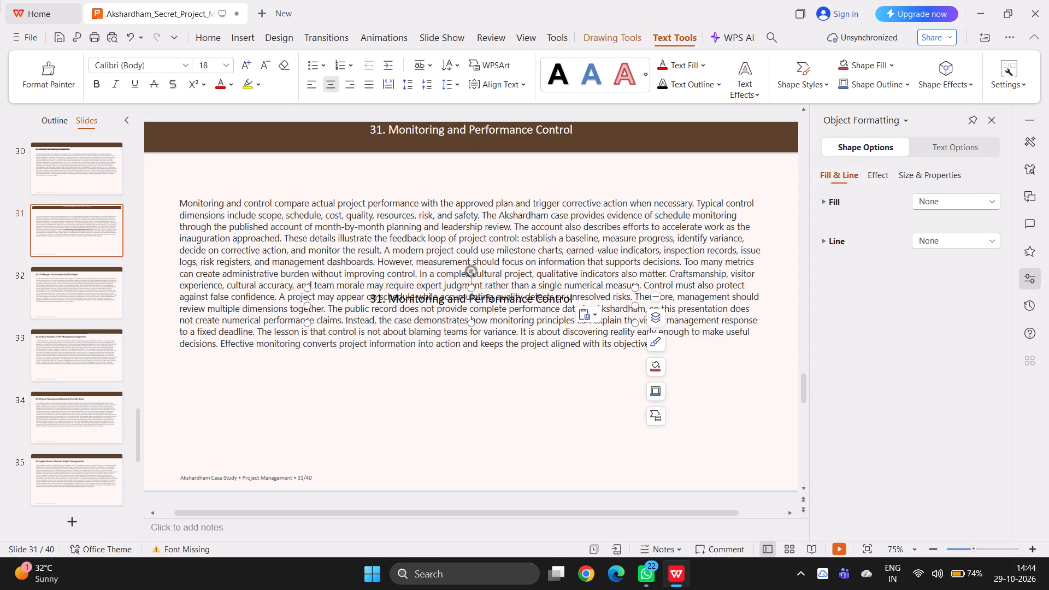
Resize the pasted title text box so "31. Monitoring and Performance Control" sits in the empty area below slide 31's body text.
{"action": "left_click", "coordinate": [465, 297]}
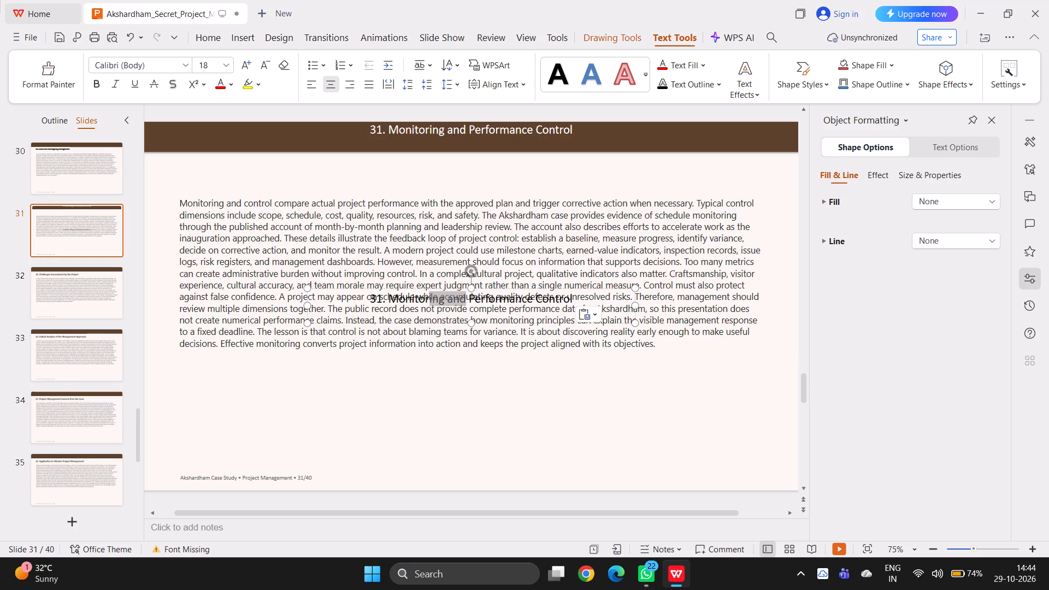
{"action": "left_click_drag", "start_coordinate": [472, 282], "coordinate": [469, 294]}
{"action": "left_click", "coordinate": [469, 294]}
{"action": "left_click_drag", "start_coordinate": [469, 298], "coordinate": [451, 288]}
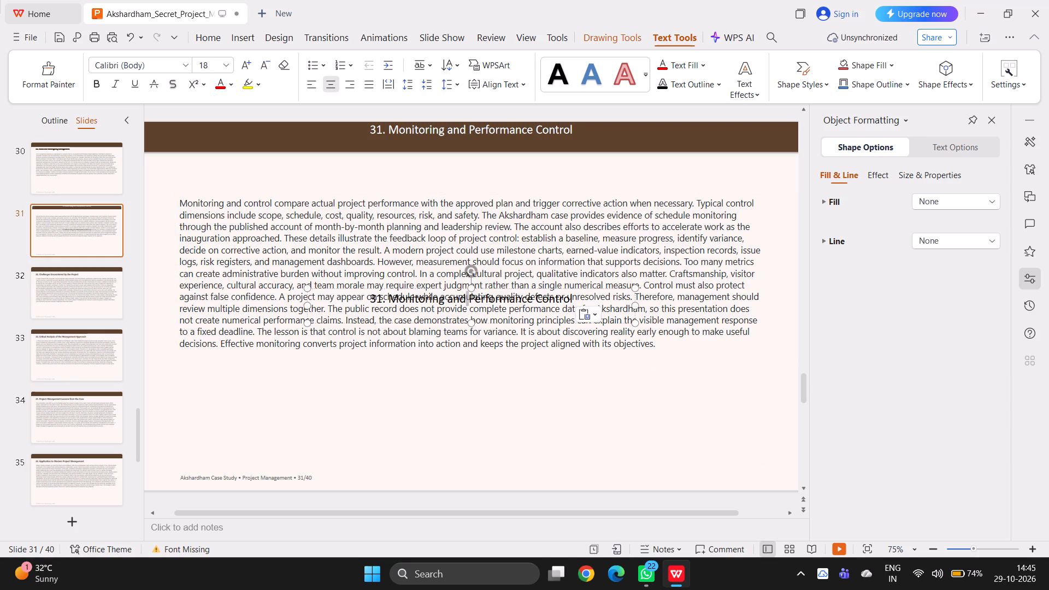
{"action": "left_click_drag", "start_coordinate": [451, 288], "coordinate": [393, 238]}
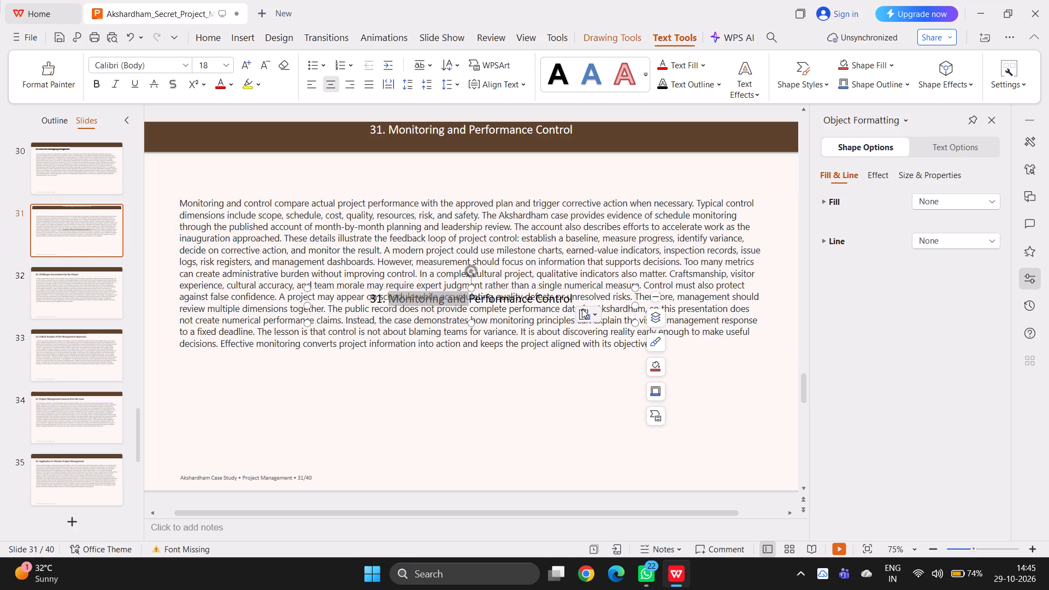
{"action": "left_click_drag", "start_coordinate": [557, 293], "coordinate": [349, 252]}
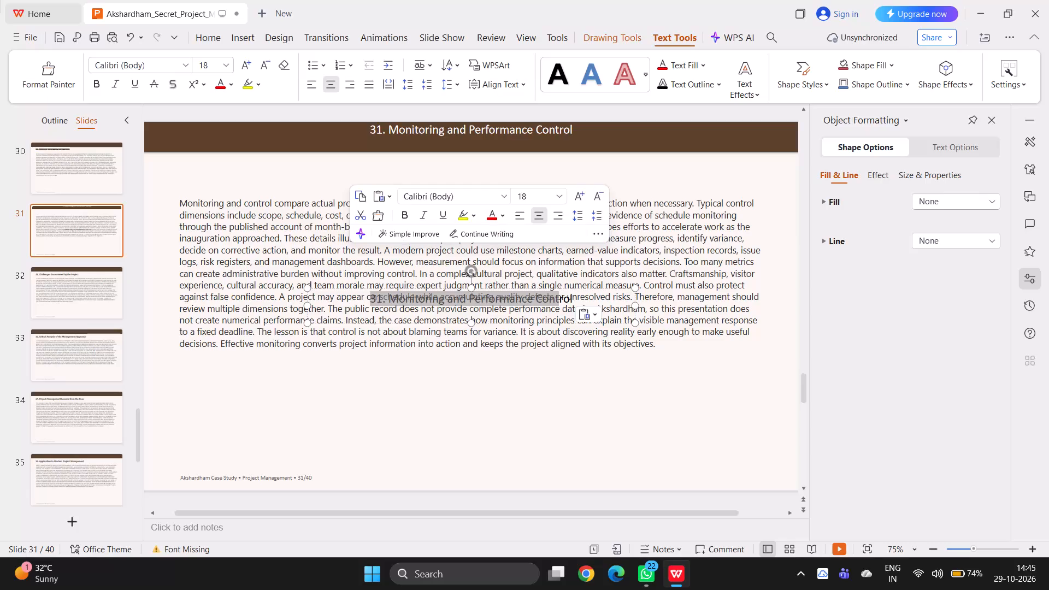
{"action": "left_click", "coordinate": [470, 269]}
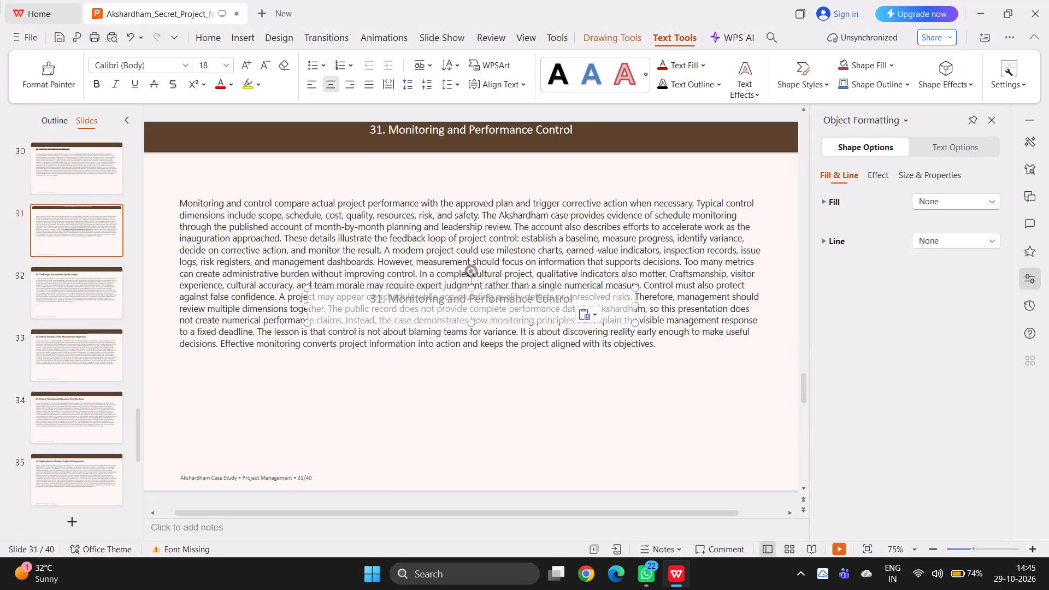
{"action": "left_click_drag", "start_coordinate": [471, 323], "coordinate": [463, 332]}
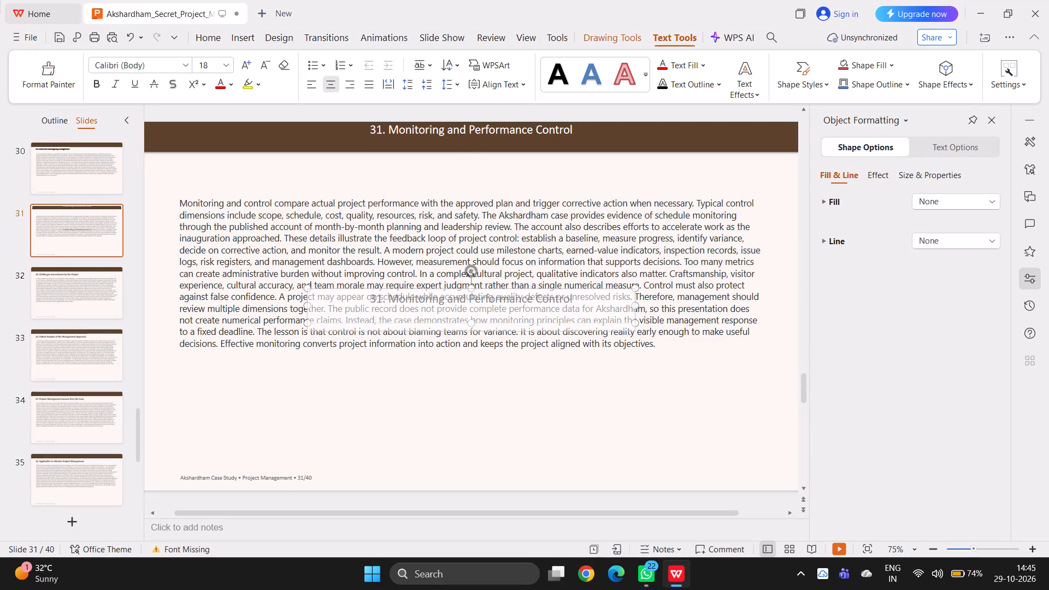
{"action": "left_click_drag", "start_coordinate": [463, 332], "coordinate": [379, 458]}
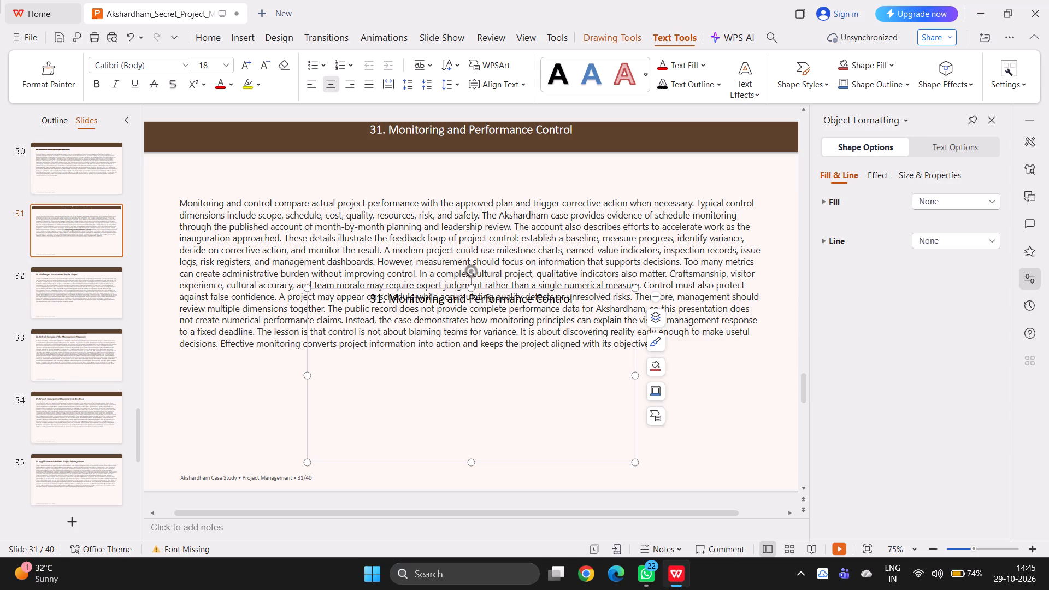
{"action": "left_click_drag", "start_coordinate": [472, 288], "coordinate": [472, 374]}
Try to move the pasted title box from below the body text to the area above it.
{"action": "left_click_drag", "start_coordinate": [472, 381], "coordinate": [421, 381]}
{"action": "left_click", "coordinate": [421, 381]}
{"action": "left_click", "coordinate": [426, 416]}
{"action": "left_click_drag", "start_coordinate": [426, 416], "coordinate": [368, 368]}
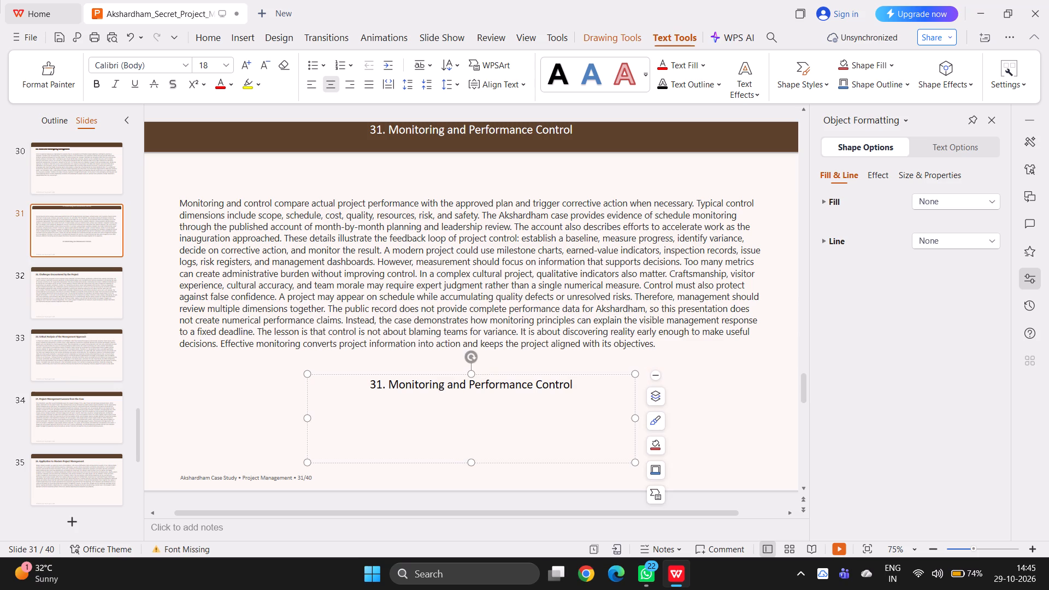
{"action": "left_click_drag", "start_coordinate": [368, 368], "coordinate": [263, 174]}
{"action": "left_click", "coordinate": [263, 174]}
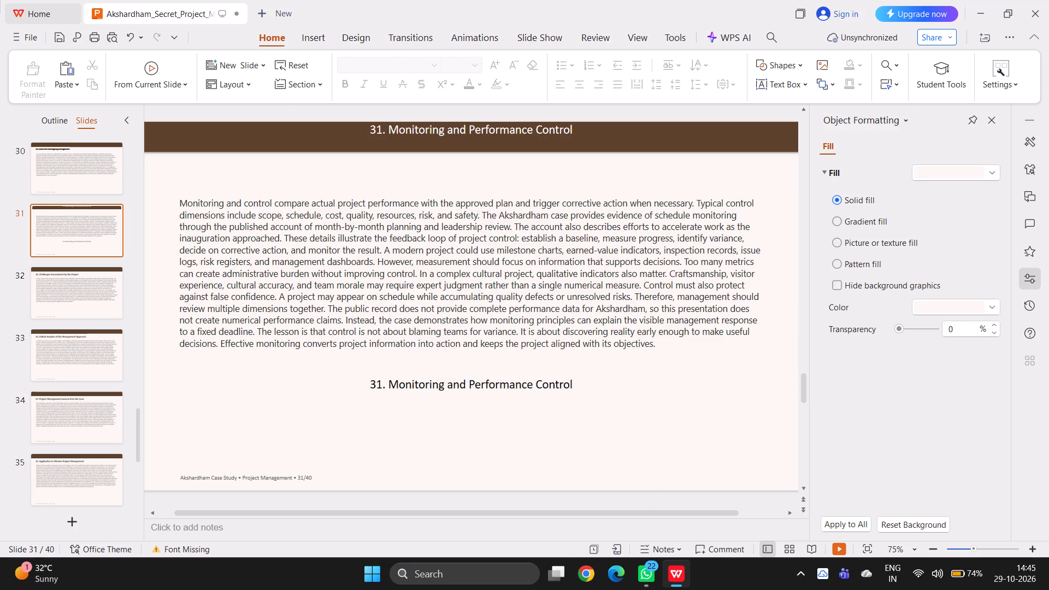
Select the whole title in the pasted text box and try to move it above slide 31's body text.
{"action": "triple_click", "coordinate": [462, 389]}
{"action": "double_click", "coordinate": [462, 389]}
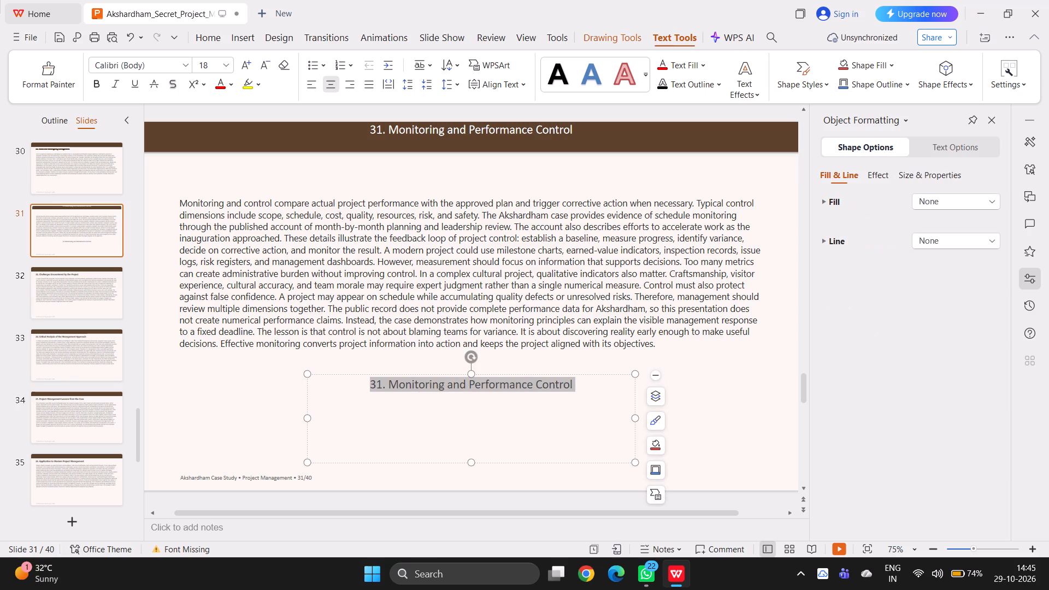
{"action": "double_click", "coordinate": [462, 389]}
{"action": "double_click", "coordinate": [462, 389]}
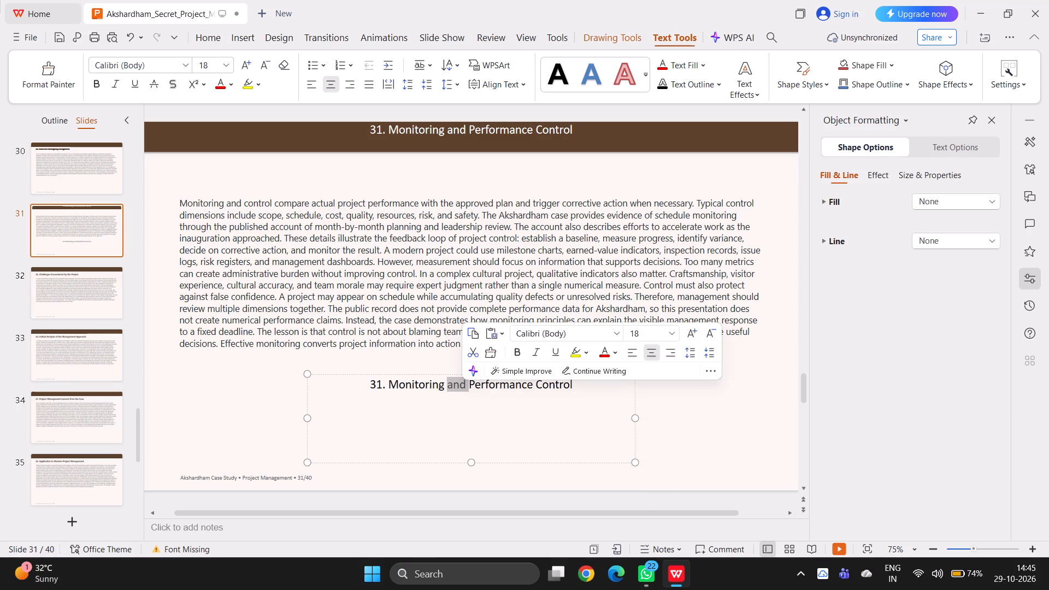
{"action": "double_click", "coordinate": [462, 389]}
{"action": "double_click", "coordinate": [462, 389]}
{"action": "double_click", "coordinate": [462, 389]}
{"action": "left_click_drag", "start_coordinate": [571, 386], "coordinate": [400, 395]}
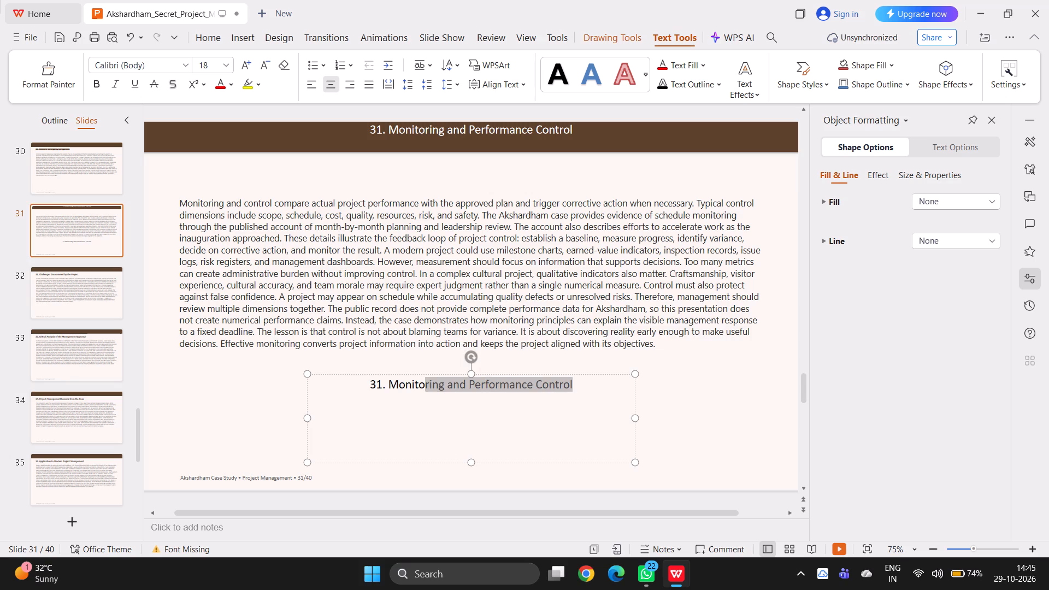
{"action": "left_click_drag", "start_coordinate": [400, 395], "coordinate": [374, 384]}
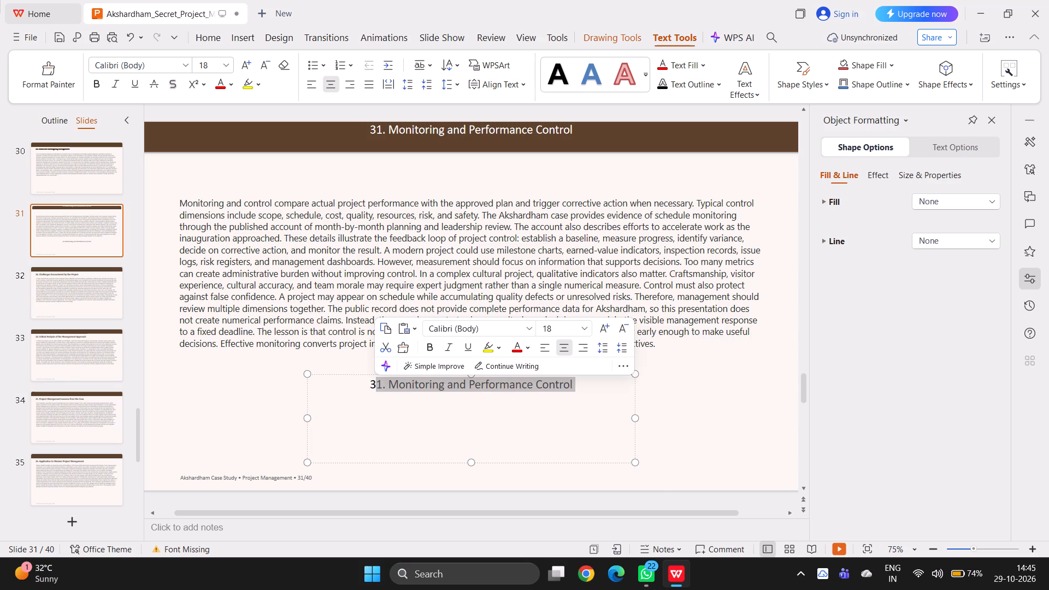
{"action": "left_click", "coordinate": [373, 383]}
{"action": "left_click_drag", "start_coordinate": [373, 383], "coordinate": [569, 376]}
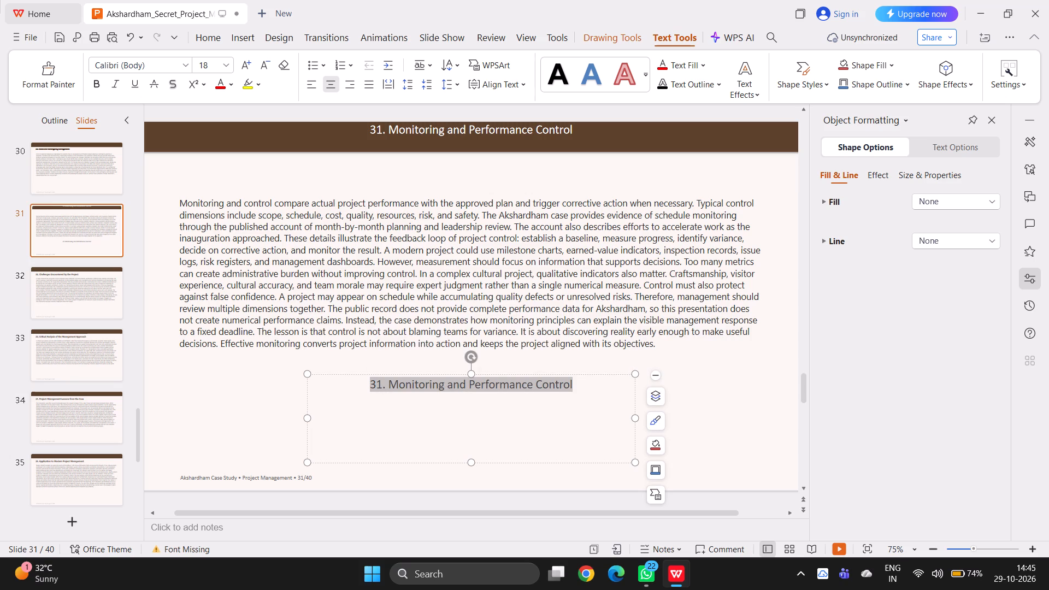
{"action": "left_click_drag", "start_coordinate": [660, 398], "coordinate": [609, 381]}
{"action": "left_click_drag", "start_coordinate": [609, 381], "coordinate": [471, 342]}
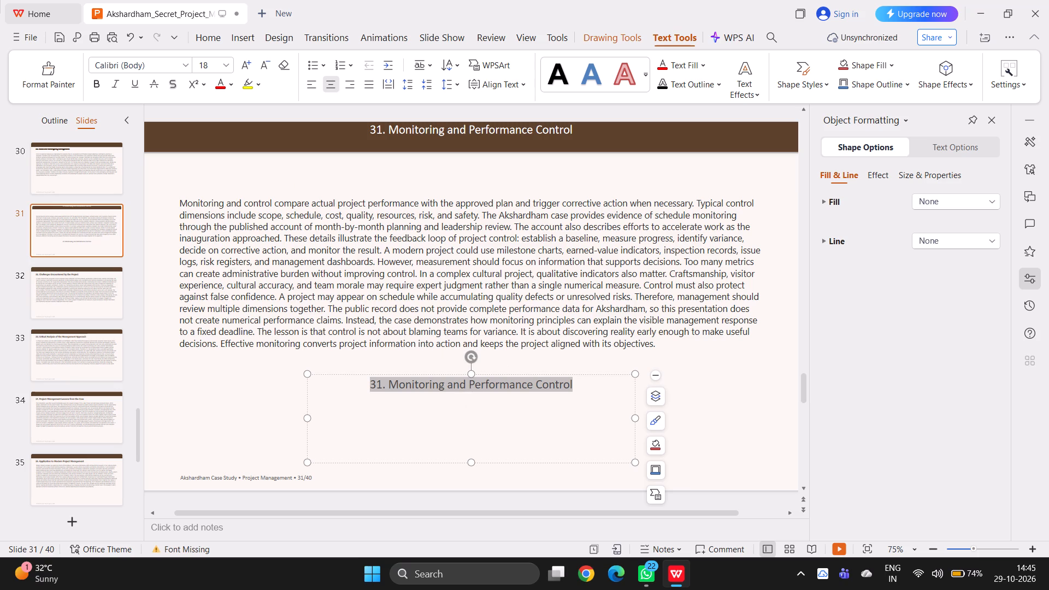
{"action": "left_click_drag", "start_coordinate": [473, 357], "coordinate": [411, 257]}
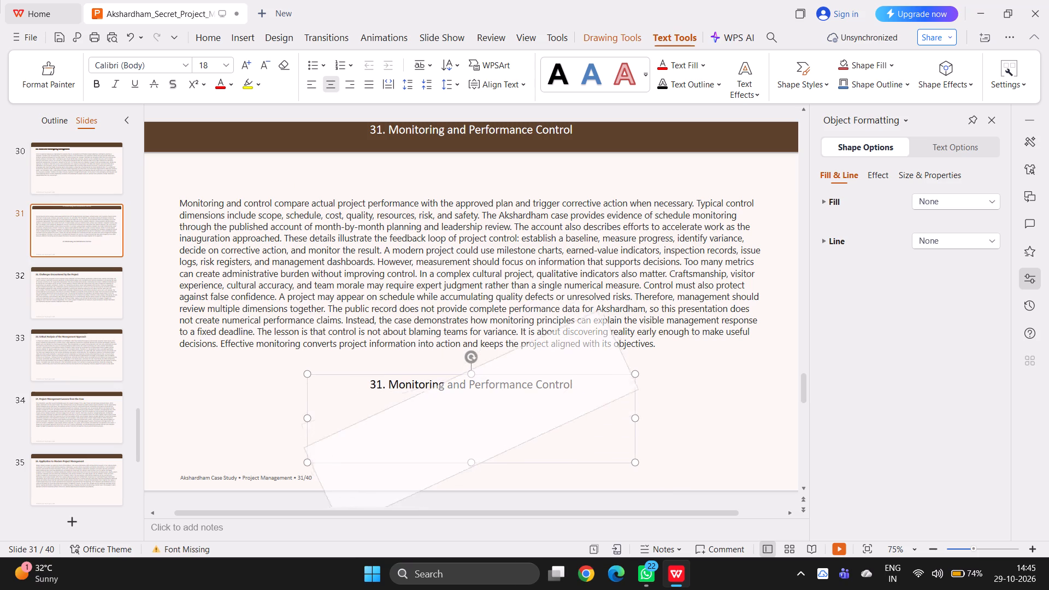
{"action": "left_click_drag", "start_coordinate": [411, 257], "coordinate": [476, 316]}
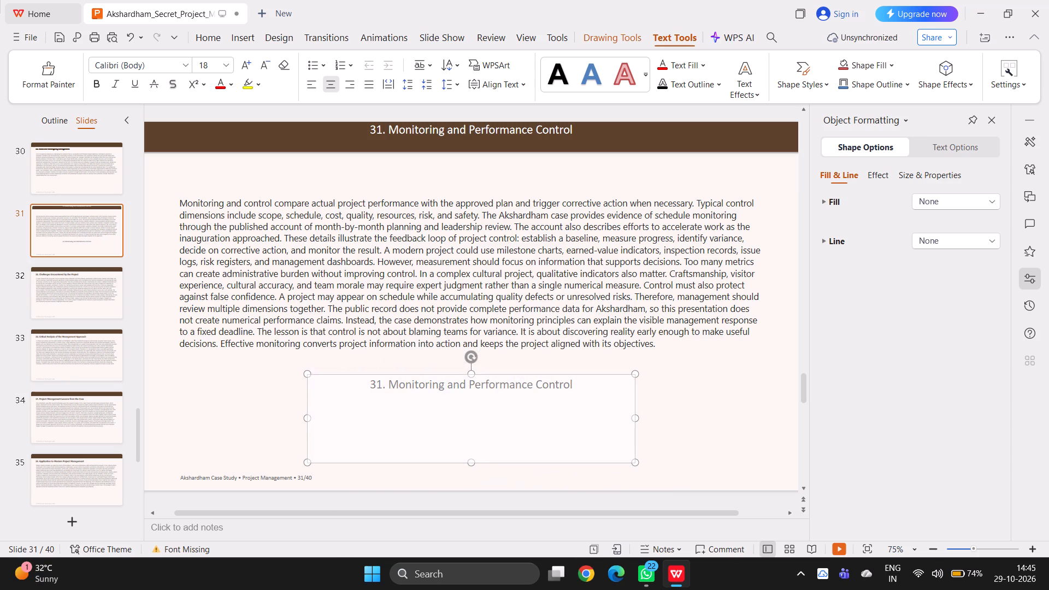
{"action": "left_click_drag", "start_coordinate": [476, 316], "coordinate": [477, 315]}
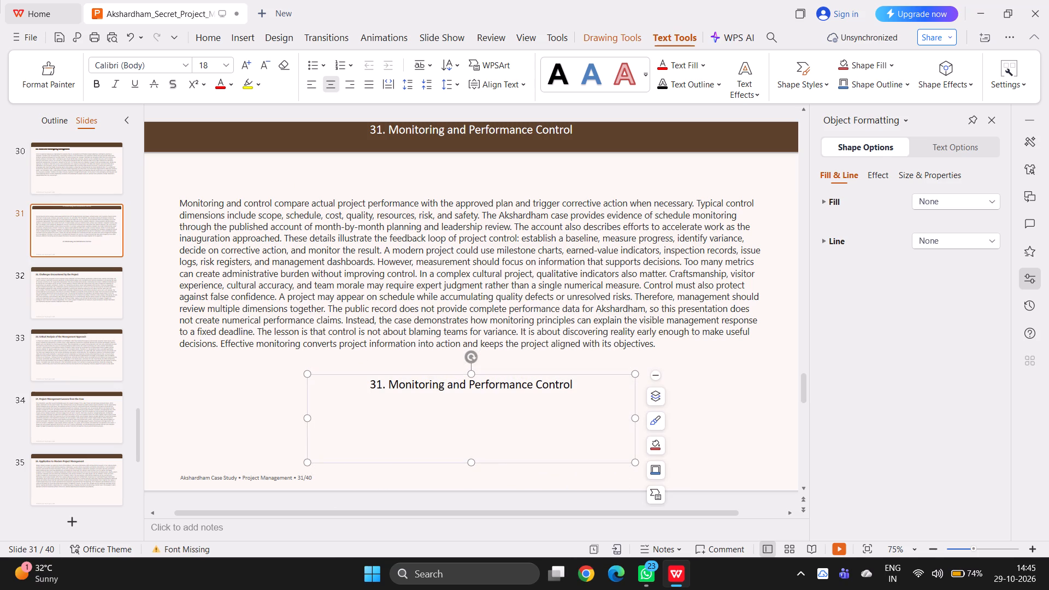
Resize the pasted title box into a narrow strip between slide 31's header band and body text, extended to the slide's left edge.
{"action": "left_click_drag", "start_coordinate": [310, 371], "coordinate": [174, 162]}
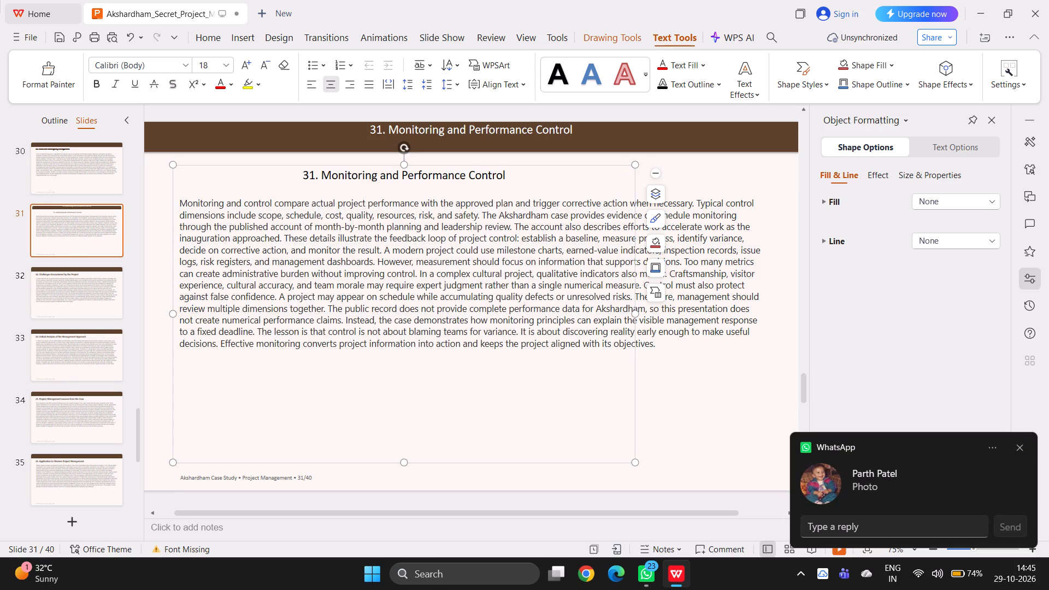
{"action": "left_click_drag", "start_coordinate": [635, 463], "coordinate": [525, 223]}
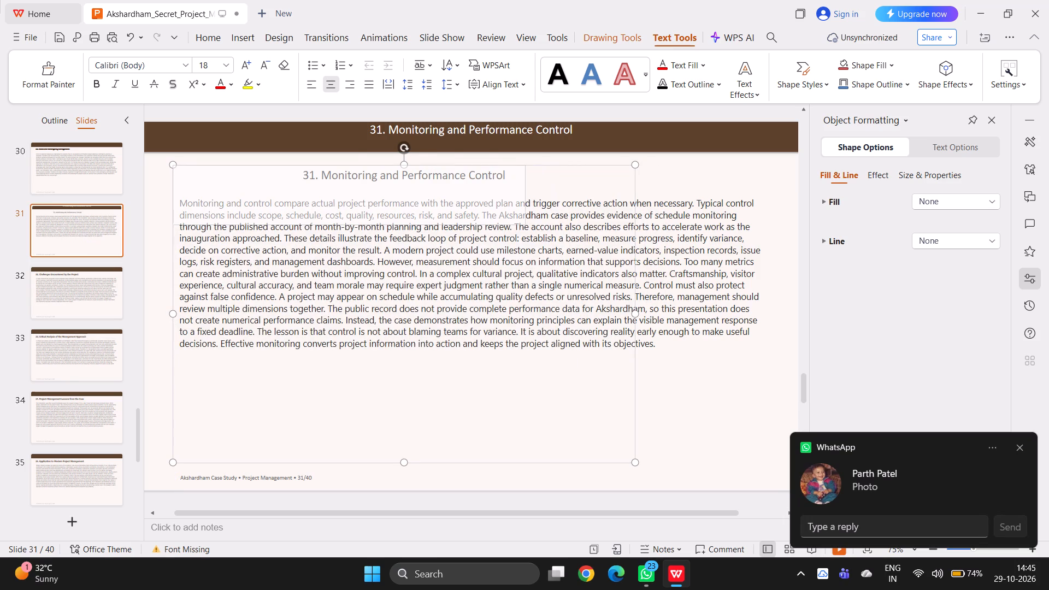
{"action": "left_click_drag", "start_coordinate": [525, 223], "coordinate": [525, 203]}
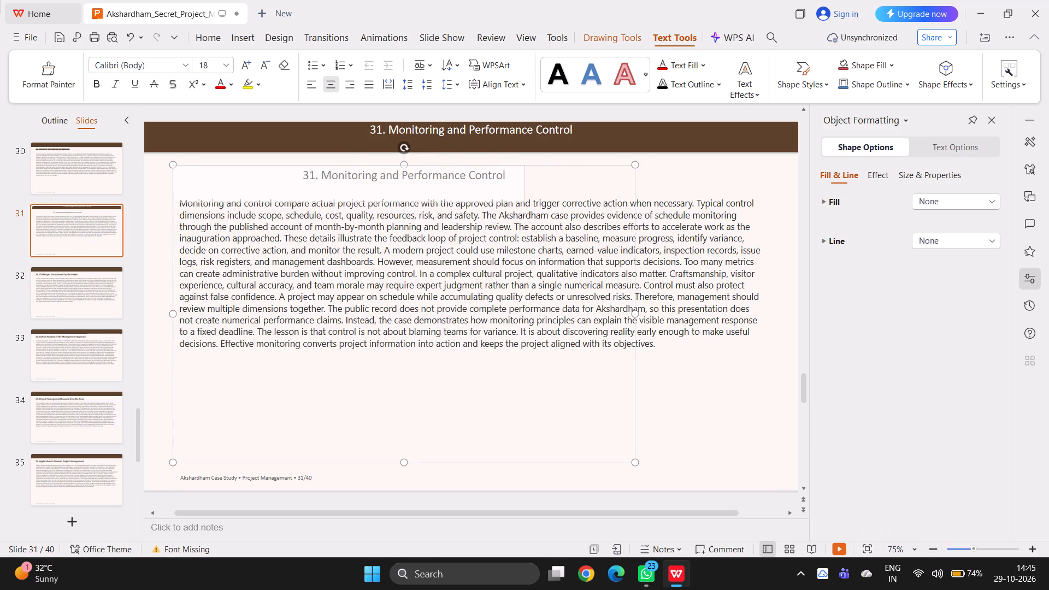
{"action": "left_click_drag", "start_coordinate": [525, 203], "coordinate": [531, 194]}
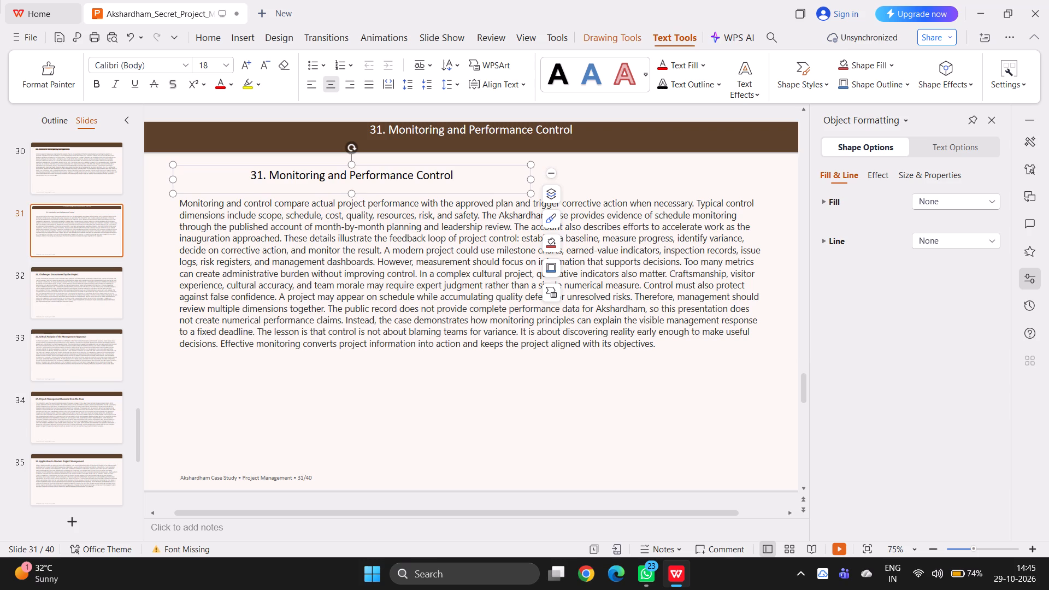
{"action": "left_click_drag", "start_coordinate": [172, 180], "coordinate": [146, 178]}
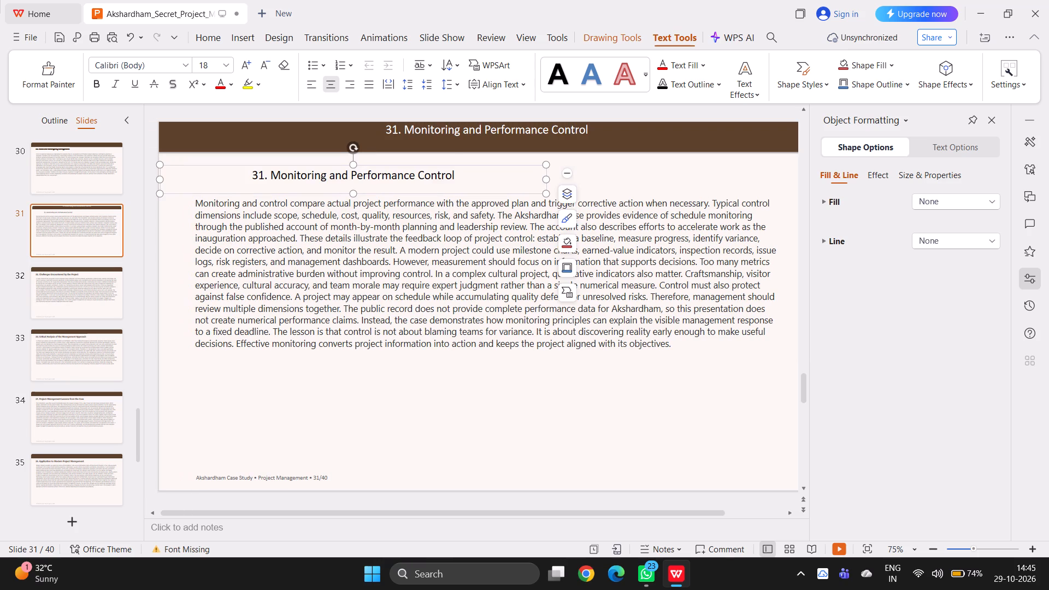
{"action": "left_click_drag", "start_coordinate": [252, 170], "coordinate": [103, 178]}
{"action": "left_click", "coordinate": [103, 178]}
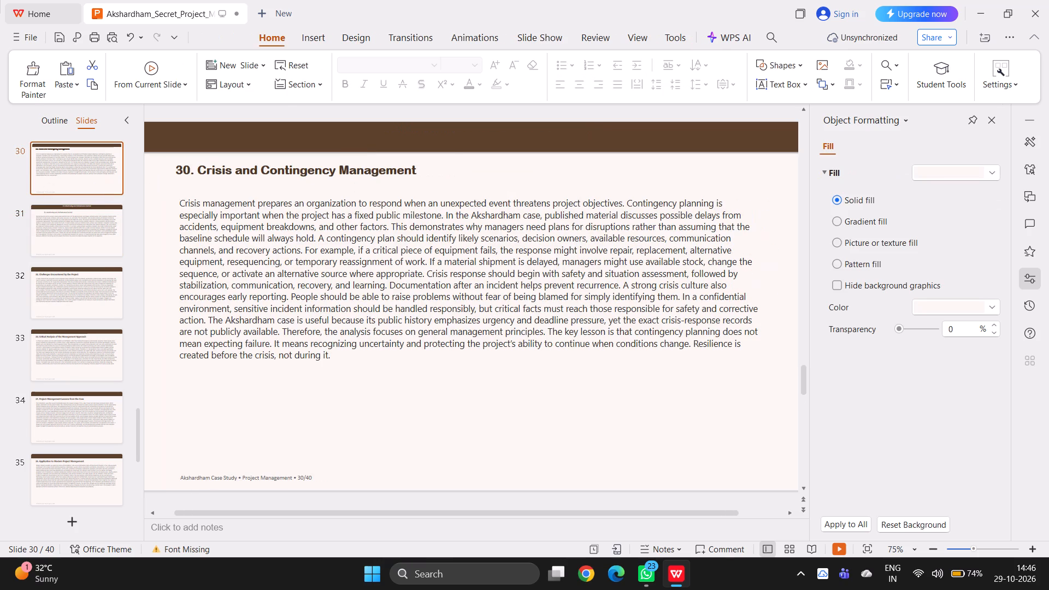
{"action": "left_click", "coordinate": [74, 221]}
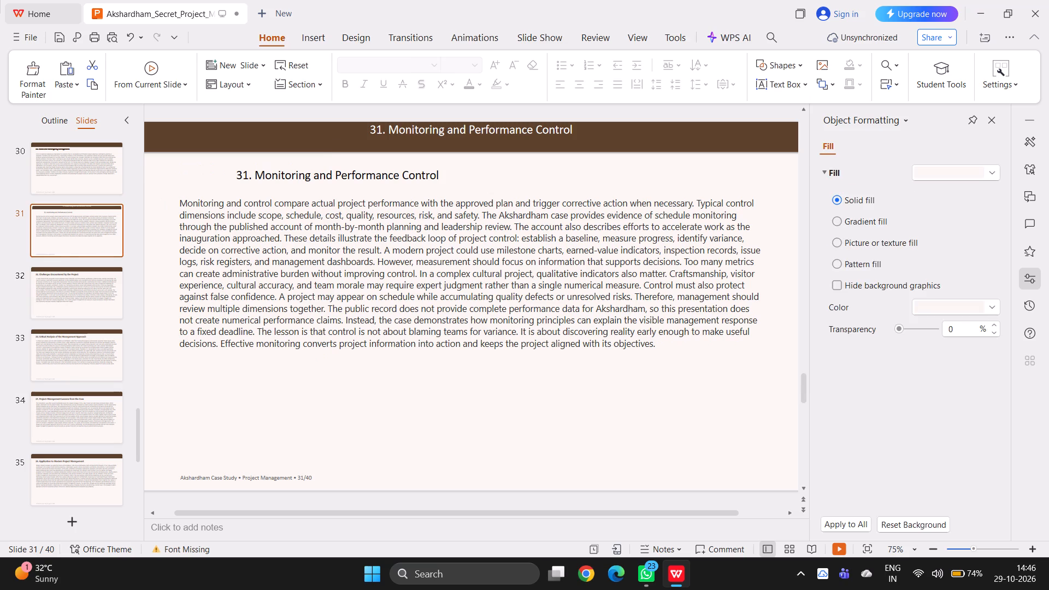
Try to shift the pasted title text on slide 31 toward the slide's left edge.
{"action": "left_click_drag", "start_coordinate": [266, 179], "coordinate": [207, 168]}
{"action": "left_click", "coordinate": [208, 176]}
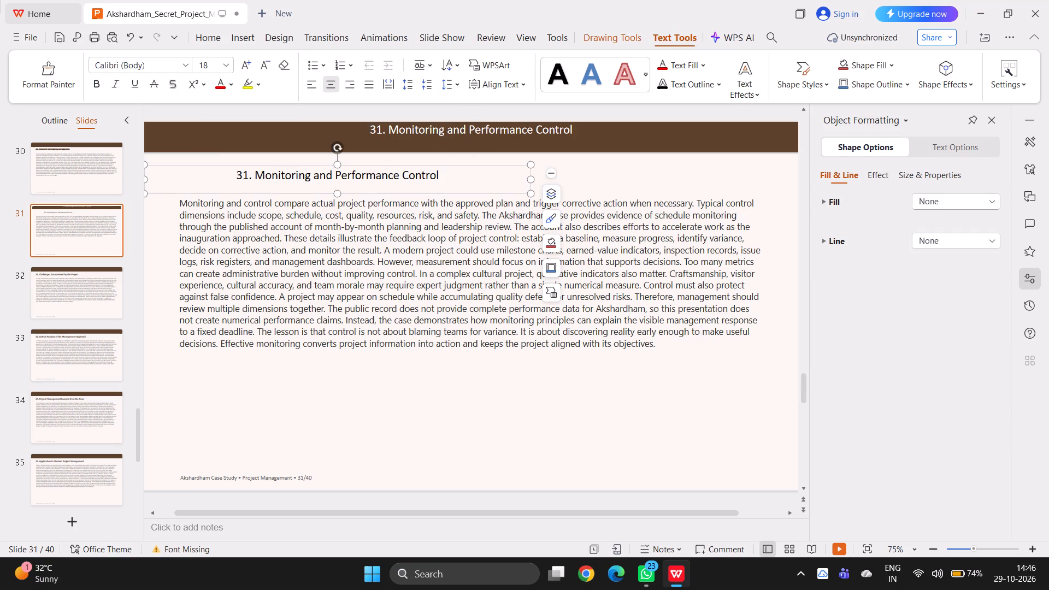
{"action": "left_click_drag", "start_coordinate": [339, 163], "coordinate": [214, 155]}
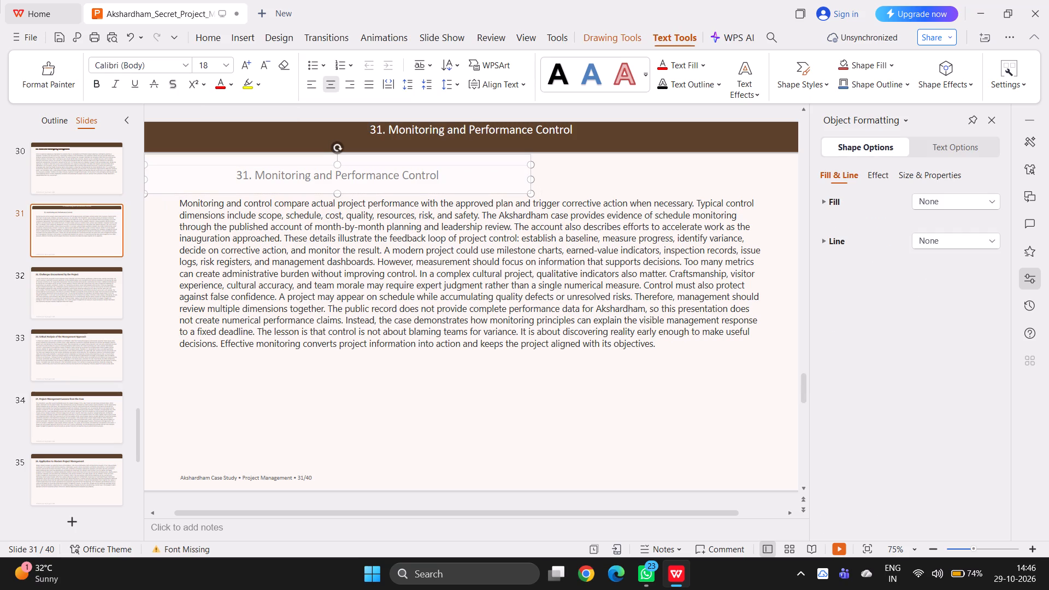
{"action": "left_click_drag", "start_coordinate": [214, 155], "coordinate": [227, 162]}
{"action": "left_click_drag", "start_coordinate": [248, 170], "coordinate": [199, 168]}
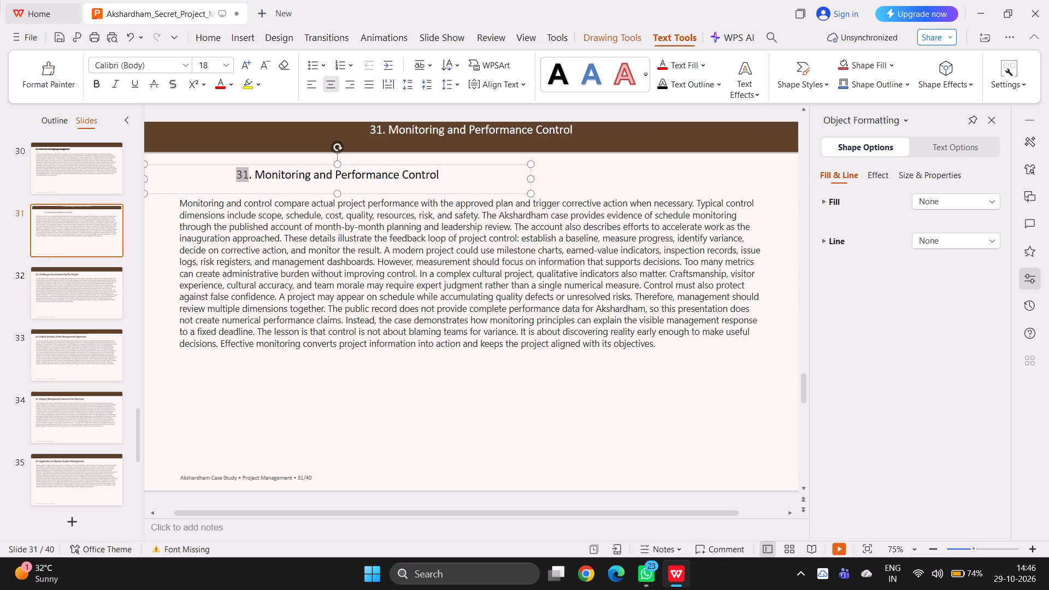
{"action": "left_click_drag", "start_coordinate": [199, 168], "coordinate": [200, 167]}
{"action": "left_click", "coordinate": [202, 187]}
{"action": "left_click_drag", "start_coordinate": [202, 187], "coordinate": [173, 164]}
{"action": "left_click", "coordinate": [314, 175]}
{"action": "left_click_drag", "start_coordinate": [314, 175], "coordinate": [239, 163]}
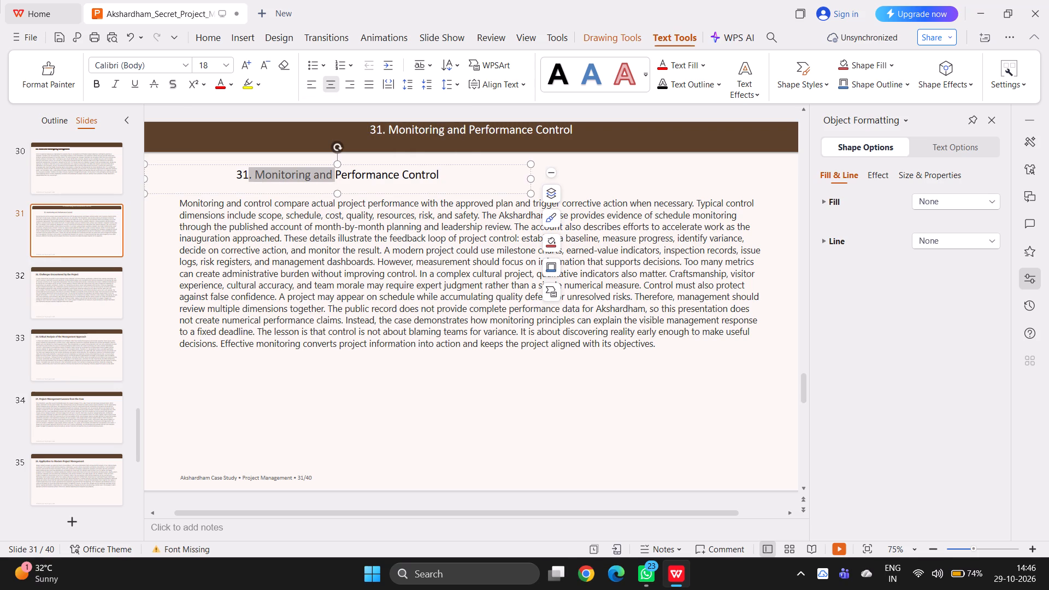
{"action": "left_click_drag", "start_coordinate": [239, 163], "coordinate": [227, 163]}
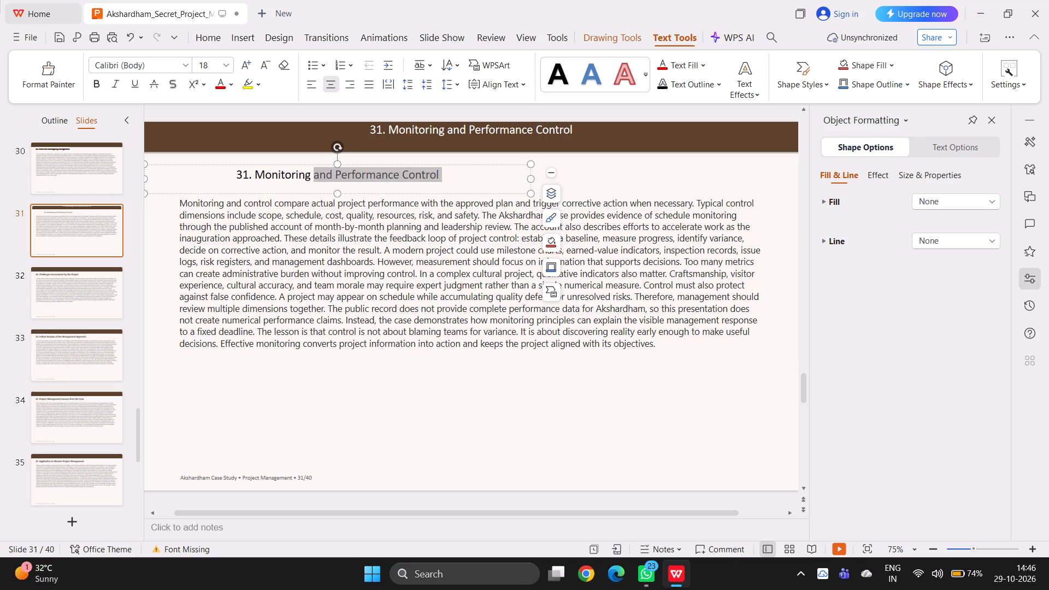
Move slide 31's pasted title box left and slightly up so the title starts at the slide's left edge.
{"action": "left_click", "coordinate": [447, 181]}
{"action": "left_click_drag", "start_coordinate": [447, 176], "coordinate": [413, 159]}
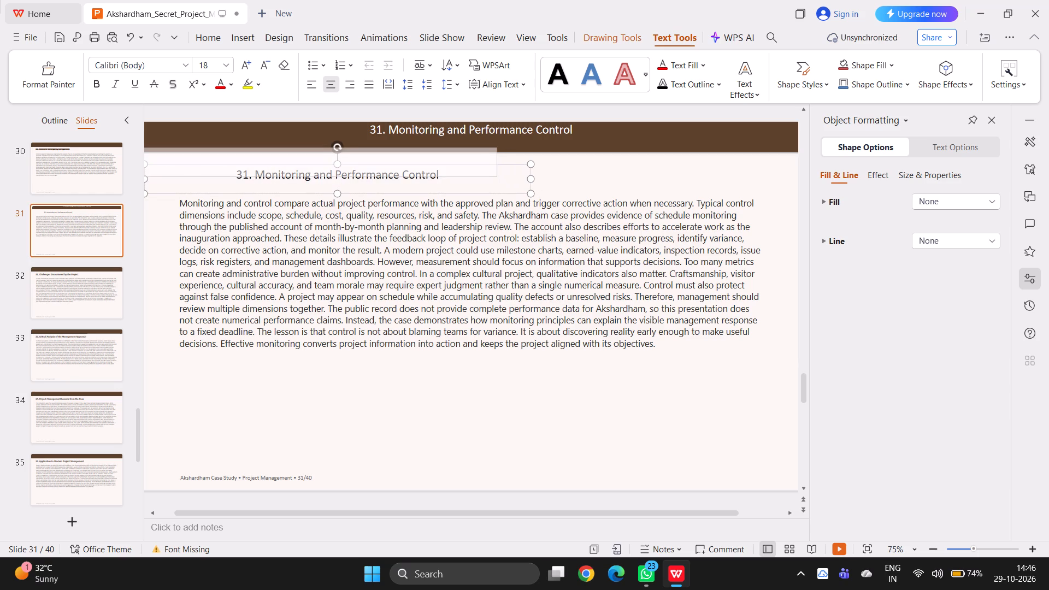
{"action": "left_click_drag", "start_coordinate": [413, 159], "coordinate": [345, 164]}
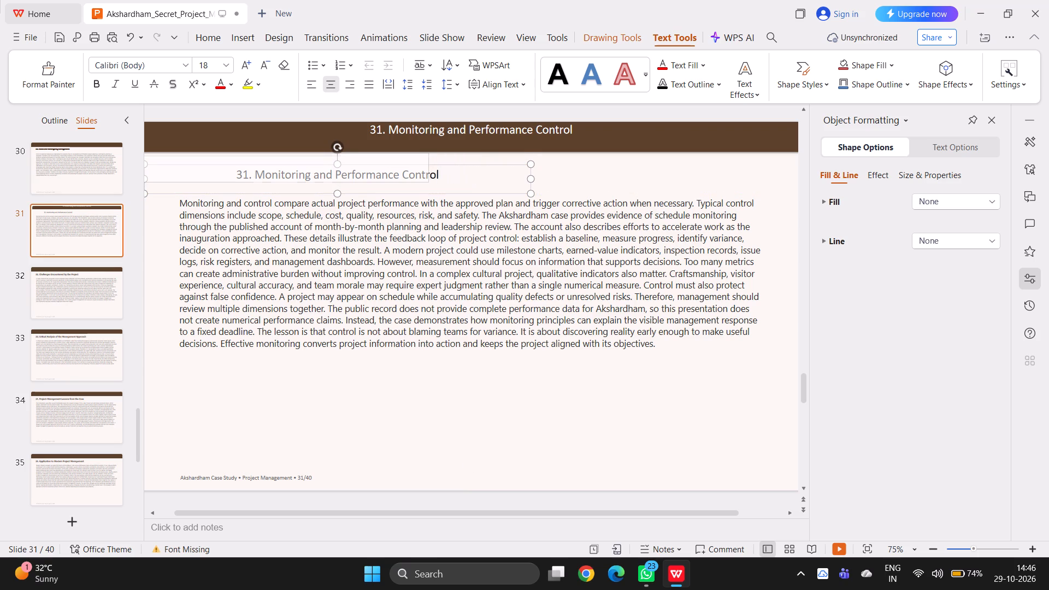
{"action": "left_click_drag", "start_coordinate": [345, 164], "coordinate": [345, 165]}
{"action": "left_click", "coordinate": [361, 167]}
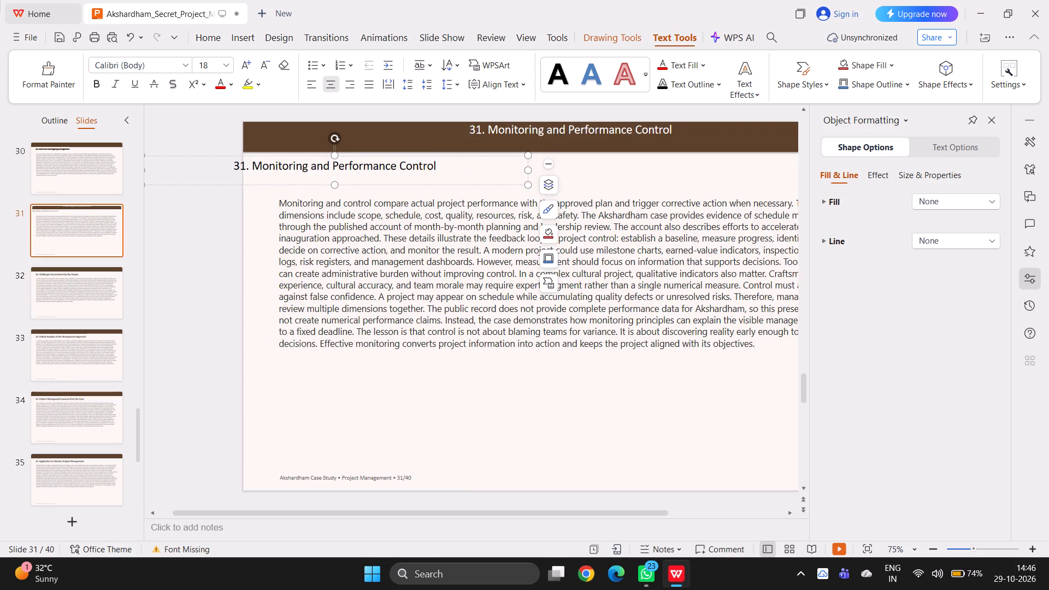
Move slide 31's pasted title box horizontally until its outer edge lines up with the slide's left edge.
{"action": "left_click", "coordinate": [444, 166]}
{"action": "left_click_drag", "start_coordinate": [444, 166], "coordinate": [423, 165]}
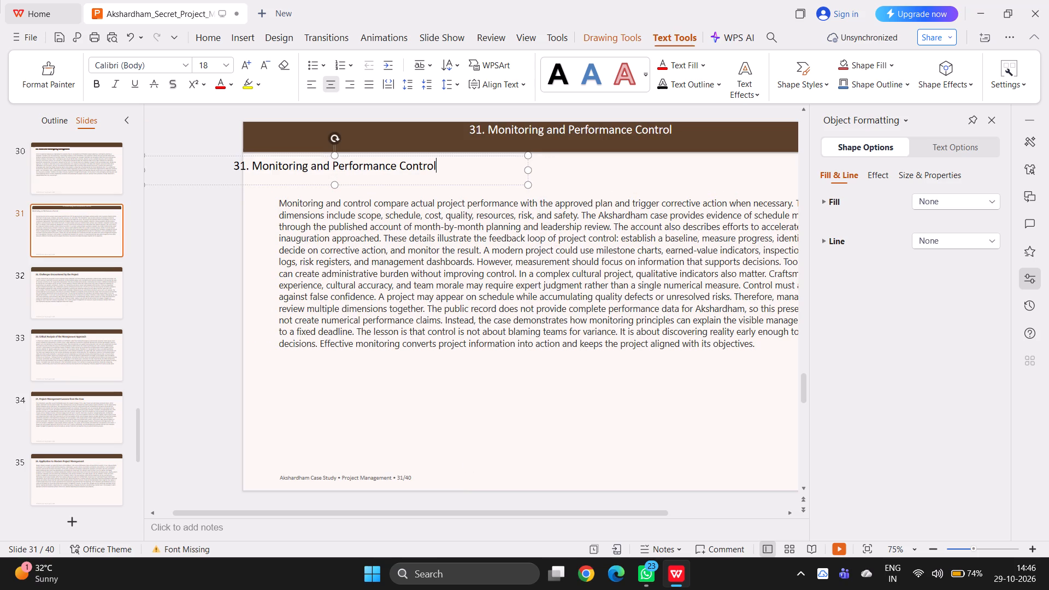
{"action": "left_click_drag", "start_coordinate": [423, 165], "coordinate": [314, 170]}
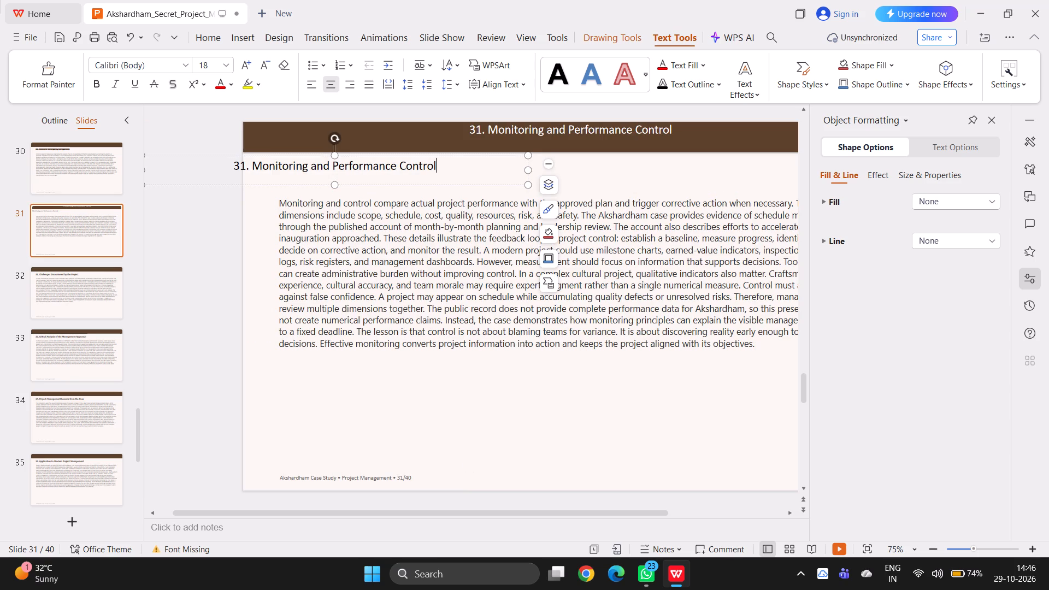
{"action": "left_click", "coordinate": [233, 167]}
{"action": "left_click_drag", "start_coordinate": [233, 167], "coordinate": [427, 175]}
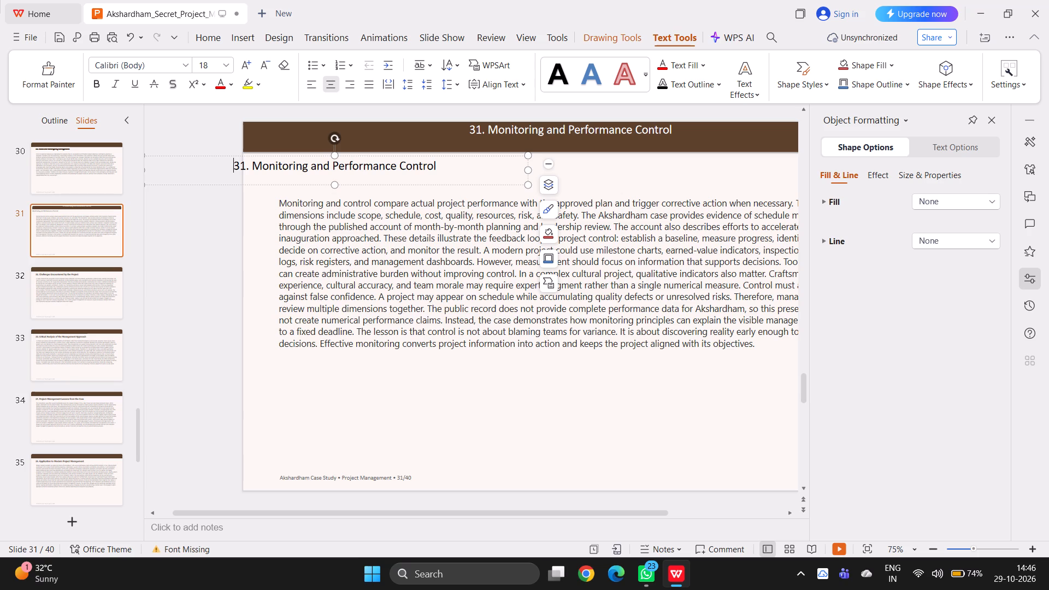
{"action": "left_click_drag", "start_coordinate": [427, 175], "coordinate": [439, 165]}
{"action": "left_click_drag", "start_coordinate": [438, 164], "coordinate": [538, 164]}
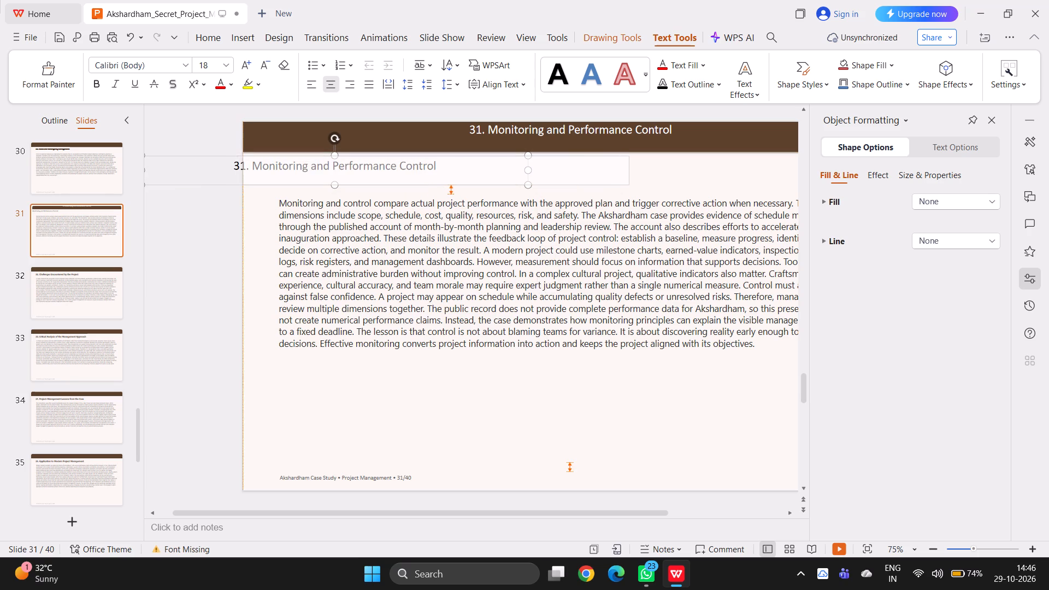
{"action": "left_click_drag", "start_coordinate": [538, 164], "coordinate": [540, 164]}
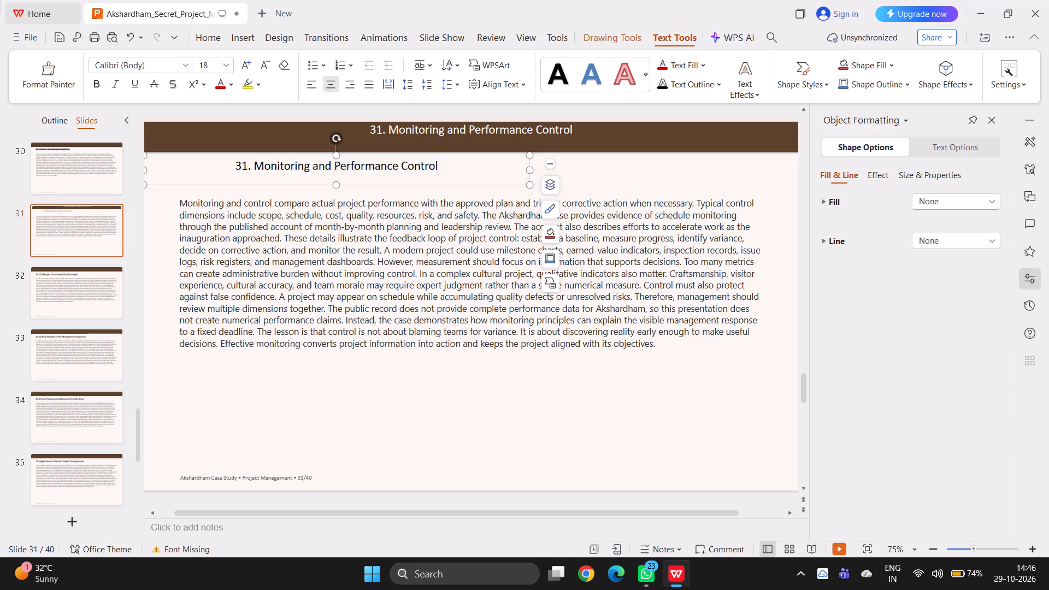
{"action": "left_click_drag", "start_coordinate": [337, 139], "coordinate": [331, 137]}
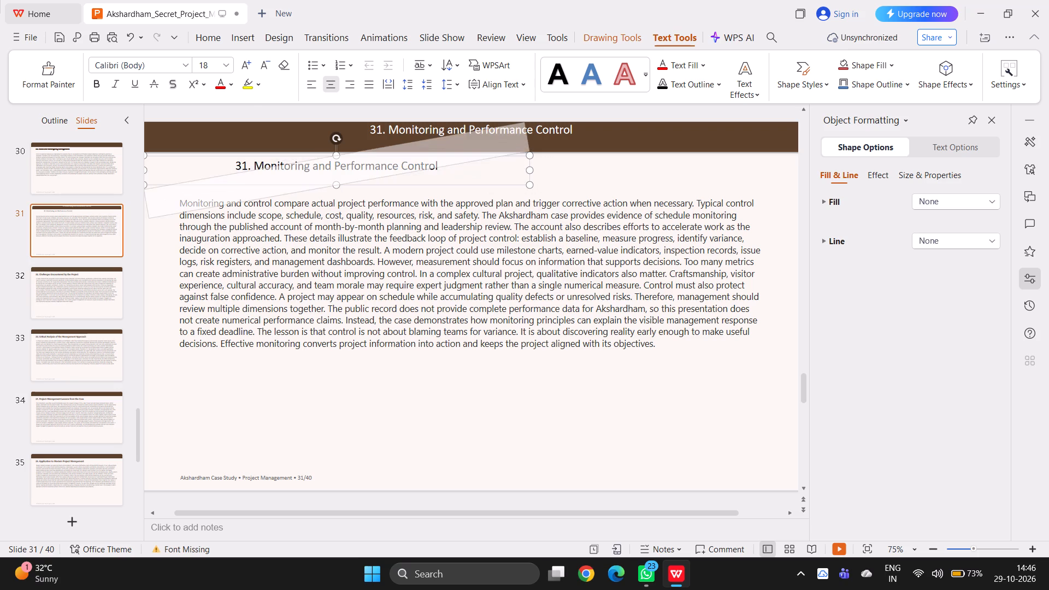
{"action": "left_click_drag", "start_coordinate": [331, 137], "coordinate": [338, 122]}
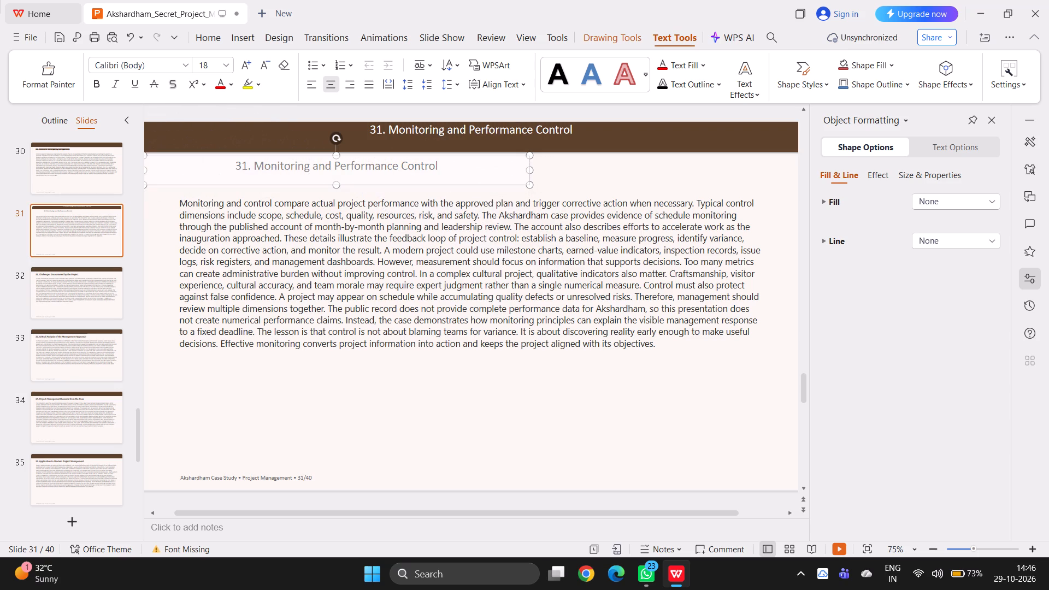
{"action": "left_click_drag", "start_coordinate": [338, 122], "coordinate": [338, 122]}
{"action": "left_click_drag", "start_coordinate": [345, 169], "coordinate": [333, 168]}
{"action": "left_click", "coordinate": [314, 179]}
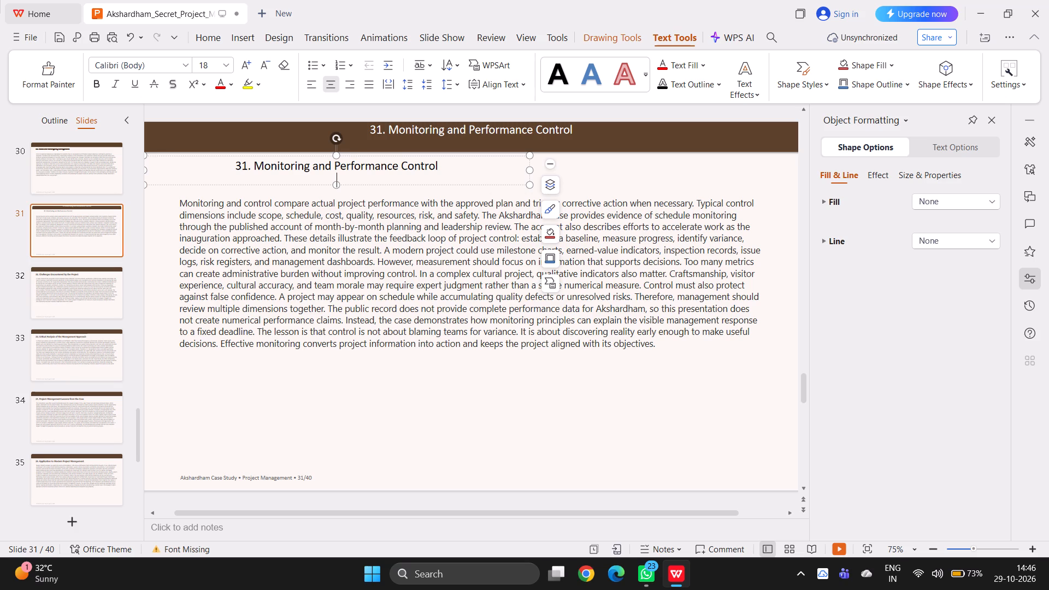
Resize slide 31's title box taller so it spans from just below the header band to just above the body text.
{"action": "left_click_drag", "start_coordinate": [337, 156], "coordinate": [296, 150]}
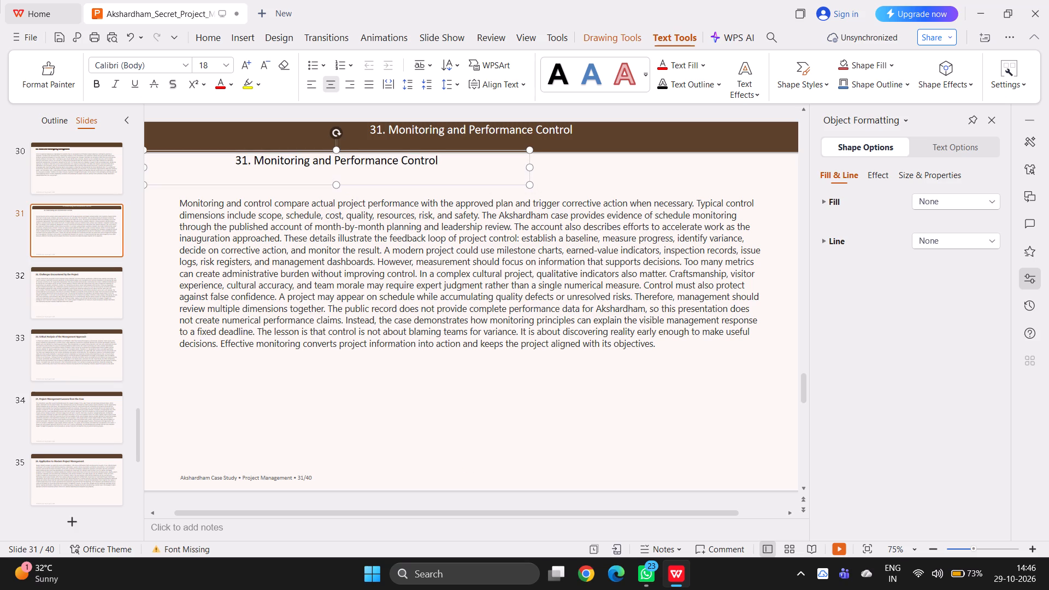
{"action": "left_click_drag", "start_coordinate": [337, 184], "coordinate": [338, 204]}
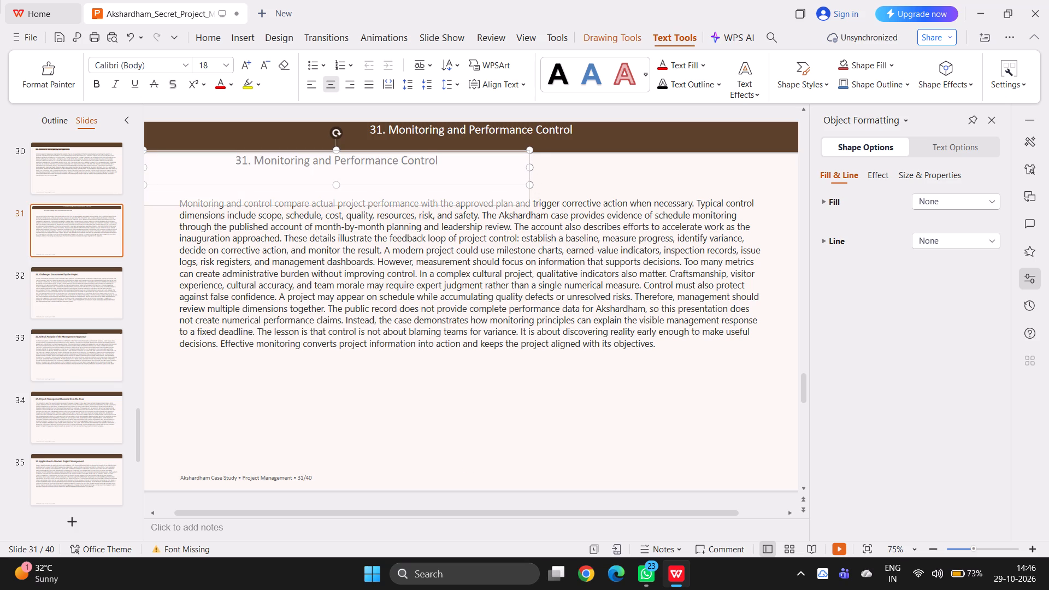
{"action": "left_click_drag", "start_coordinate": [338, 204], "coordinate": [343, 192]}
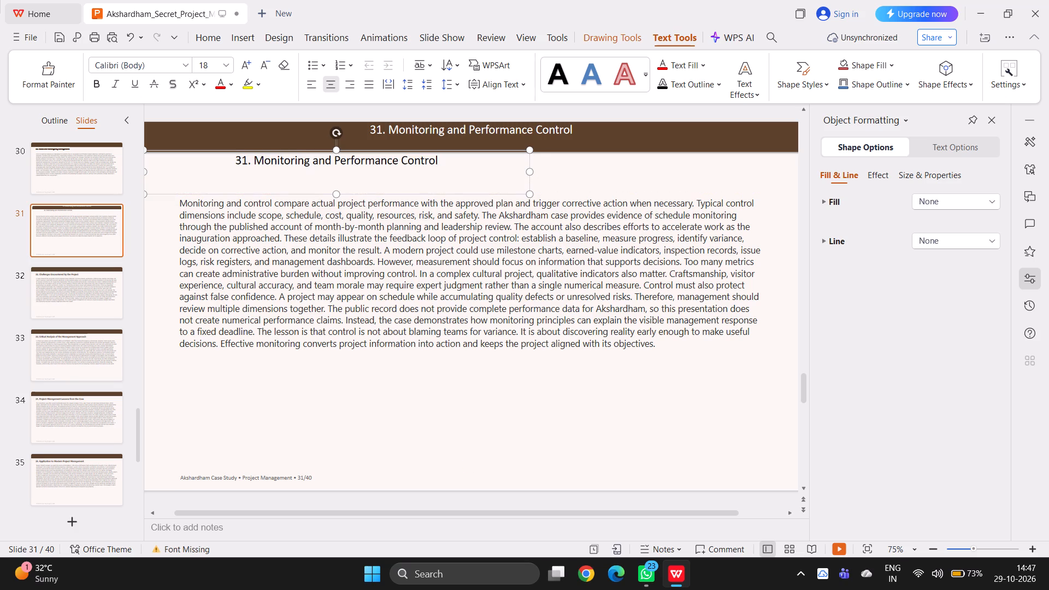
{"action": "left_click", "coordinate": [338, 131]}
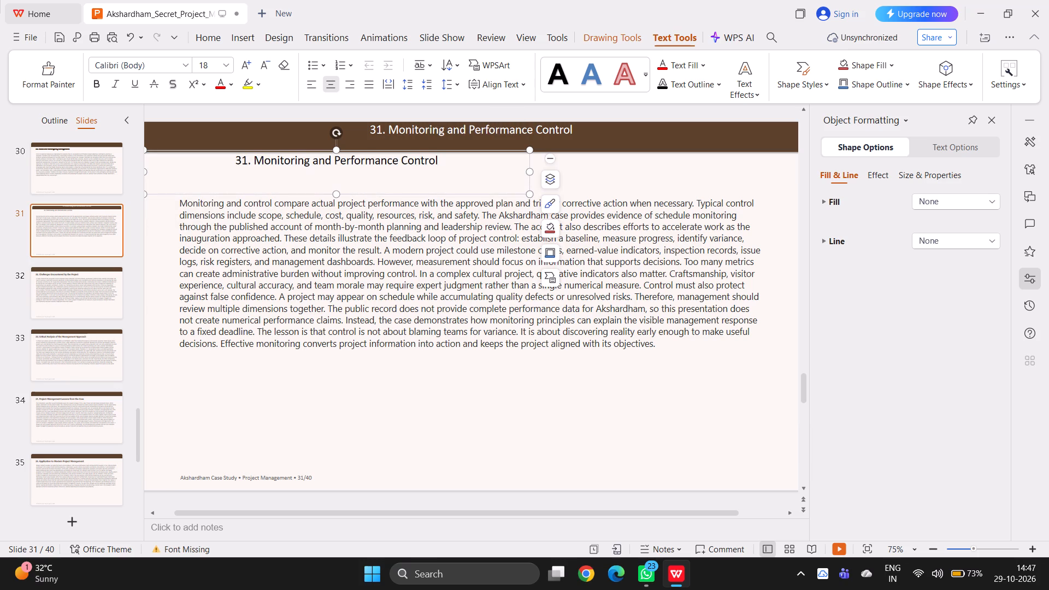
{"action": "left_click_drag", "start_coordinate": [333, 180], "coordinate": [336, 198]}
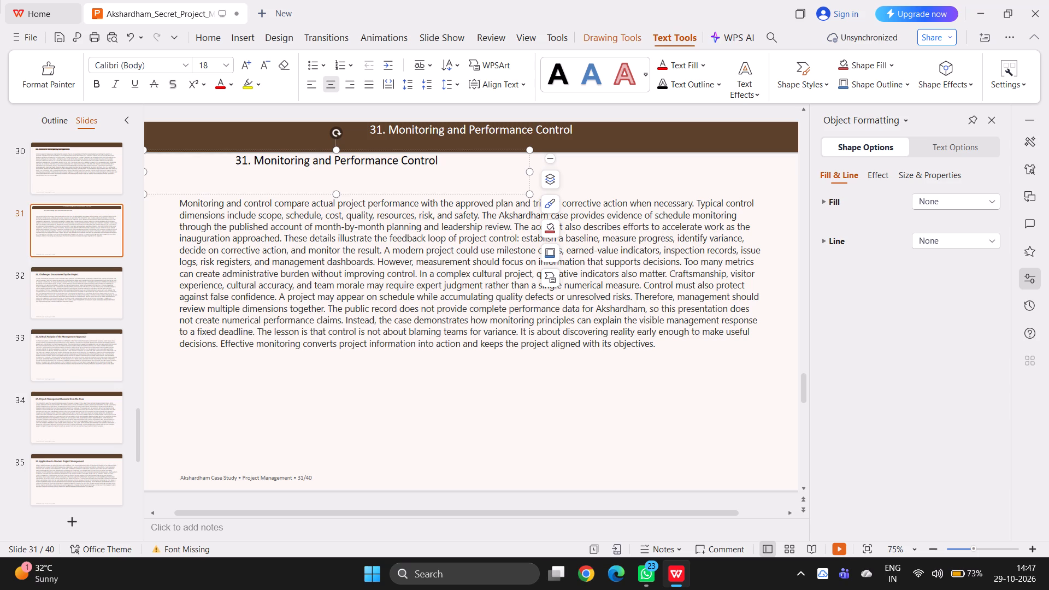
{"action": "left_click_drag", "start_coordinate": [336, 148], "coordinate": [333, 176]}
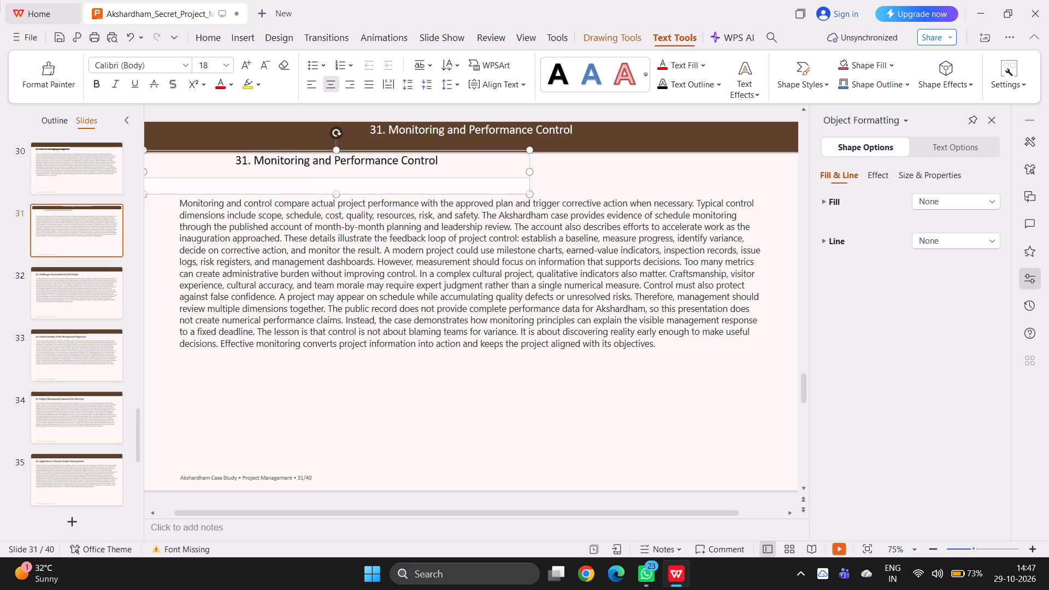
{"action": "left_click_drag", "start_coordinate": [333, 176], "coordinate": [334, 155]}
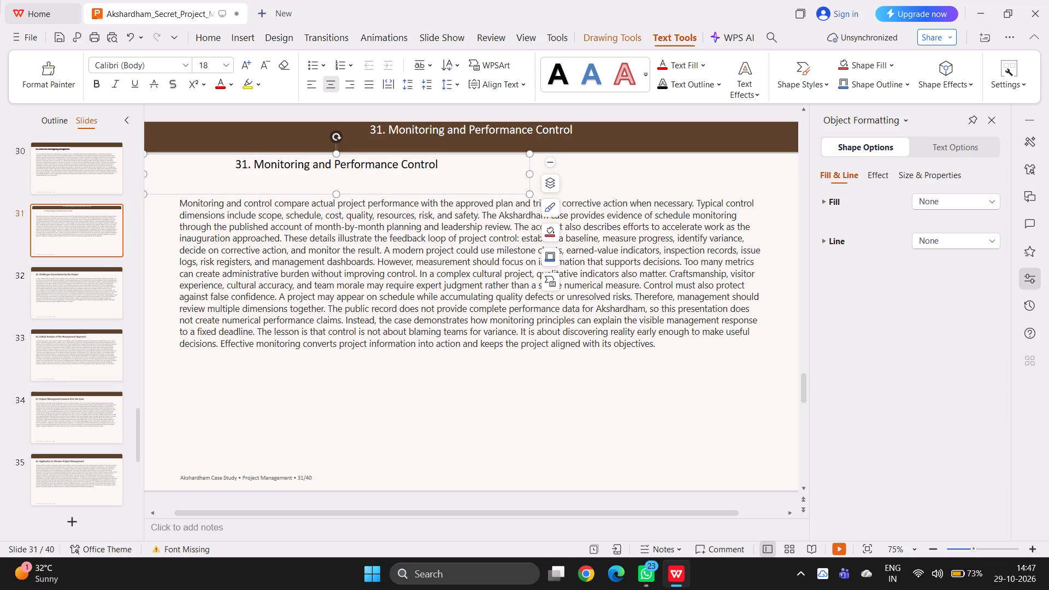
Set the font of slide 31's pasted title to Arial Rounded MT Bold.
{"action": "left_click", "coordinate": [188, 65]}
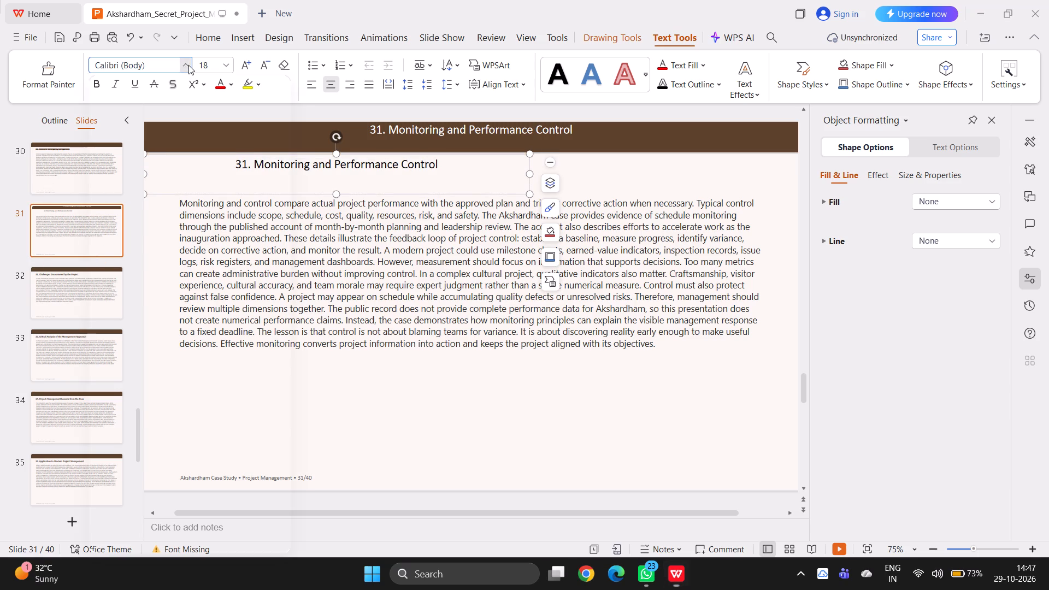
{"action": "left_click", "coordinate": [177, 138]}
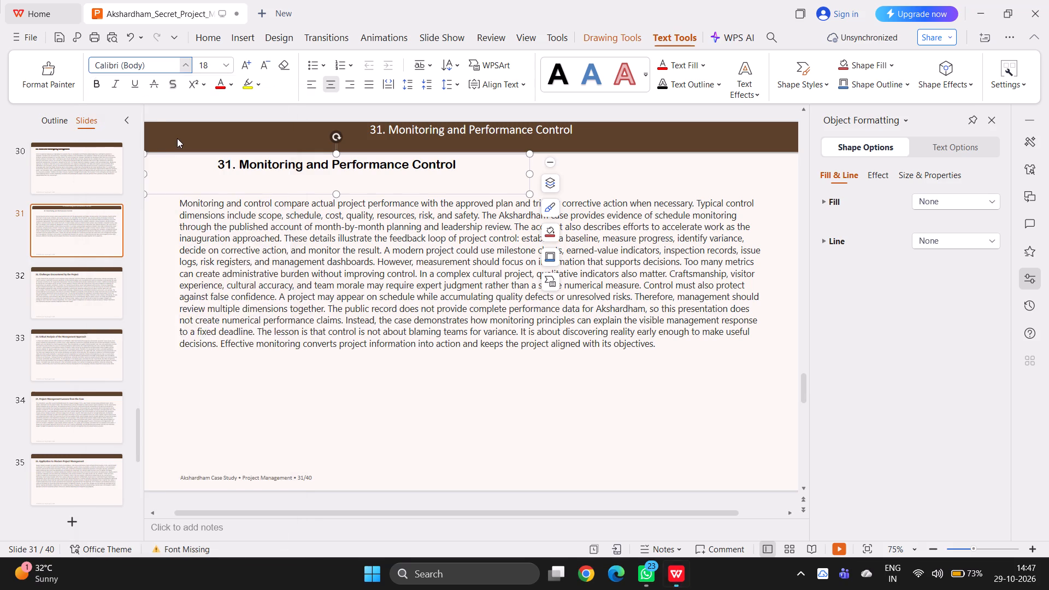
{"action": "left_click", "coordinate": [175, 264]}
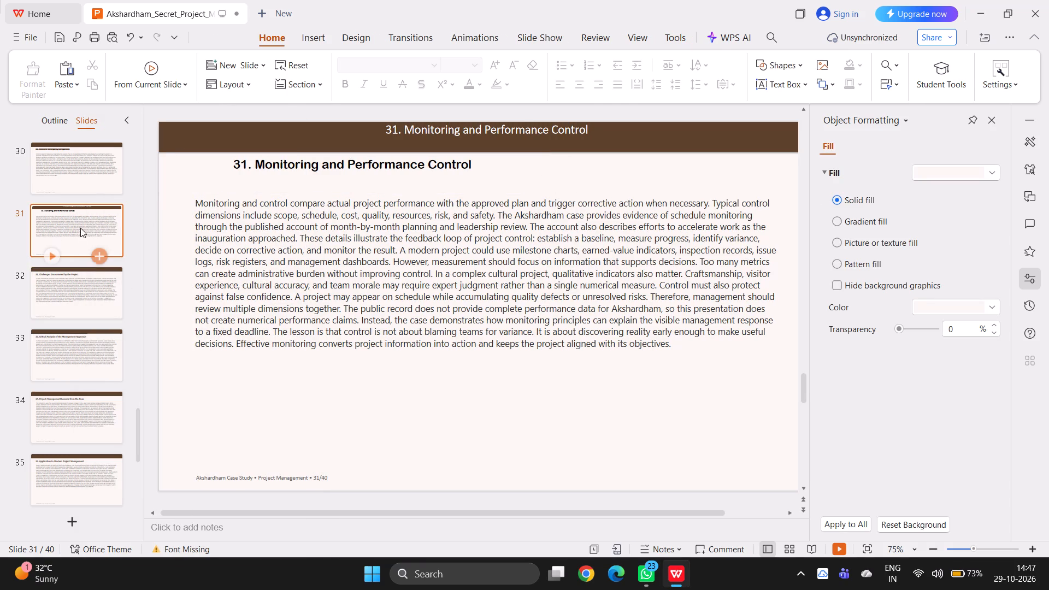
Format the word "Challenges" in slide 32's title as Arial Rounded MT Bold, size 18.
{"action": "left_click", "coordinate": [72, 294]}
{"action": "left_click", "coordinate": [227, 176]}
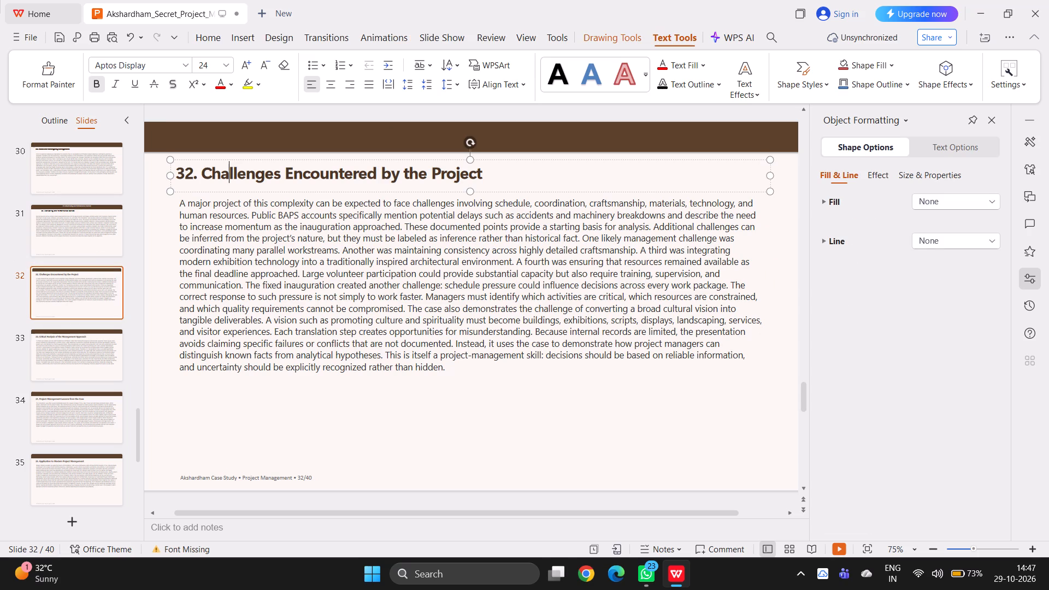
{"action": "left_click", "coordinate": [183, 67]}
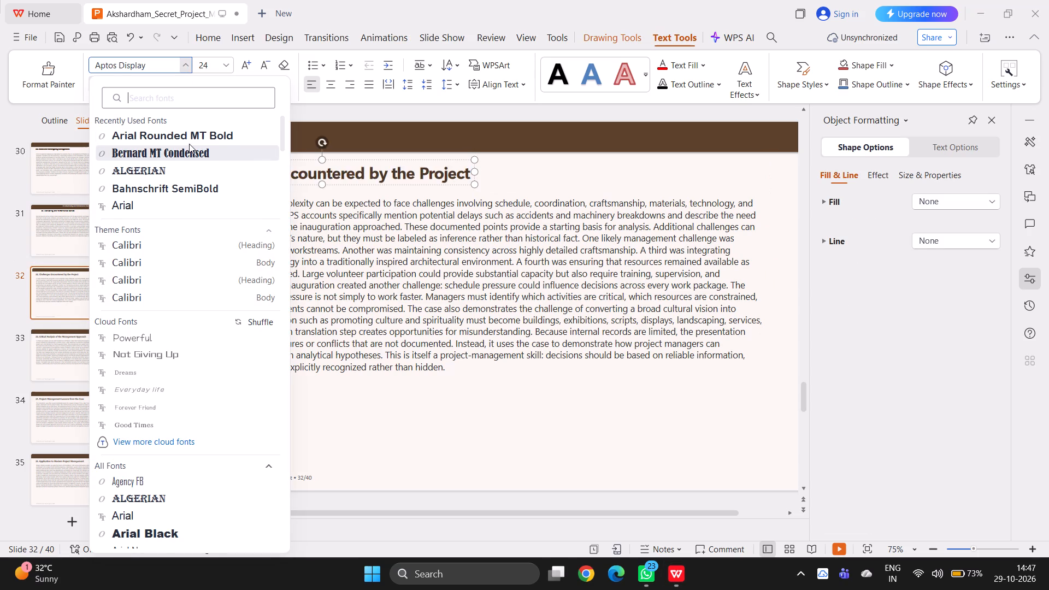
{"action": "left_click", "coordinate": [192, 136]}
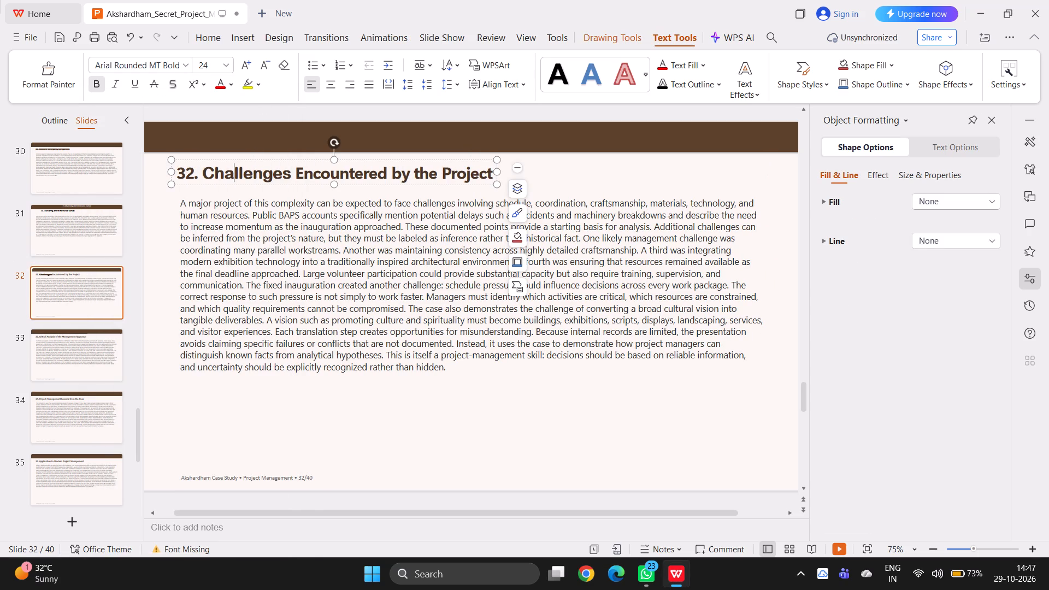
{"action": "left_click", "coordinate": [228, 70]}
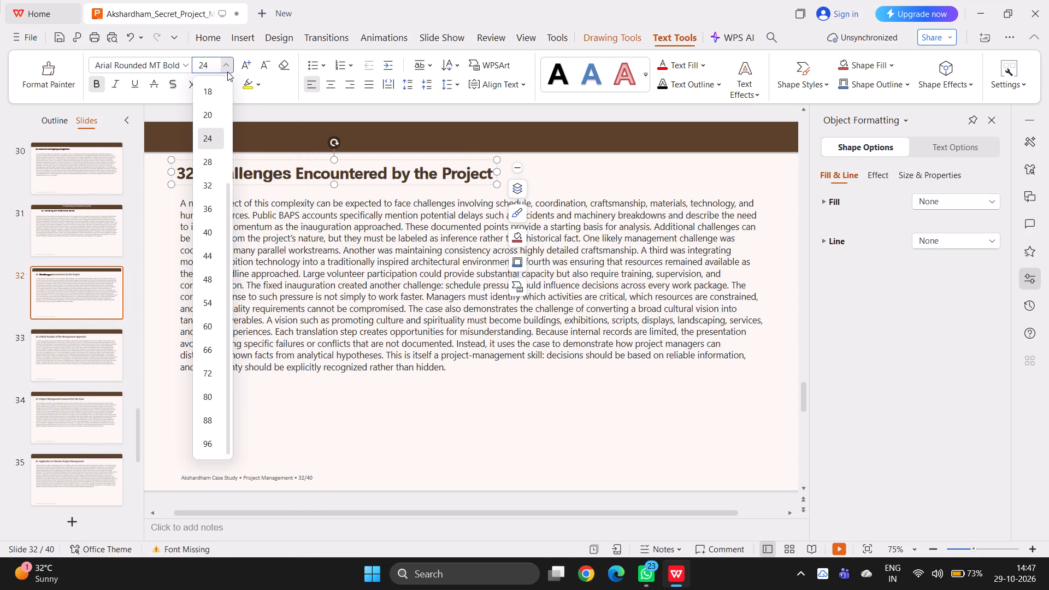
{"action": "left_click", "coordinate": [215, 85]}
Format the word "Critical" in slide 33's title as Arial Rounded MT Bold, size 18.
{"action": "left_click", "coordinate": [76, 359]}
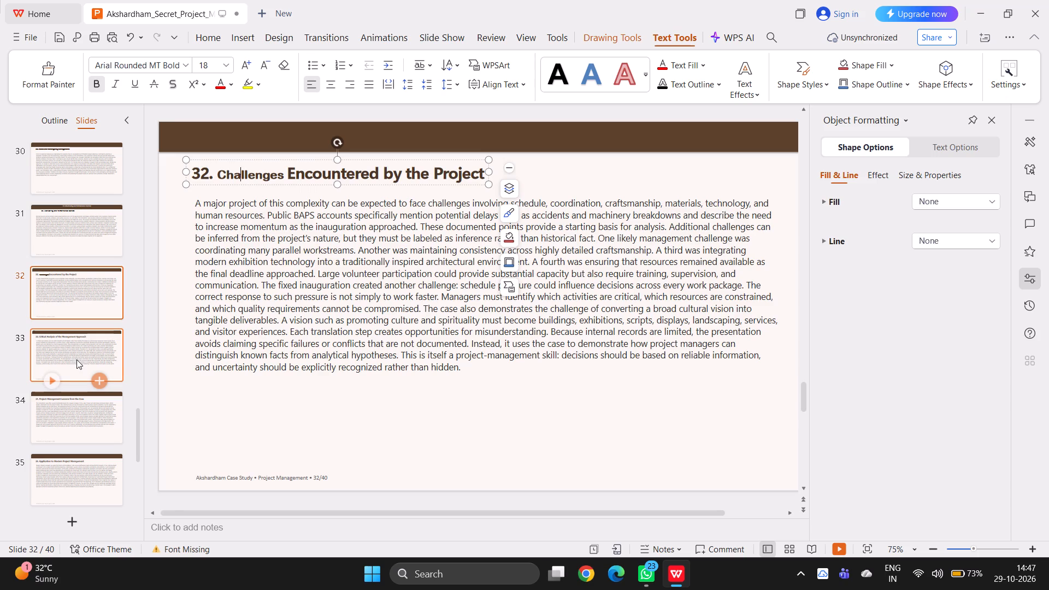
{"action": "left_click", "coordinate": [231, 173]}
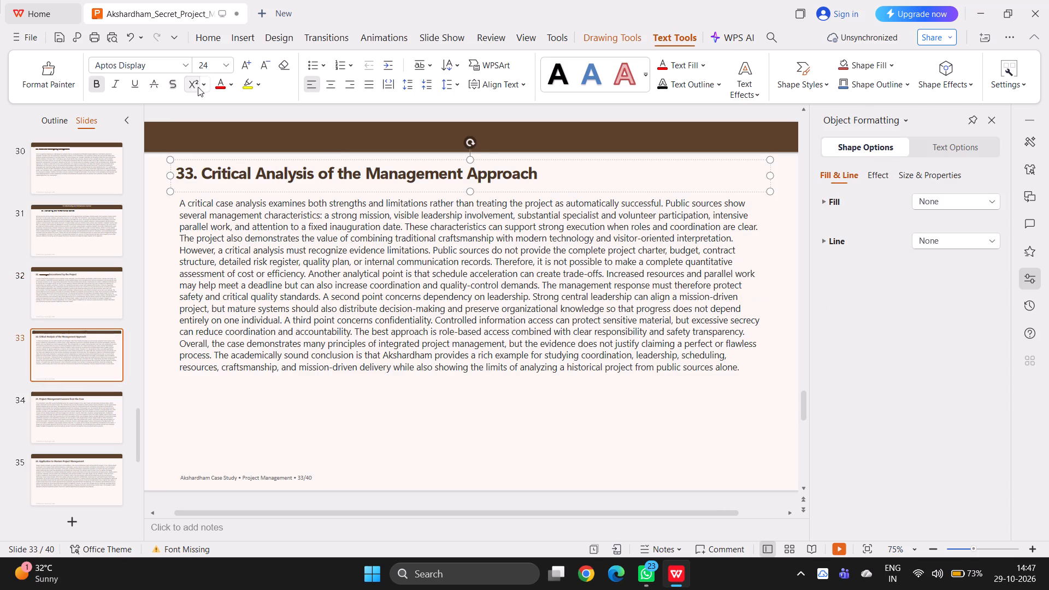
{"action": "left_click", "coordinate": [186, 63]}
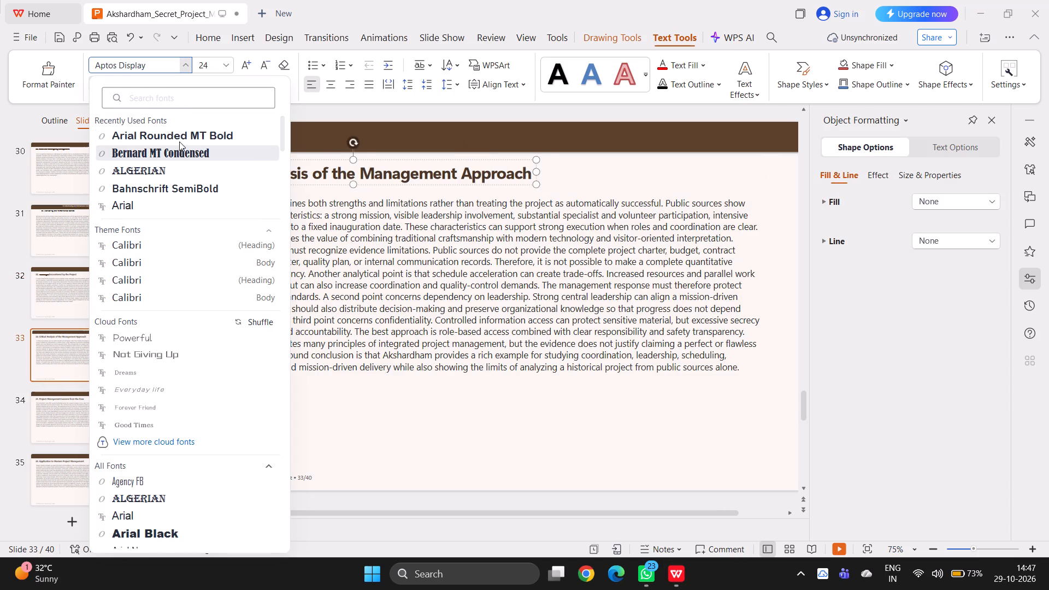
{"action": "left_click", "coordinate": [181, 129]}
{"action": "left_click", "coordinate": [224, 68]}
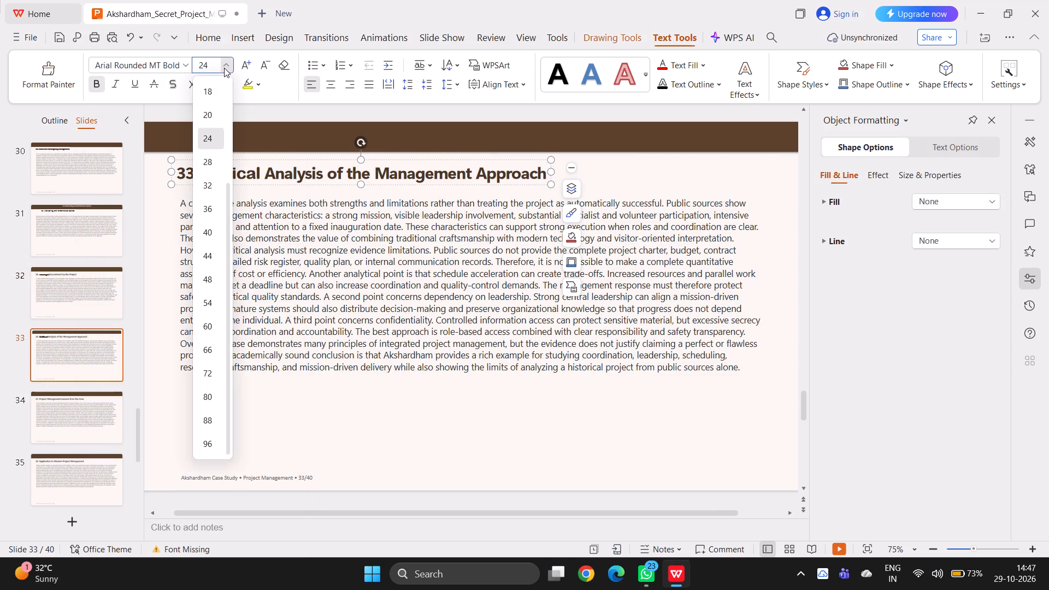
{"action": "left_click", "coordinate": [221, 96]}
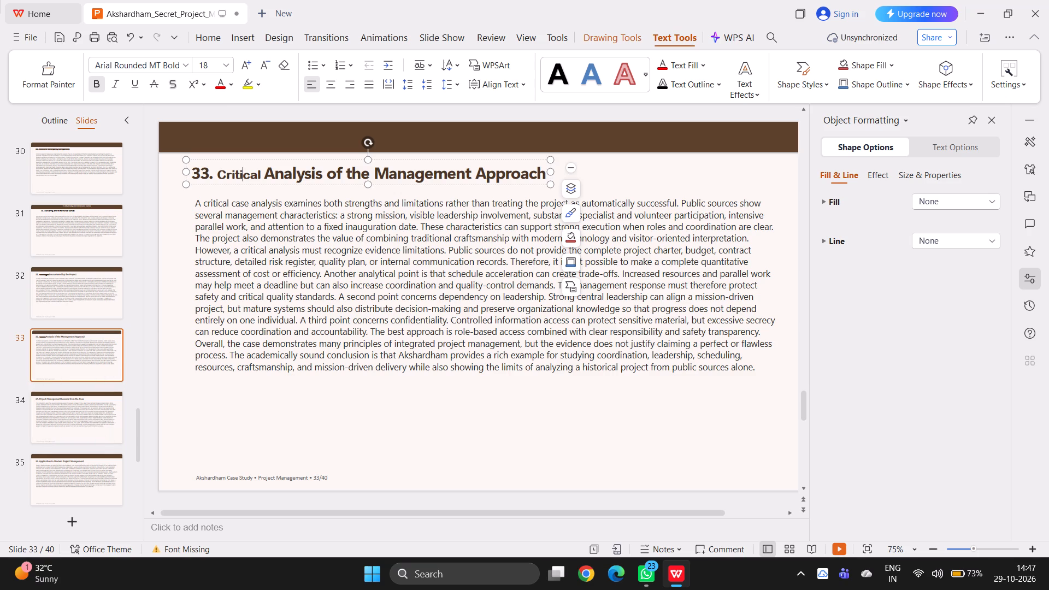
Set the word "Critical" in slide 33's title to size 12.
{"action": "left_click", "coordinate": [226, 67]}
{"action": "scroll", "coordinate": [205, 105], "scroll_direction": "up", "scroll_amount": 1}
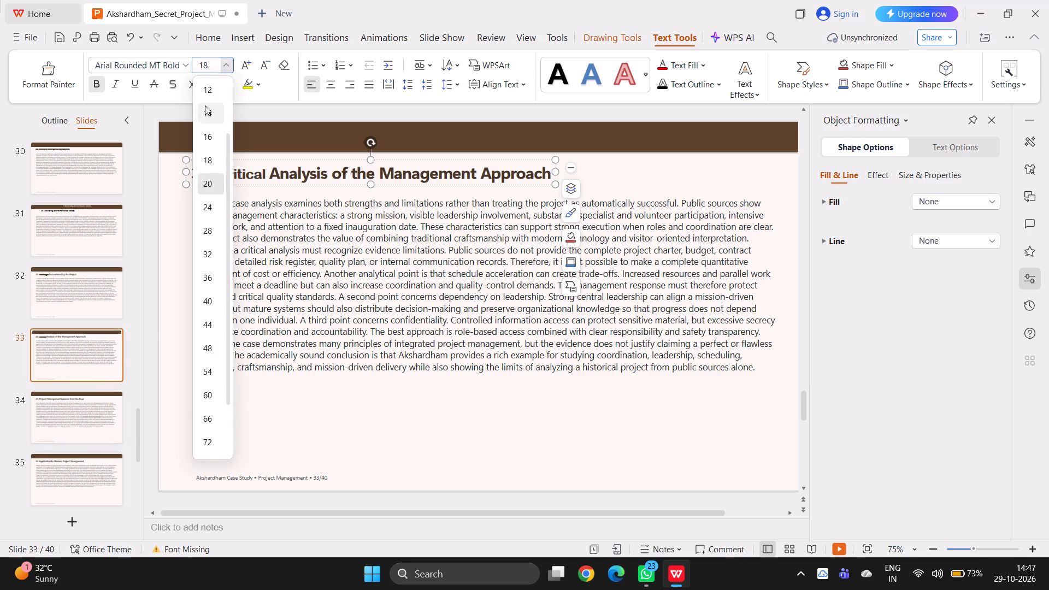
{"action": "scroll", "coordinate": [205, 105], "scroll_direction": "up", "scroll_amount": 1}
{"action": "left_click", "coordinate": [204, 154]}
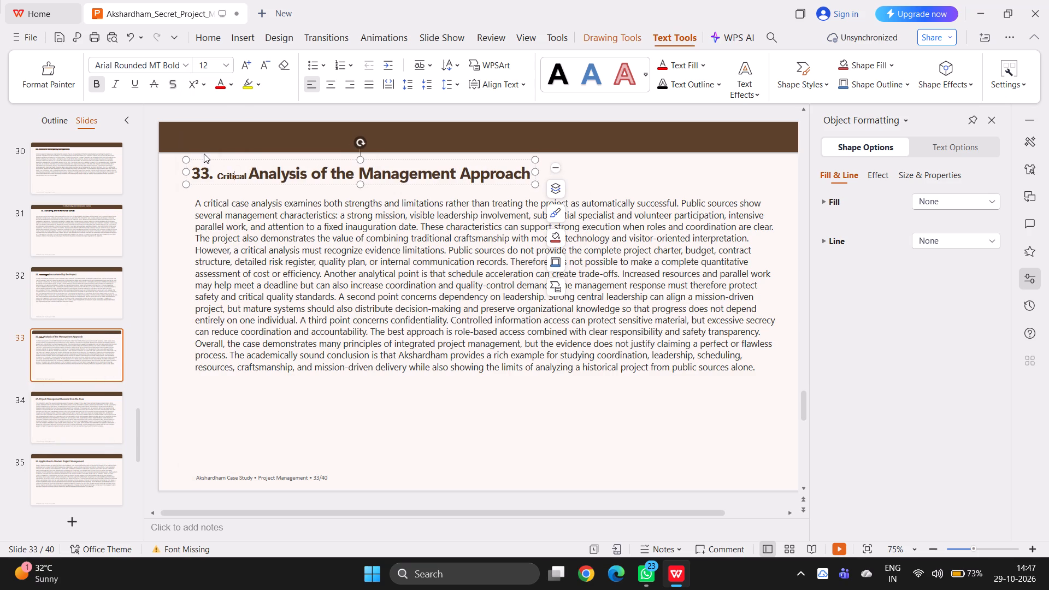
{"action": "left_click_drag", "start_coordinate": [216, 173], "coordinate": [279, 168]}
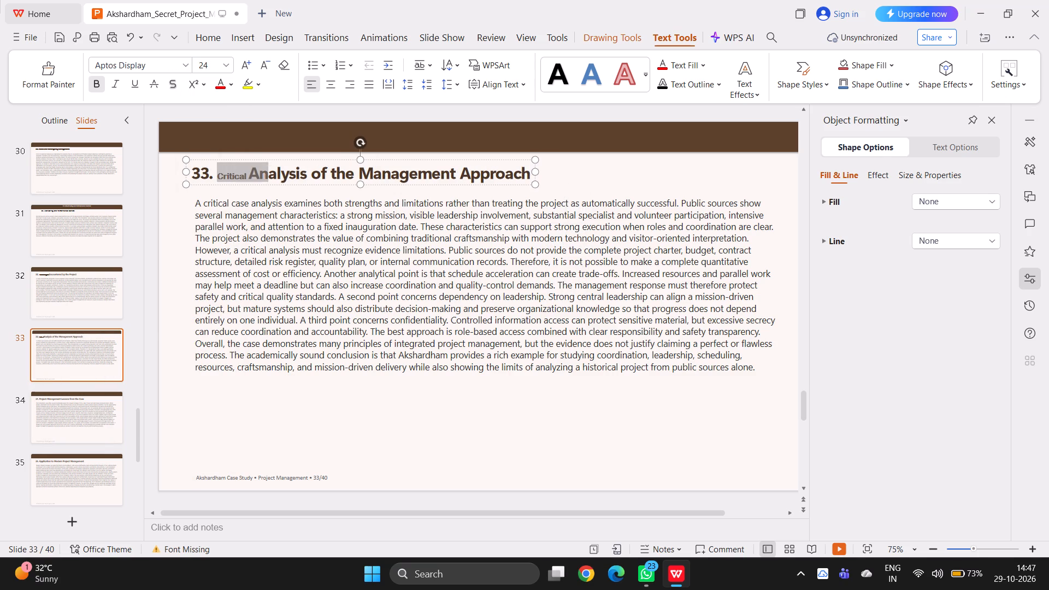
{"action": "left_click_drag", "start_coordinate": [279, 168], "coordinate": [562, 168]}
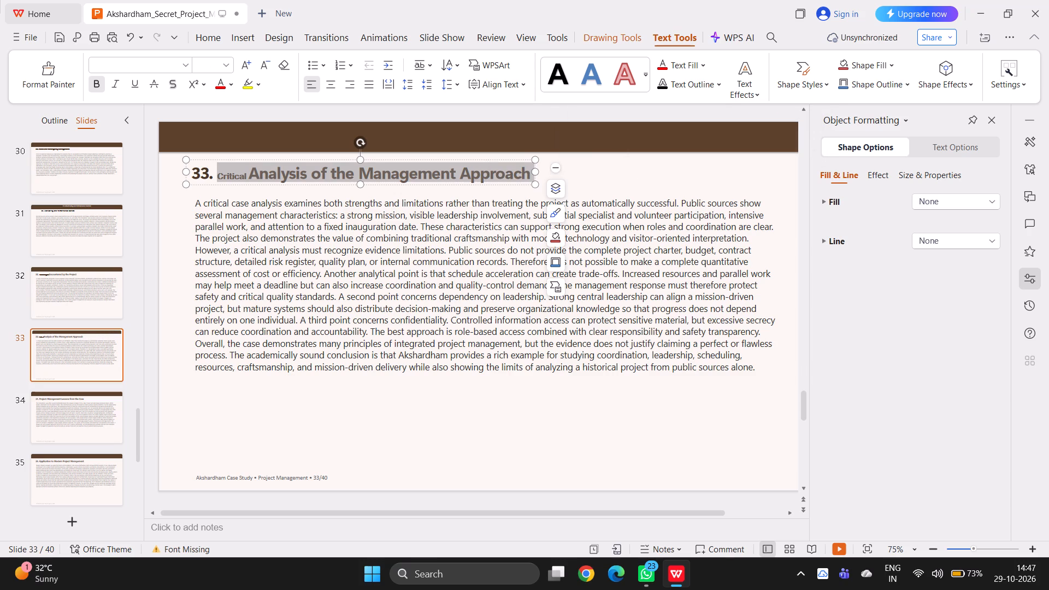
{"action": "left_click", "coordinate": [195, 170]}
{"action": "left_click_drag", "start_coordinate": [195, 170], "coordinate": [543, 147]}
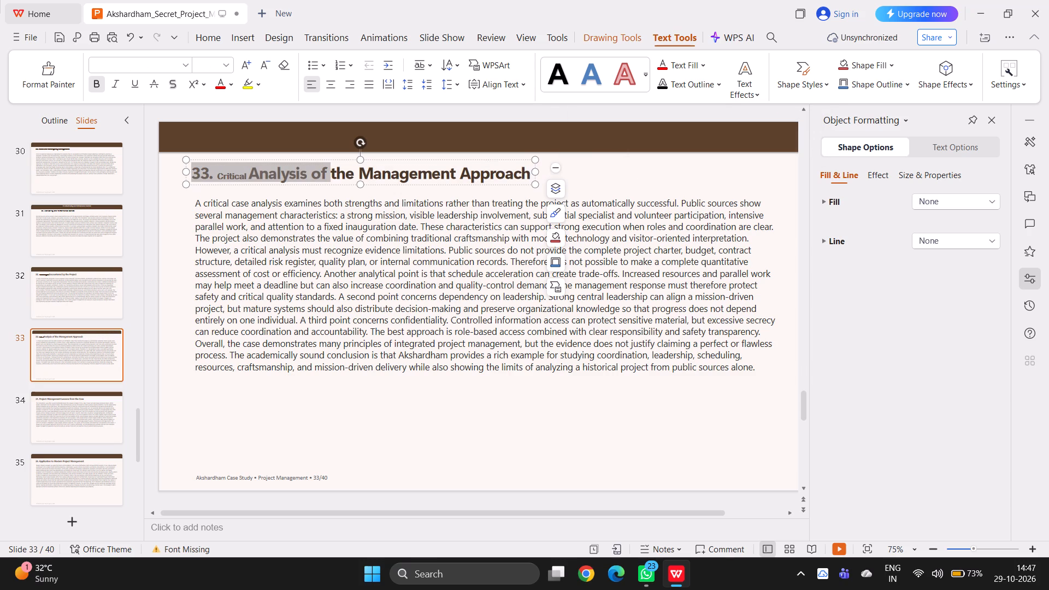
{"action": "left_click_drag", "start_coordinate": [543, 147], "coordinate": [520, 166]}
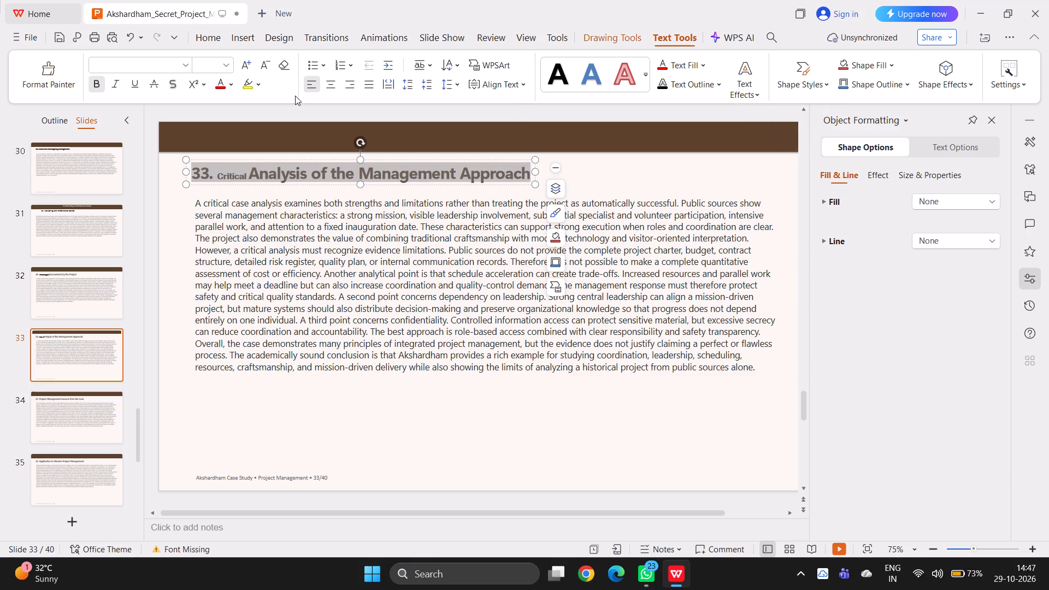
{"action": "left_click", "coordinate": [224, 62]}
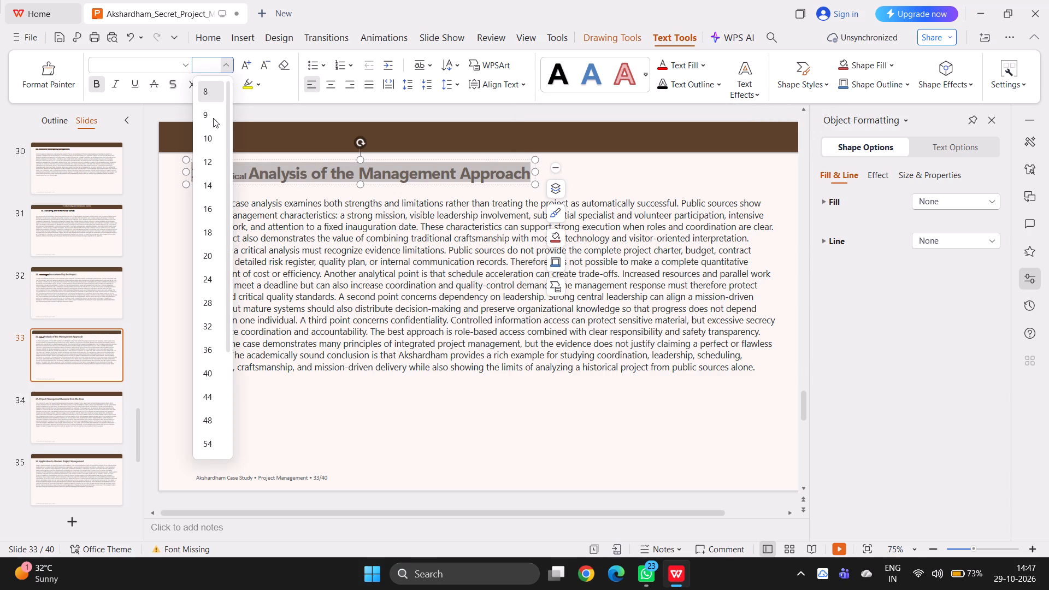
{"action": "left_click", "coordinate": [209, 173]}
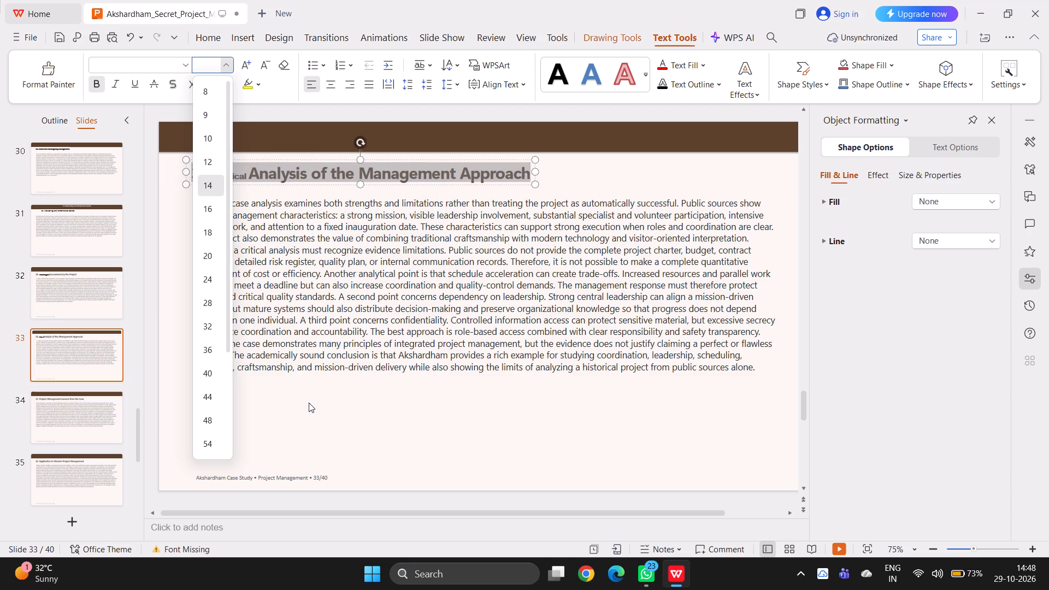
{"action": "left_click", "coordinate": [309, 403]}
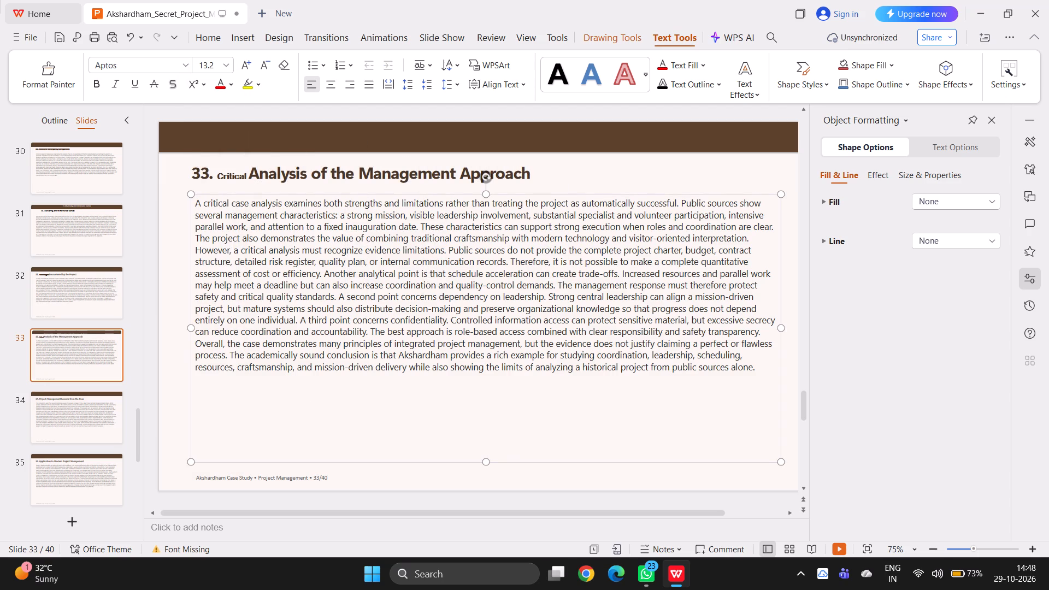
Set slide 33's entire title, "33. Critical Analysis of the Management Approach", to font size 10.
{"action": "left_click_drag", "start_coordinate": [529, 174], "coordinate": [170, 181]}
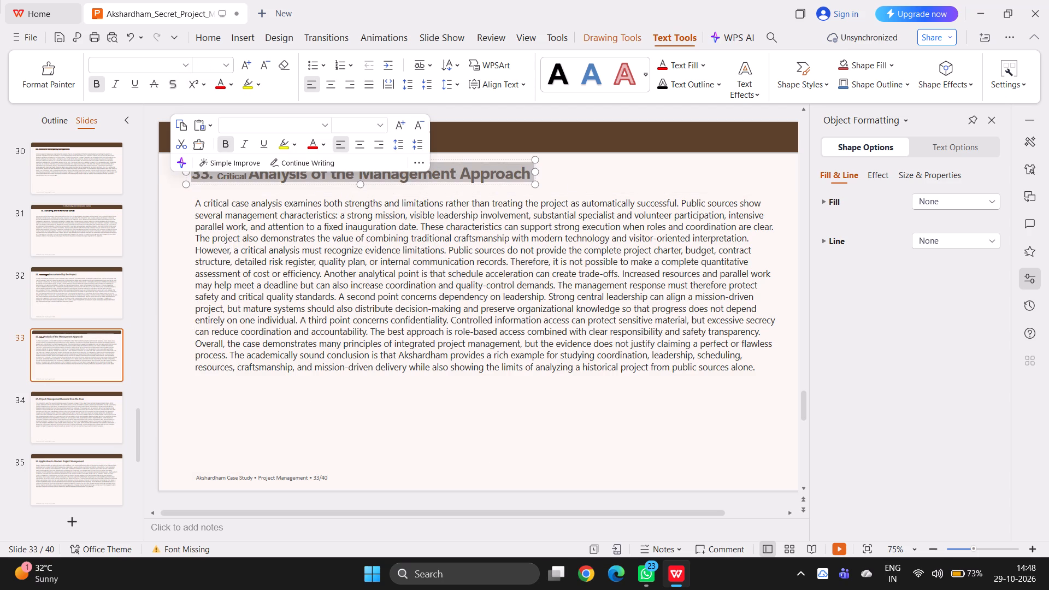
{"action": "left_click", "coordinate": [222, 63]}
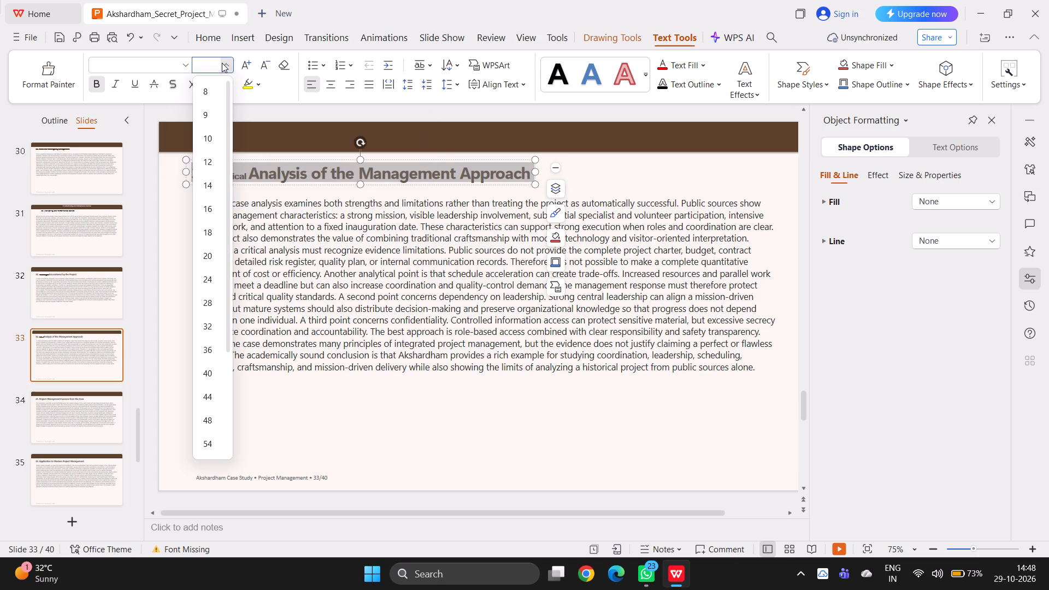
{"action": "left_click", "coordinate": [204, 148]}
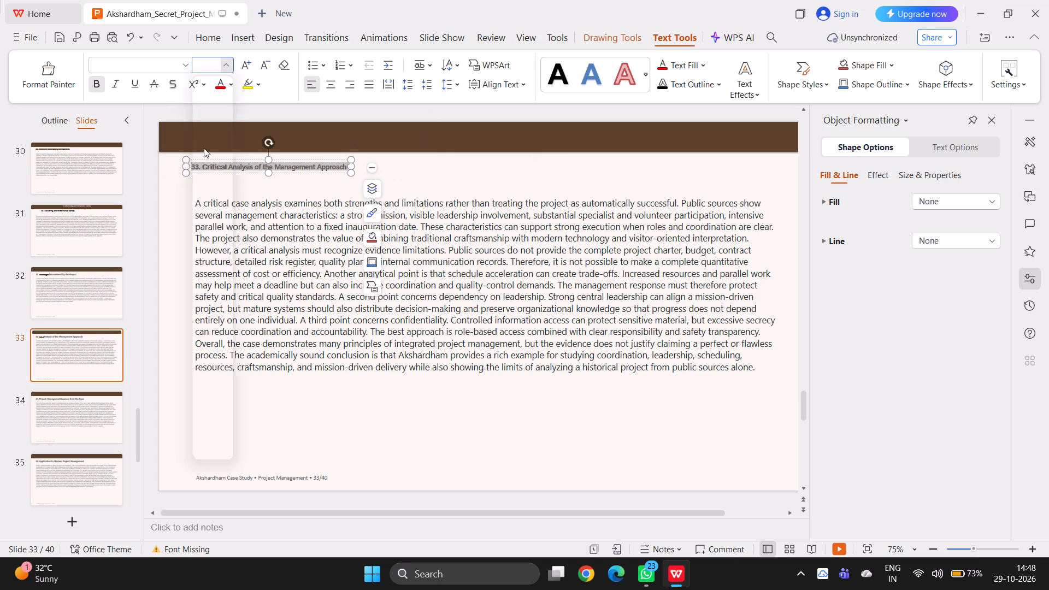
{"action": "key", "text": "Up"}
{"action": "key", "text": "Up"}
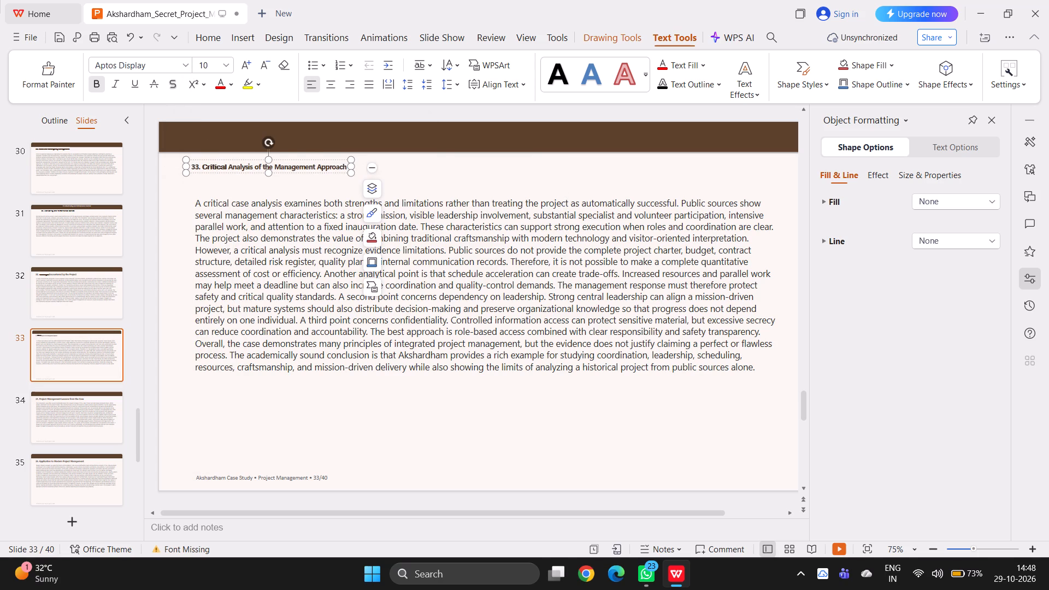
Set slide 32's entire title, "32. Challenges Encountered by the Project", to font size 10.
{"action": "left_click", "coordinate": [134, 266]}
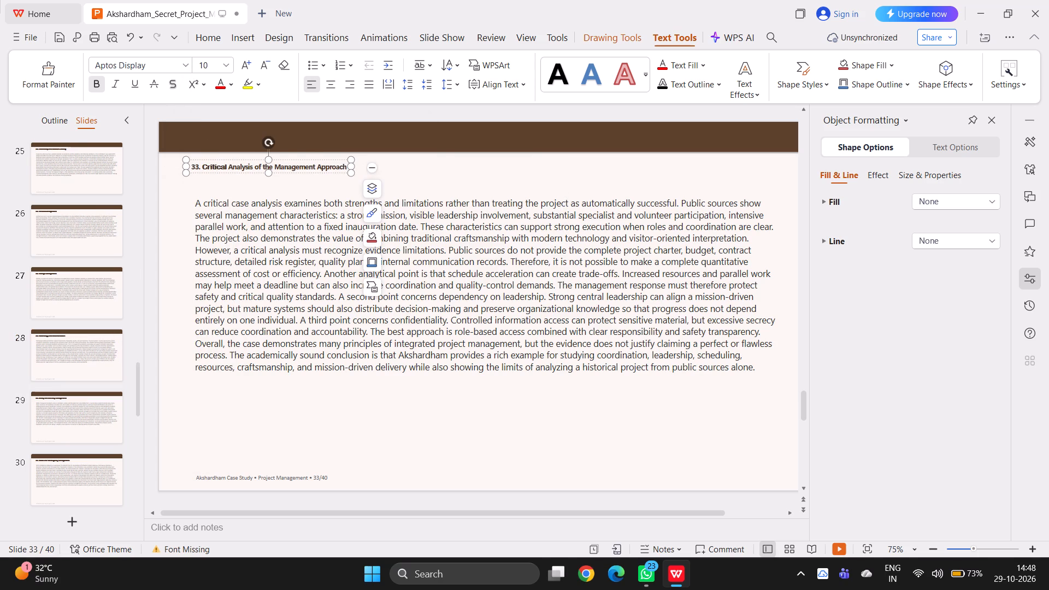
{"action": "left_click", "coordinate": [169, 272]}
{"action": "key", "text": "Up"}
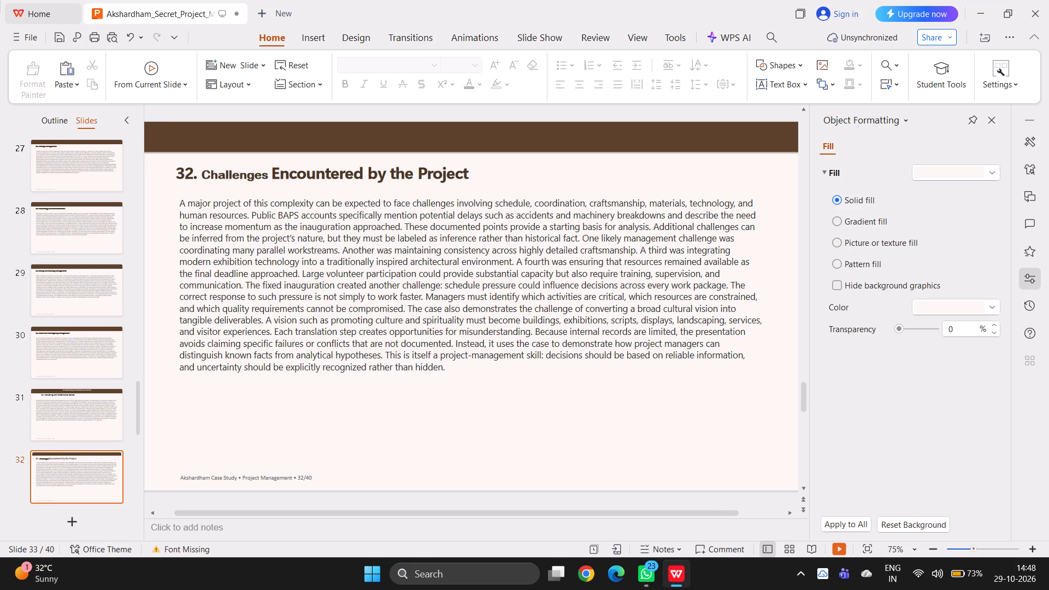
{"action": "left_click", "coordinate": [176, 175]}
{"action": "left_click_drag", "start_coordinate": [176, 175], "coordinate": [472, 177]}
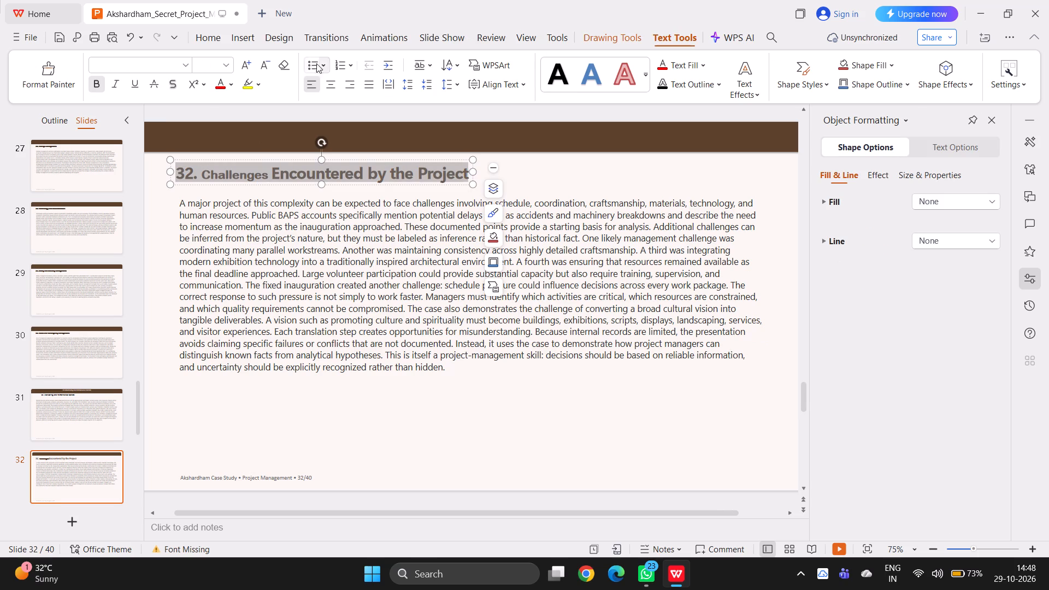
{"action": "left_click", "coordinate": [226, 61]}
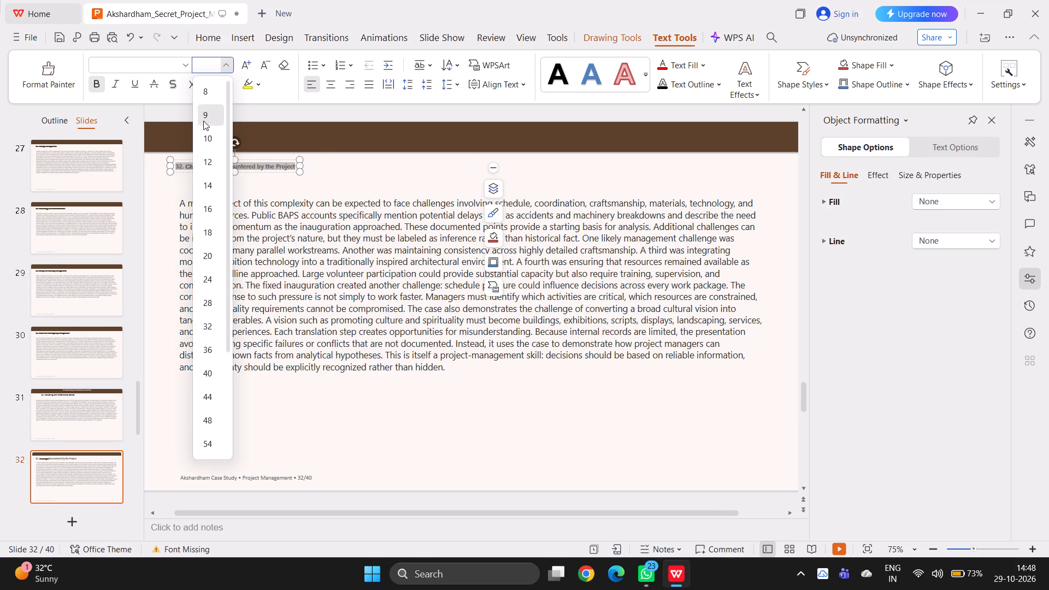
{"action": "left_click", "coordinate": [204, 140]}
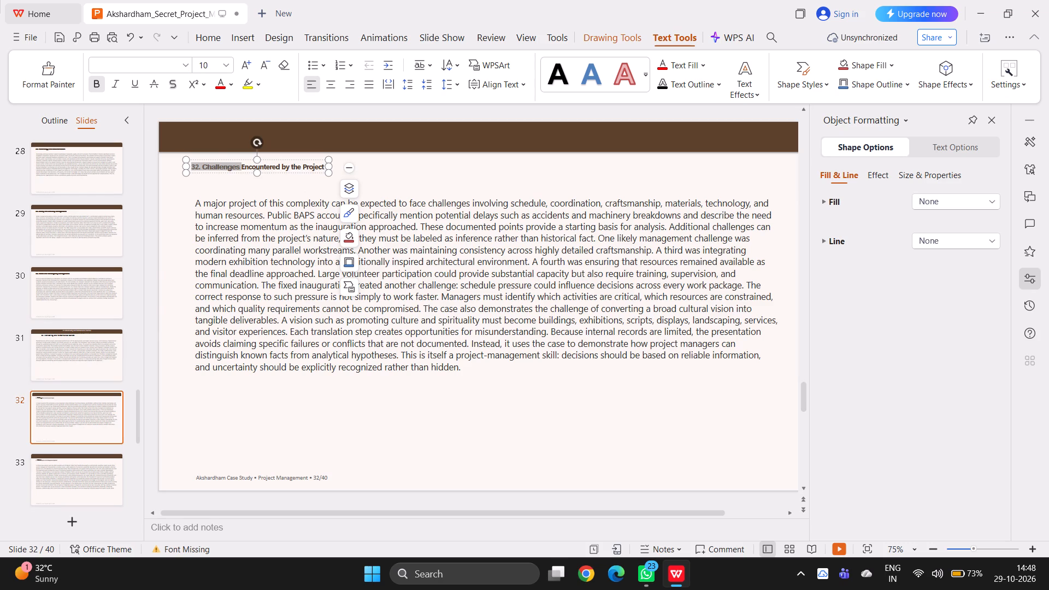
{"action": "key", "text": "Up"}
{"action": "key", "text": "Up"}
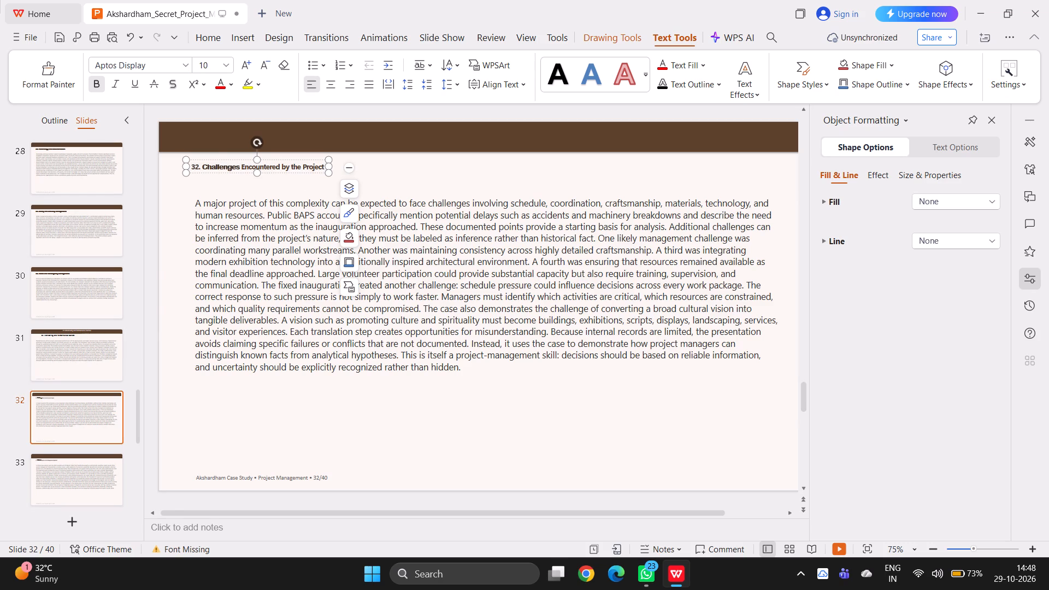
Set slide 34's entire title, "34. Project-Management Lessons from the Case", to font size 12.
{"action": "left_click", "coordinate": [178, 291]}
{"action": "key", "text": "Up"}
{"action": "key", "text": "Down"}
{"action": "key", "text": "Down"}
{"action": "key", "text": "Down"}
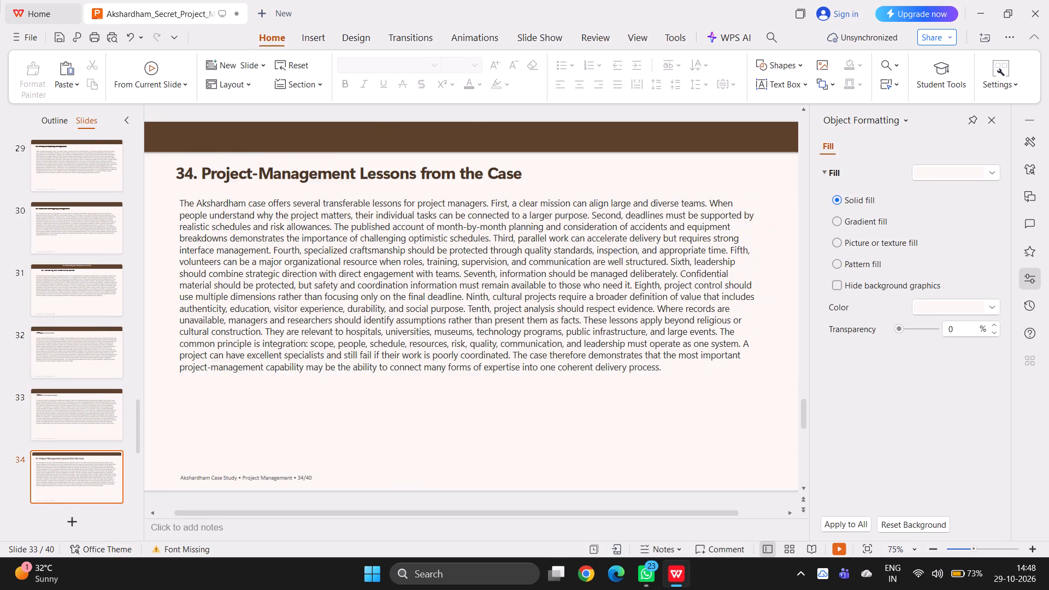
{"action": "left_click", "coordinate": [99, 463]}
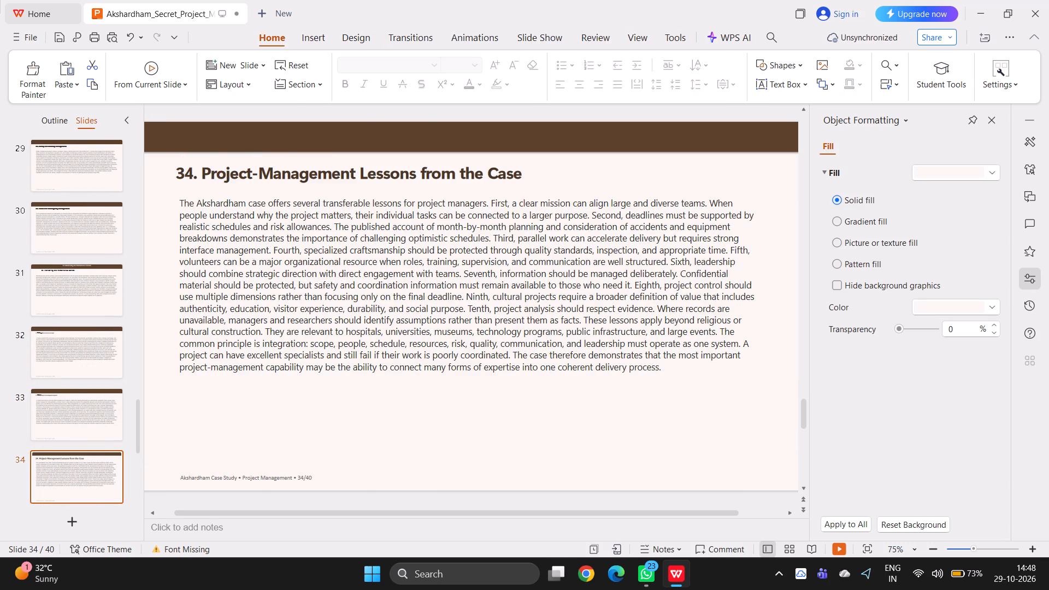
{"action": "left_click", "coordinate": [178, 174]}
{"action": "left_click_drag", "start_coordinate": [178, 174], "coordinate": [326, 185]}
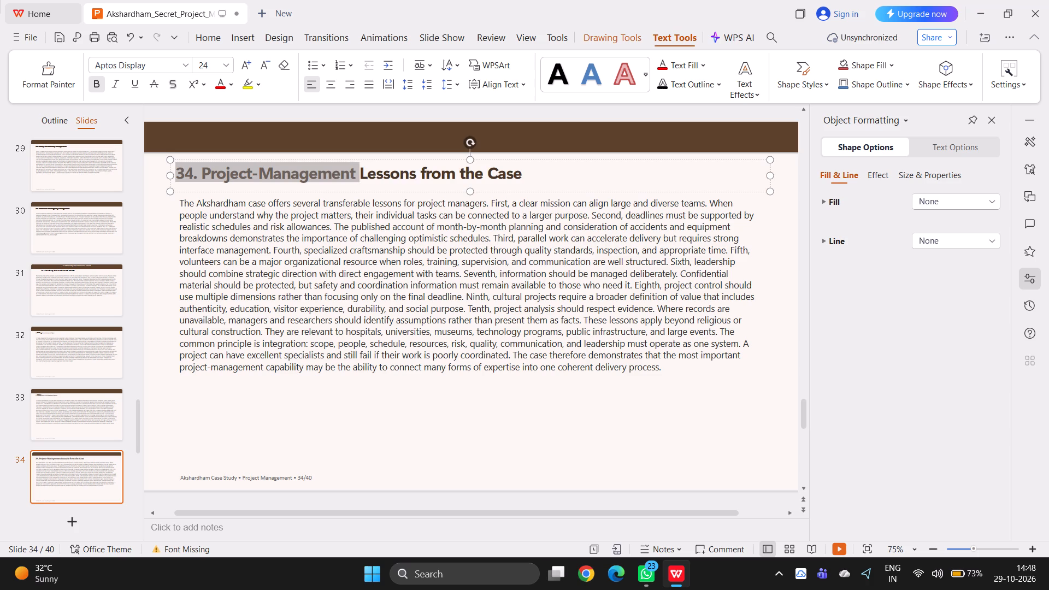
{"action": "left_click_drag", "start_coordinate": [326, 185], "coordinate": [499, 167]}
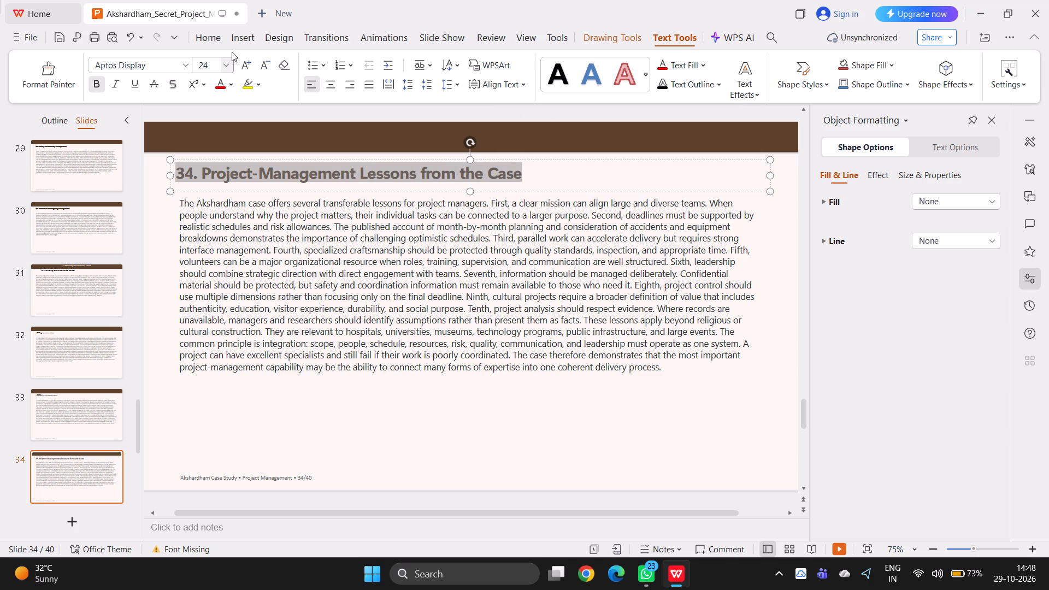
{"action": "left_click", "coordinate": [228, 63]}
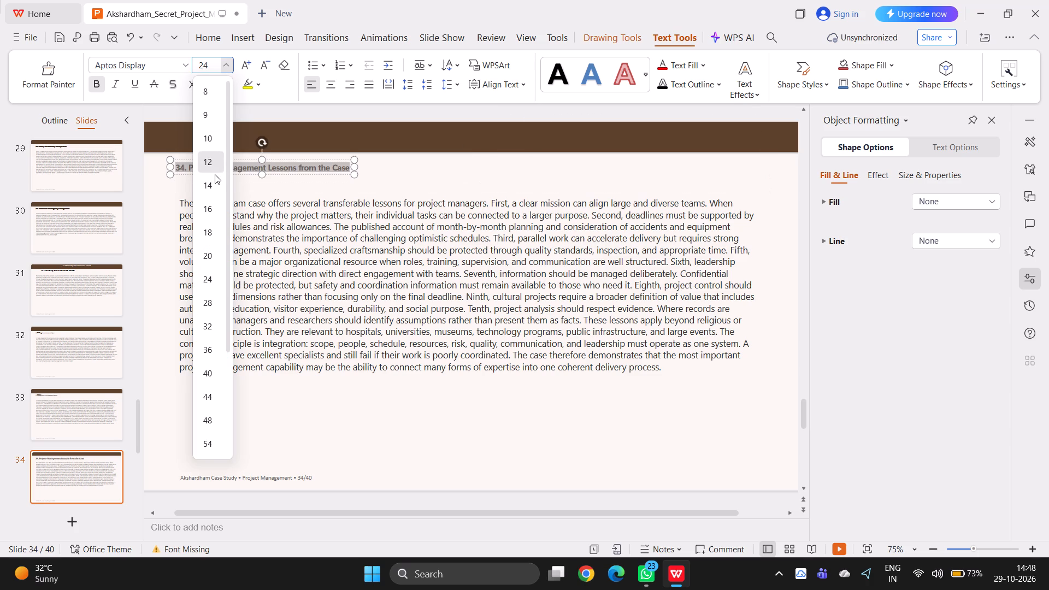
{"action": "left_click", "coordinate": [215, 174]}
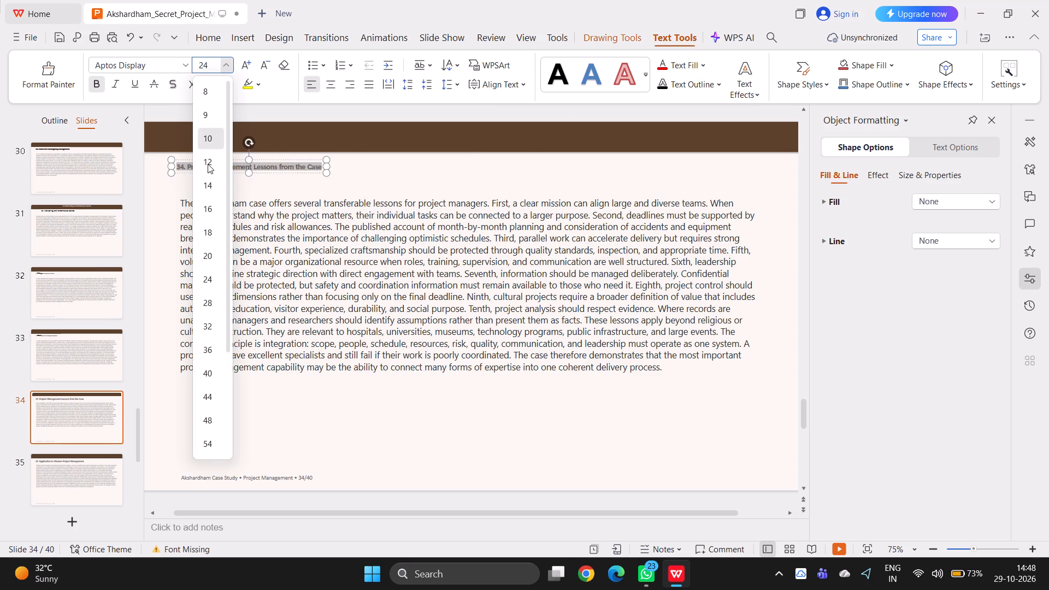
{"action": "left_click", "coordinate": [207, 168]}
{"action": "key", "text": "Down"}
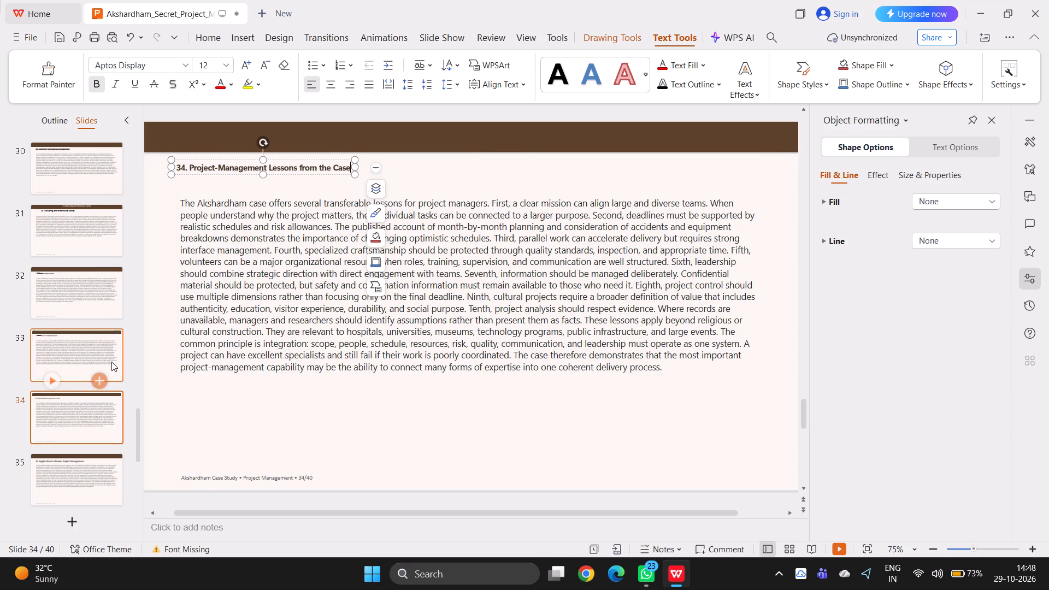
Format slide 35's entire title, "35. Application to Modern Project Management", as Arial Rounded MT Bold, size 10.
{"action": "left_click", "coordinate": [74, 467]}
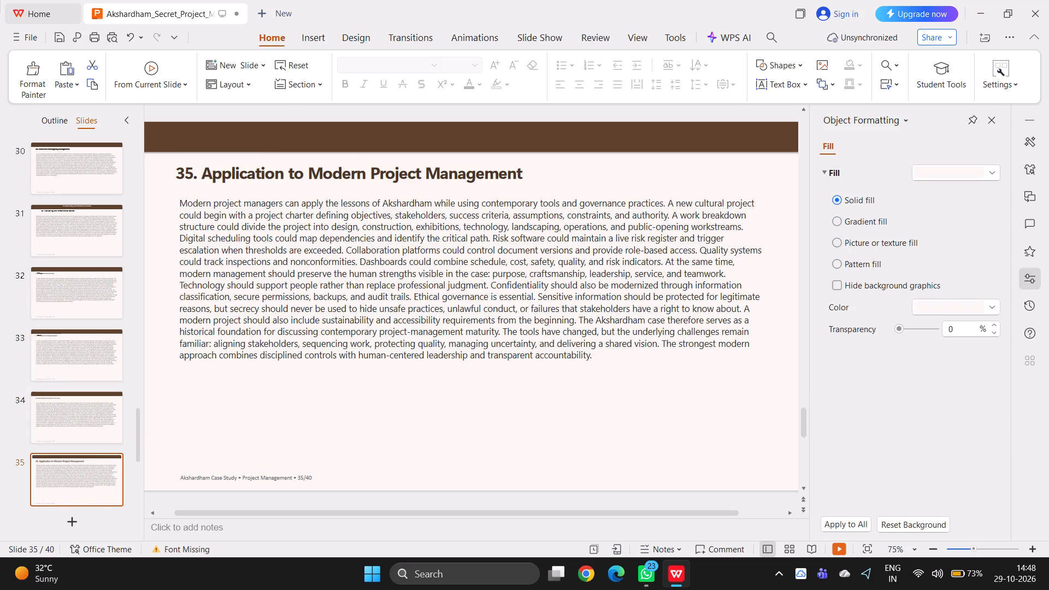
{"action": "left_click", "coordinate": [178, 172]}
{"action": "left_click_drag", "start_coordinate": [178, 172], "coordinate": [450, 164]}
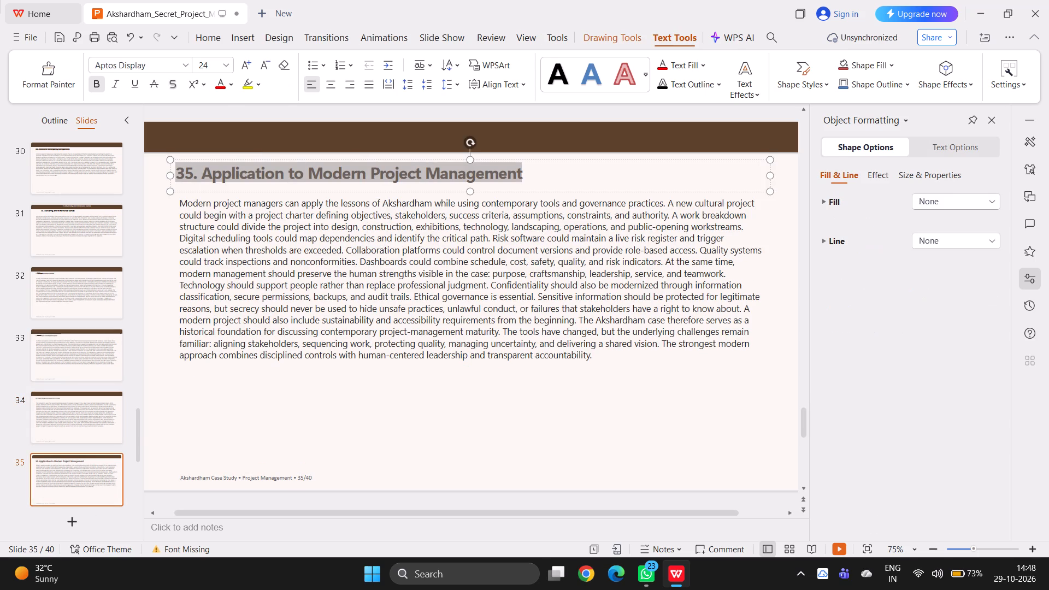
{"action": "left_click_drag", "start_coordinate": [450, 164], "coordinate": [506, 190]}
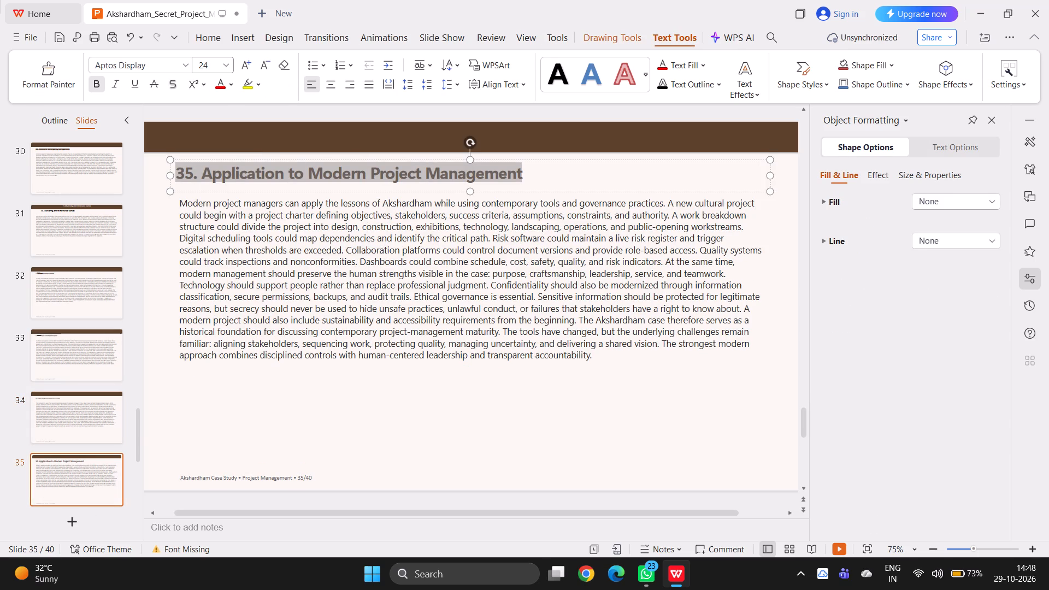
{"action": "left_click", "coordinate": [187, 67]}
{"action": "left_click", "coordinate": [187, 141]}
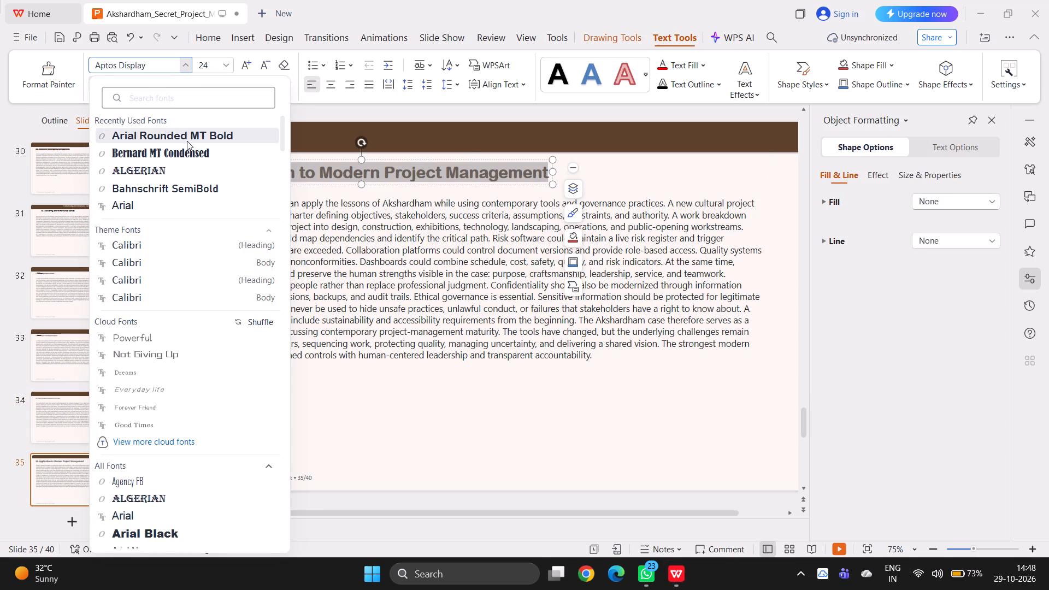
{"action": "left_click", "coordinate": [222, 68]}
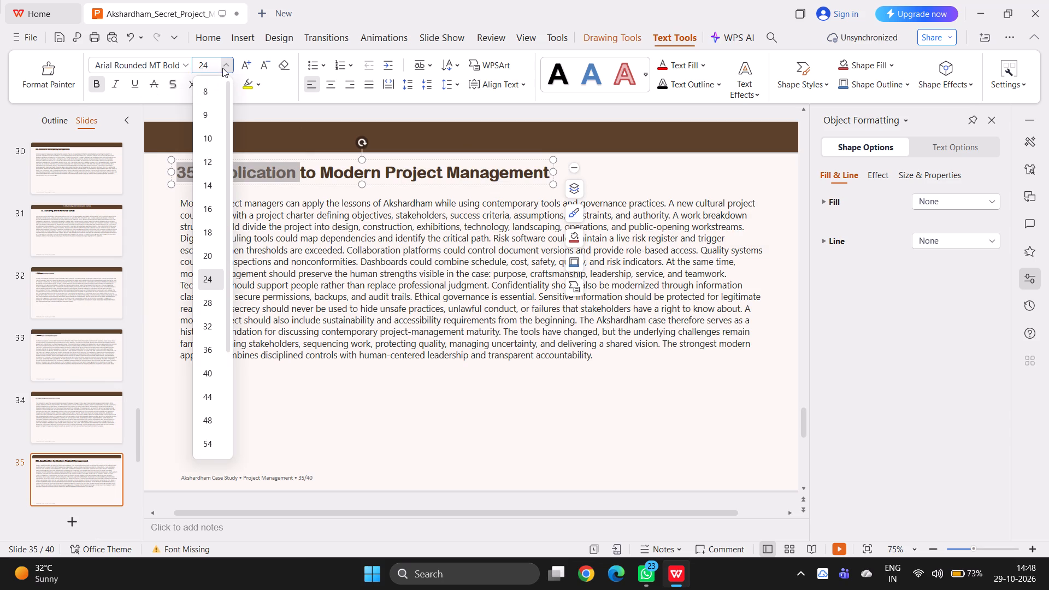
{"action": "left_click", "coordinate": [210, 140]}
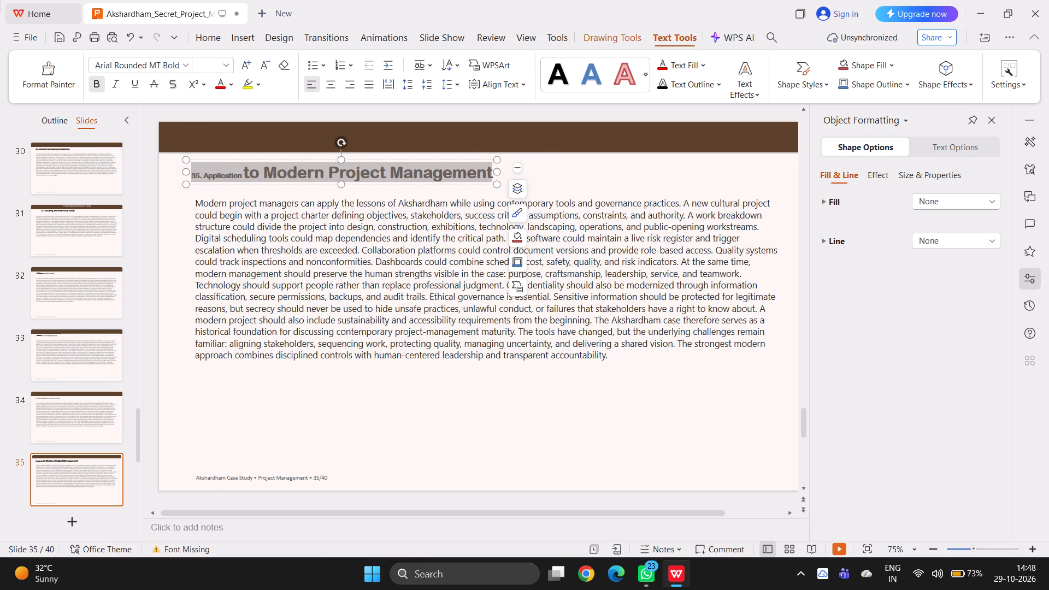
{"action": "left_click", "coordinate": [229, 59]}
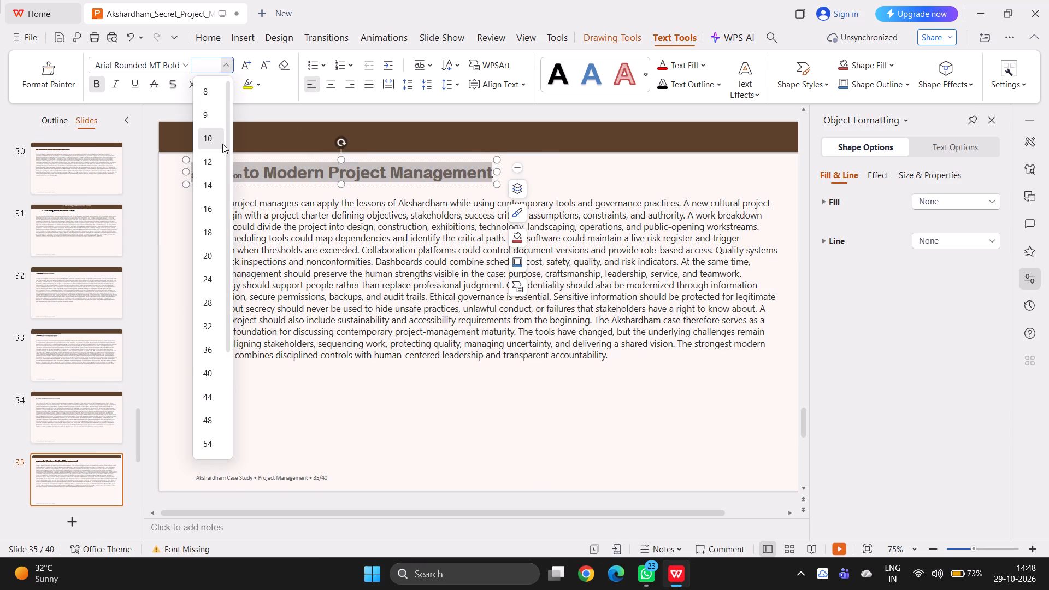
{"action": "left_click", "coordinate": [222, 144]}
{"action": "left_click", "coordinate": [157, 285]}
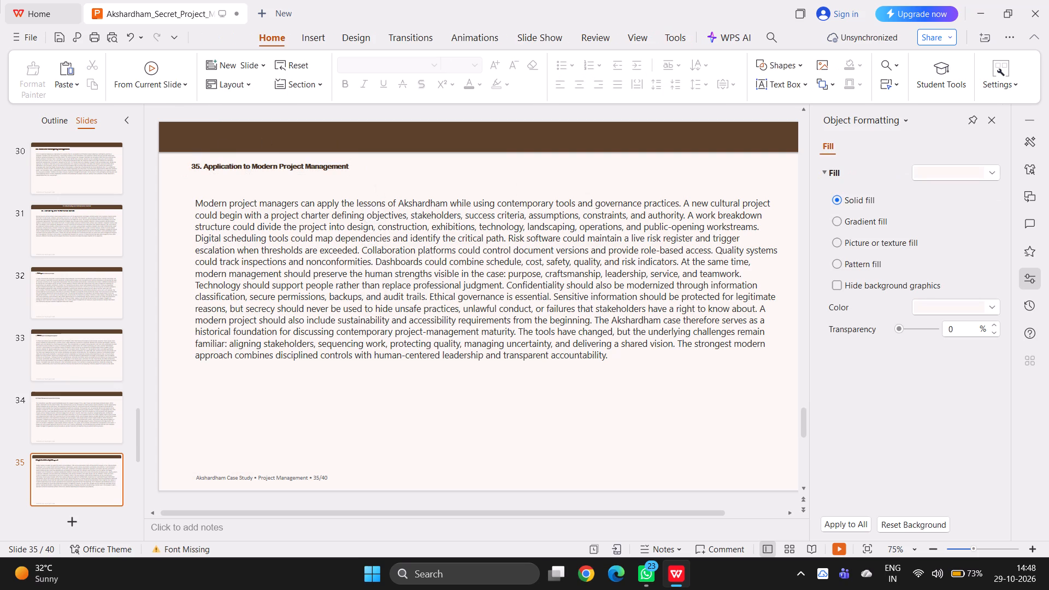
Change the font of slide 34's entire title, "34. Project-Management Lessons from the Case", to Arial Rounded MT Bold.
{"action": "key", "text": "Up"}
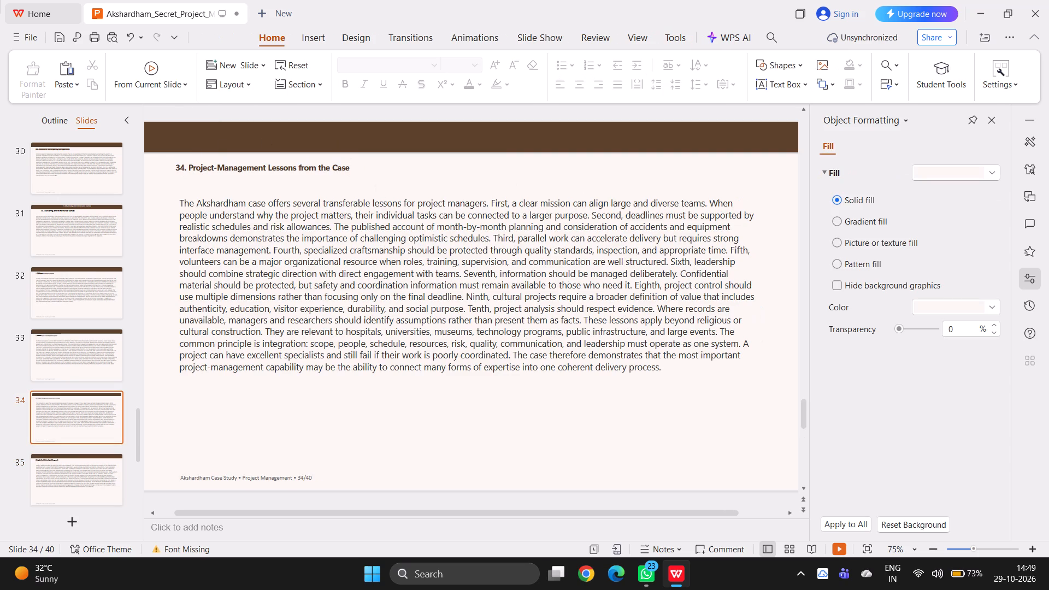
{"action": "double_click", "coordinate": [282, 168]}
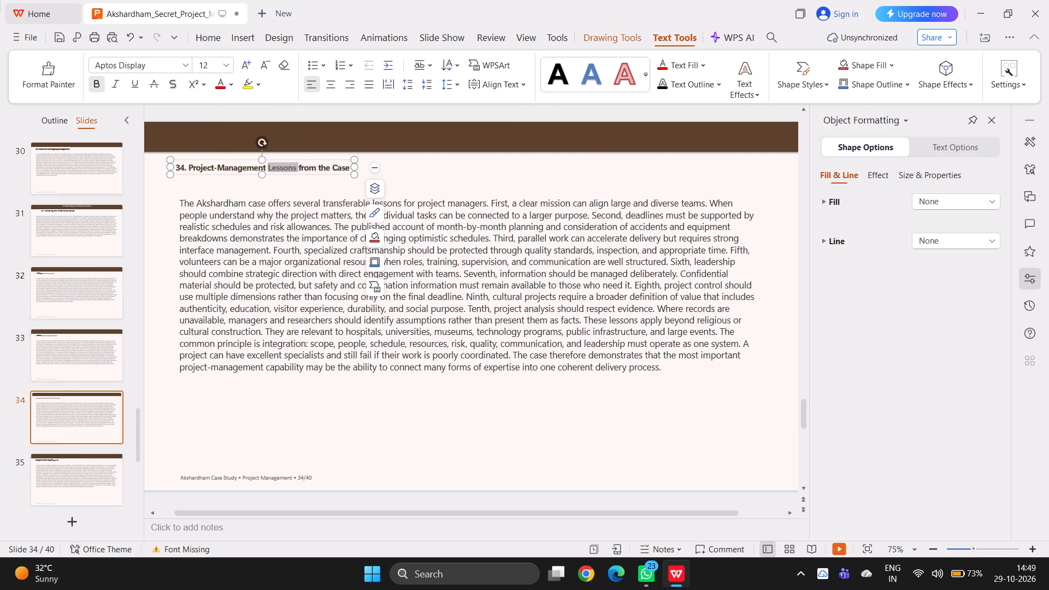
{"action": "left_click_drag", "start_coordinate": [176, 168], "coordinate": [346, 184]}
{"action": "left_click", "coordinate": [182, 57]}
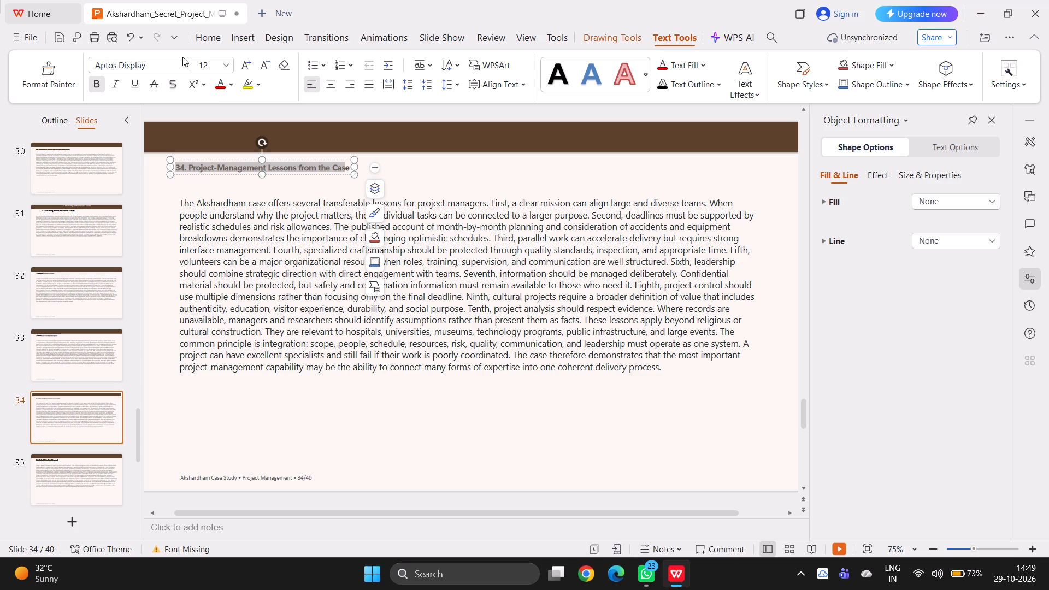
{"action": "left_click", "coordinate": [185, 64]}
{"action": "left_click", "coordinate": [170, 136]}
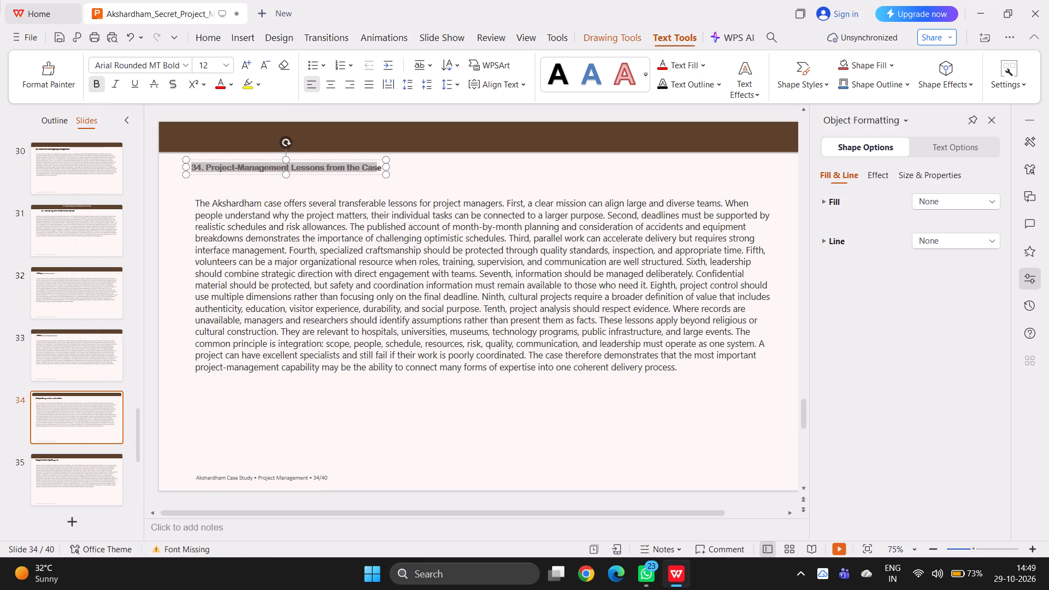
{"action": "left_click", "coordinate": [181, 204]}
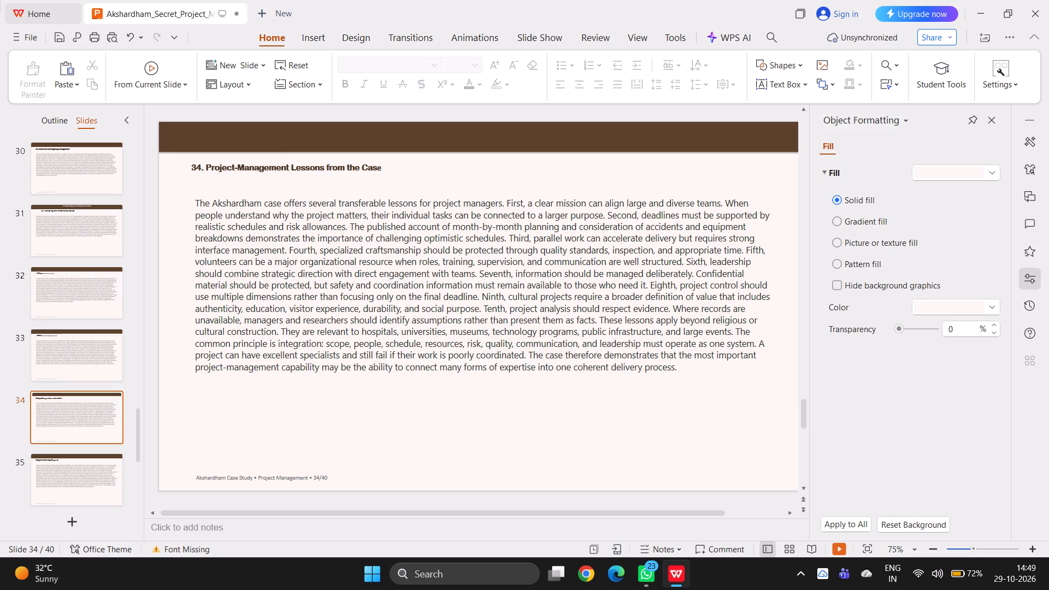
Format slide 36's entire title, "36. Key Findings", as Arial Rounded MT Bold, size 18.
{"action": "key", "text": "Down"}
{"action": "key", "text": "Down"}
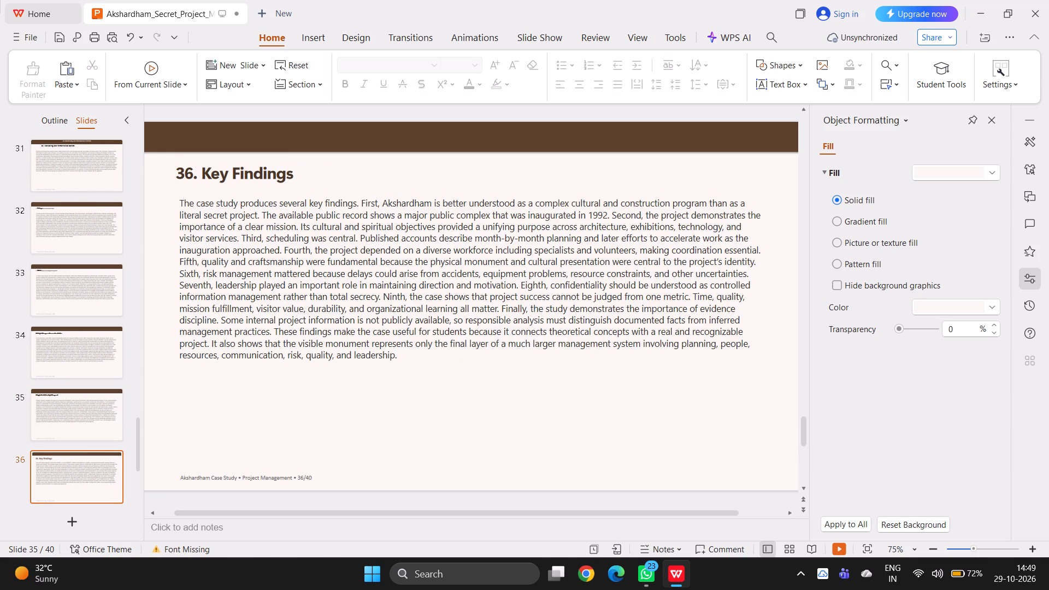
{"action": "left_click", "coordinate": [176, 170]}
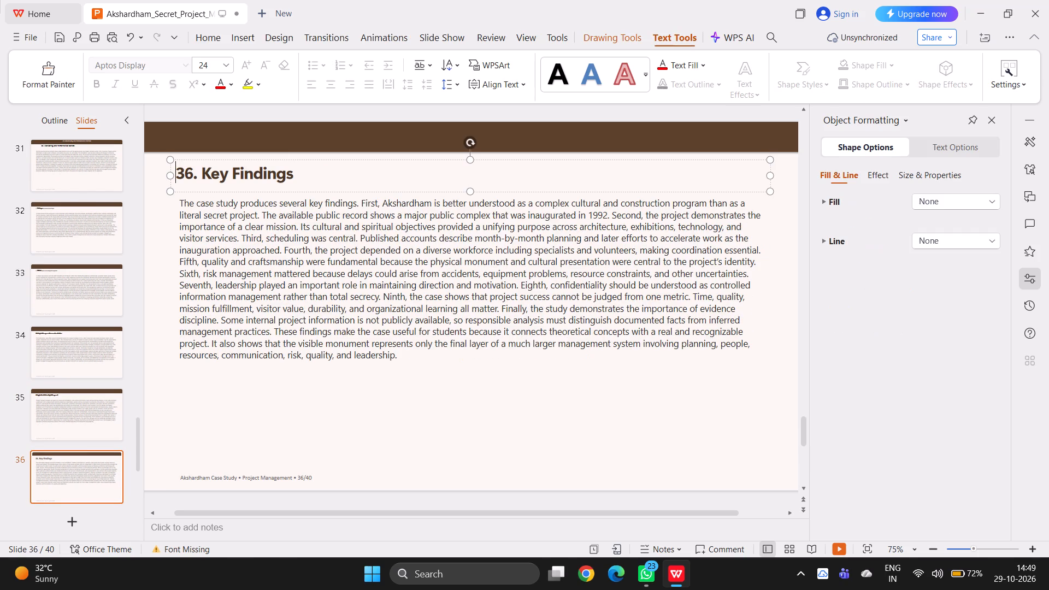
{"action": "left_click_drag", "start_coordinate": [176, 170], "coordinate": [294, 172]}
{"action": "left_click_drag", "start_coordinate": [179, 62], "coordinate": [187, 68]}
{"action": "left_click", "coordinate": [187, 68]}
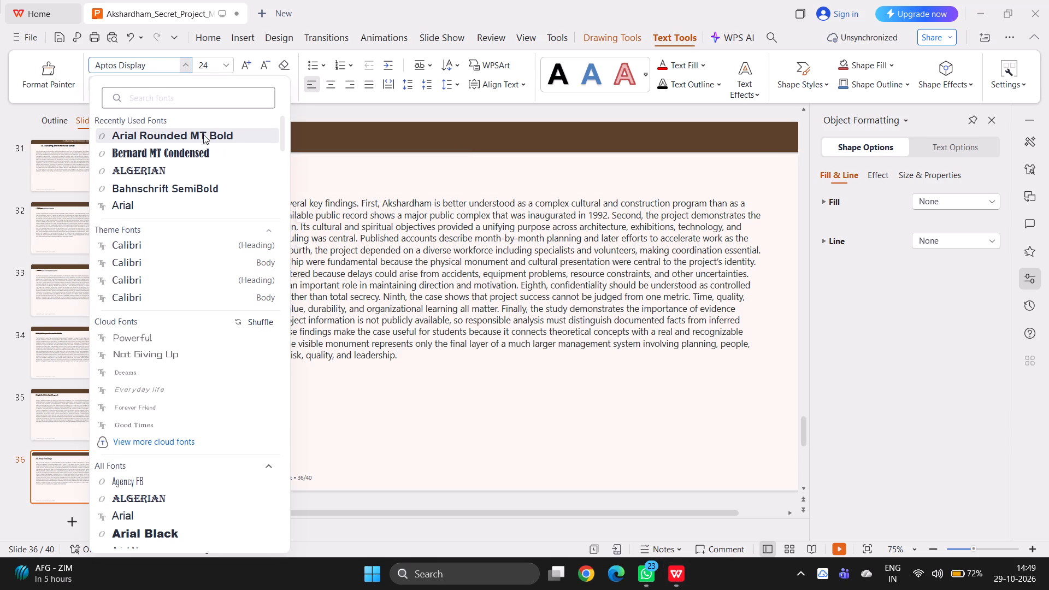
{"action": "left_click", "coordinate": [204, 133]}
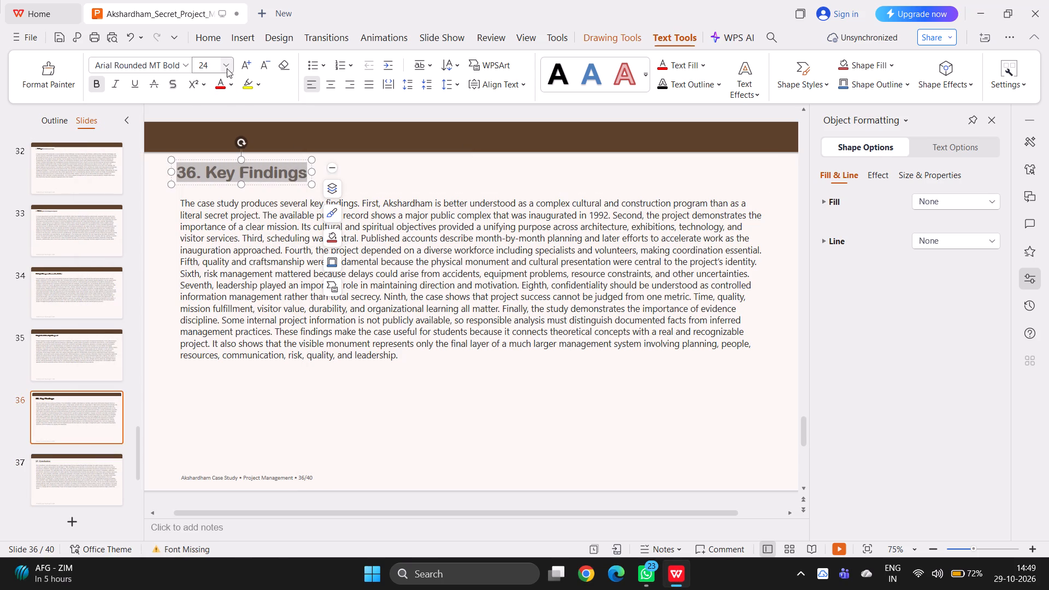
{"action": "left_click", "coordinate": [227, 68]}
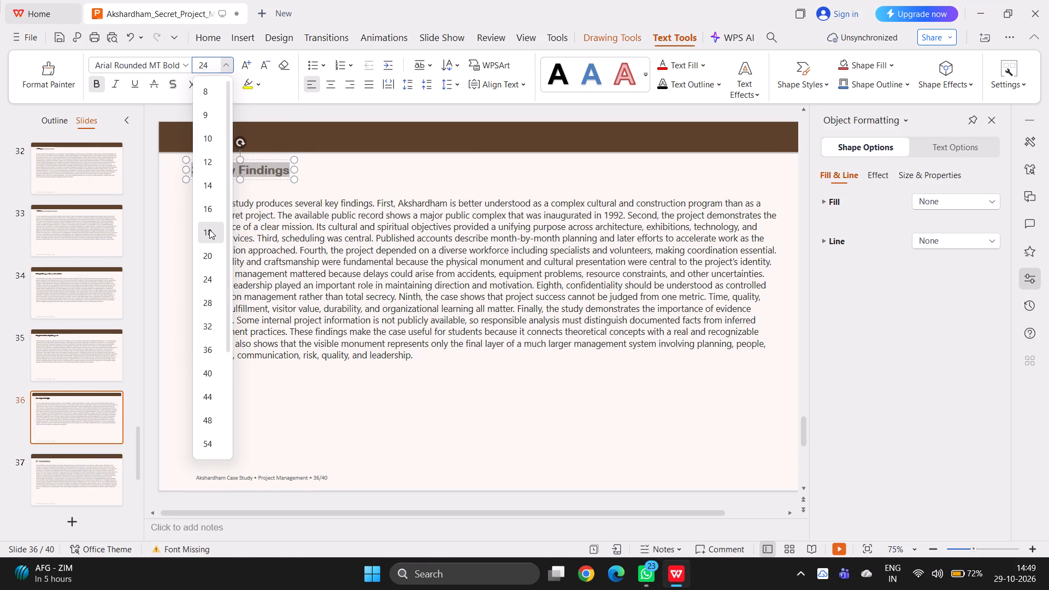
{"action": "left_click", "coordinate": [209, 229]}
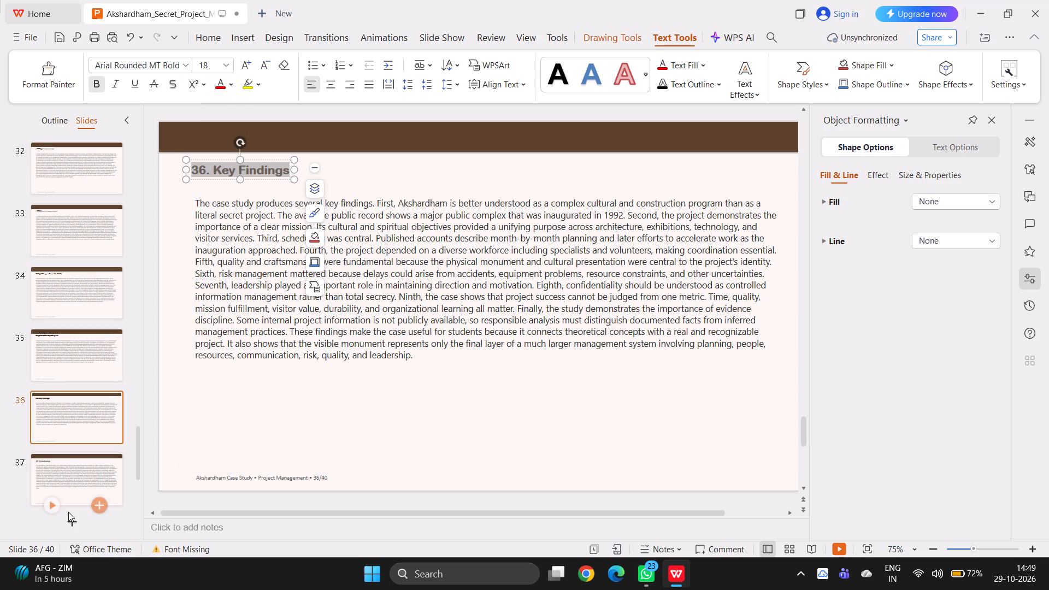
Format slide 37's entire title, "37. Conclusion", as Arial Rounded MT Bold, size 20.
{"action": "left_click", "coordinate": [76, 489]}
{"action": "scroll", "coordinate": [76, 489], "scroll_direction": "down", "scroll_amount": 2}
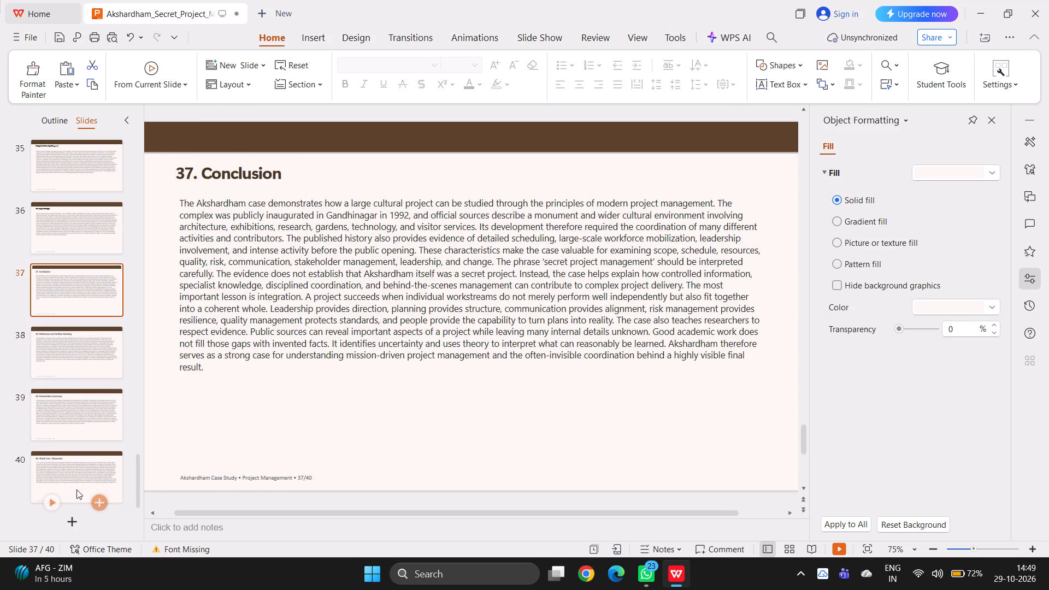
{"action": "scroll", "coordinate": [76, 489], "scroll_direction": "down", "scroll_amount": 1}
{"action": "left_click_drag", "start_coordinate": [179, 174], "coordinate": [291, 176]}
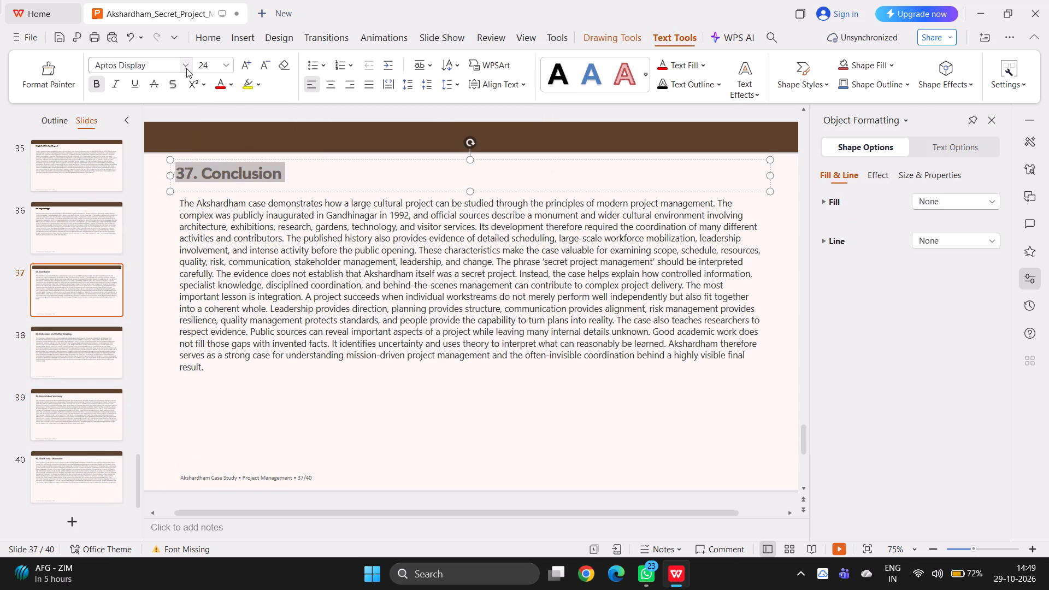
{"action": "left_click", "coordinate": [186, 68]}
{"action": "left_click", "coordinate": [188, 129]}
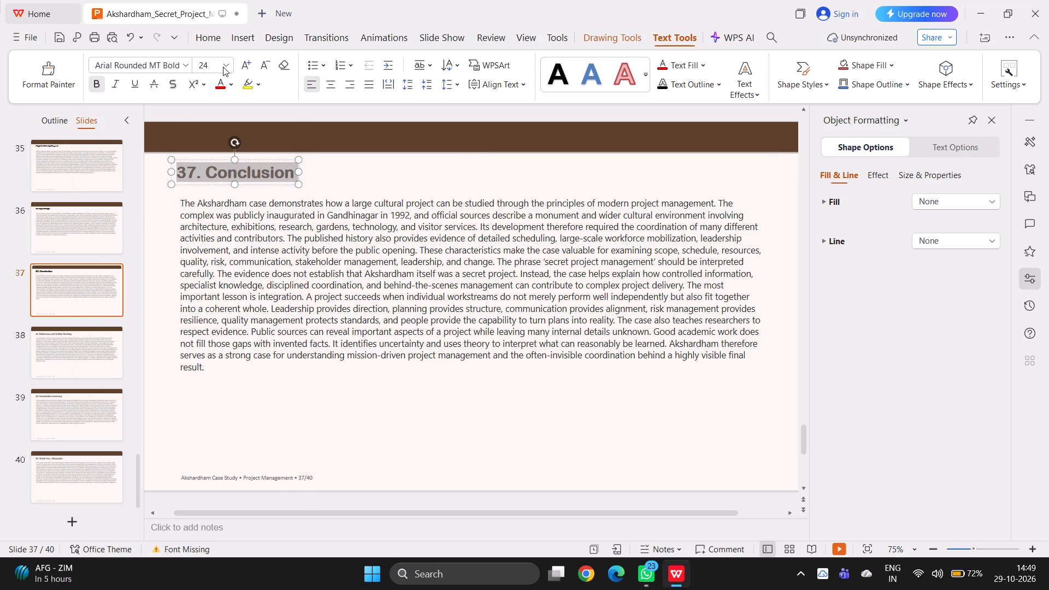
{"action": "left_click", "coordinate": [226, 64]}
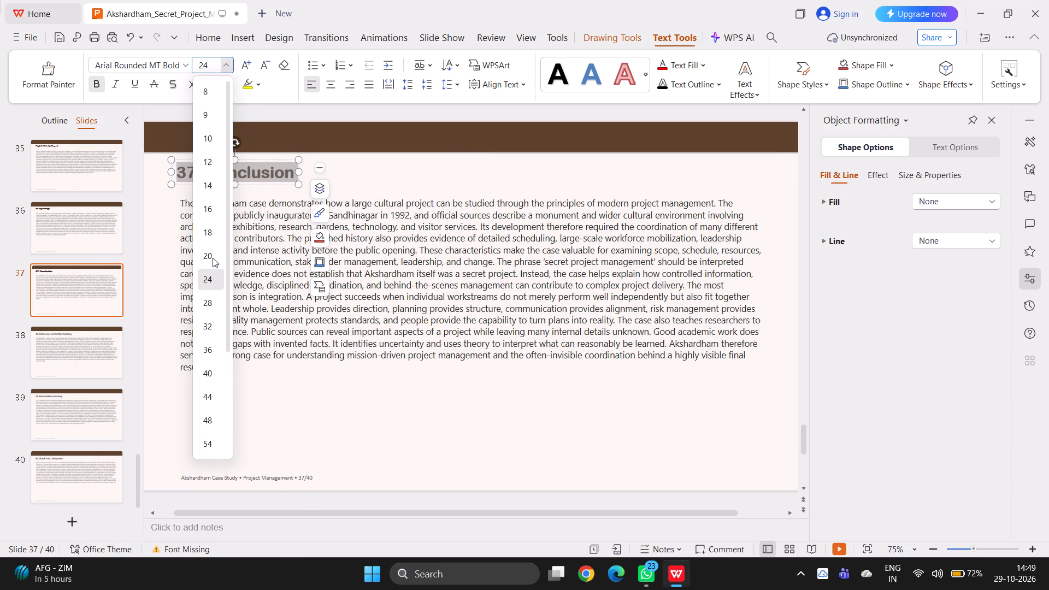
{"action": "left_click", "coordinate": [213, 258]}
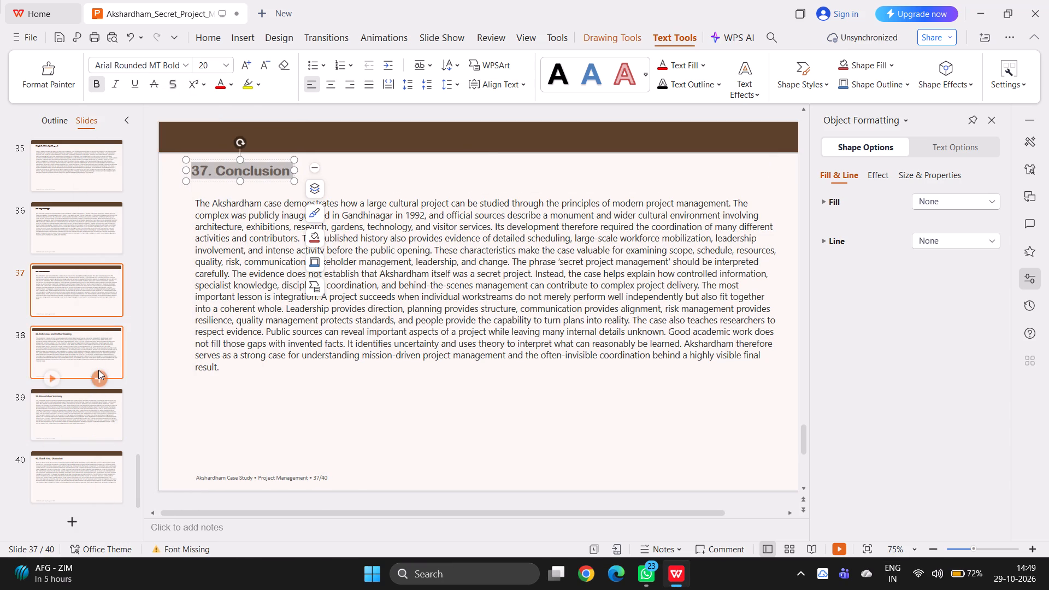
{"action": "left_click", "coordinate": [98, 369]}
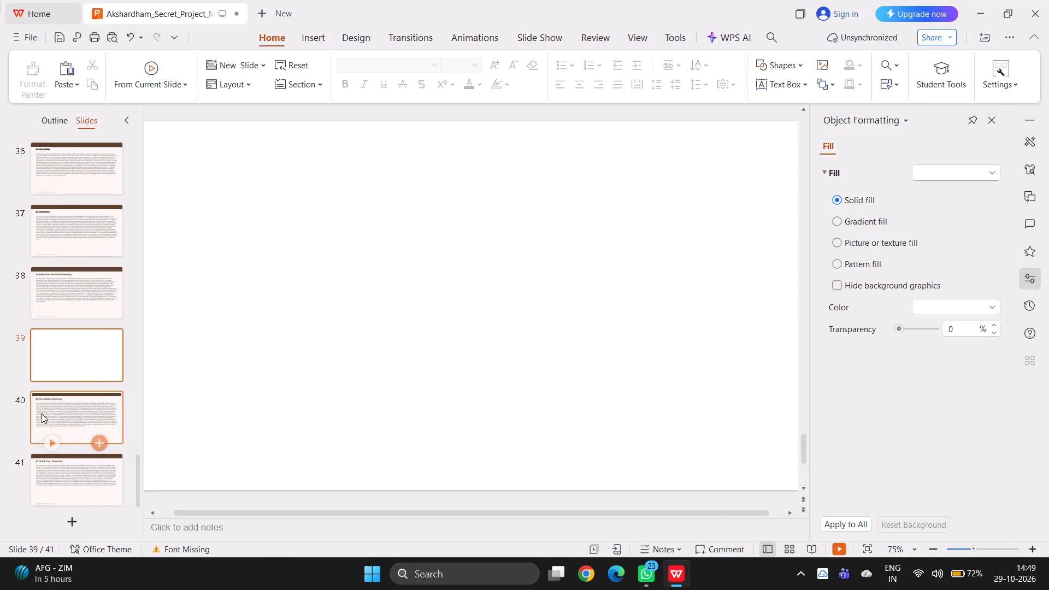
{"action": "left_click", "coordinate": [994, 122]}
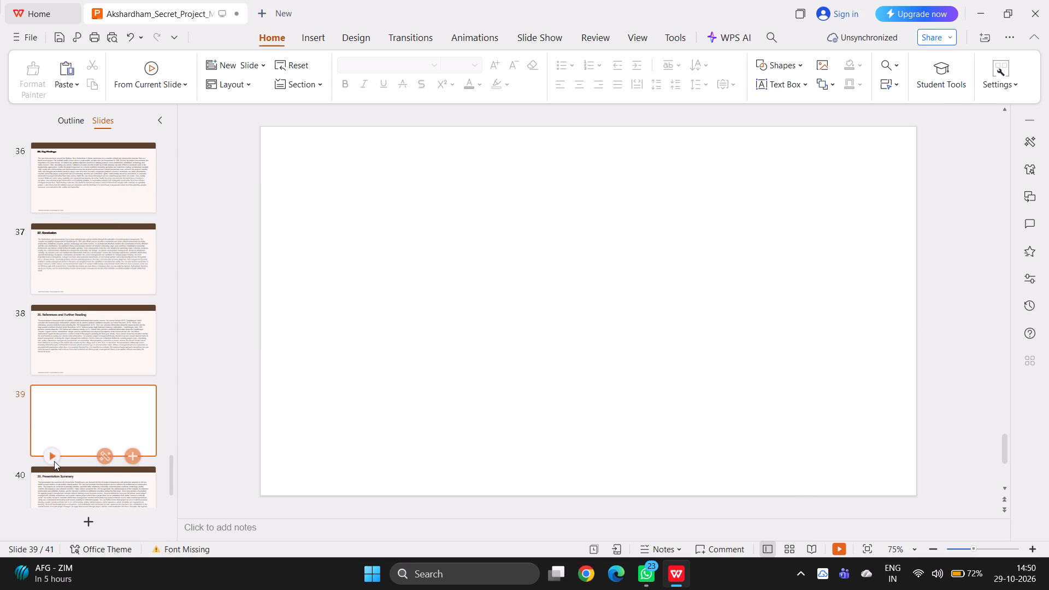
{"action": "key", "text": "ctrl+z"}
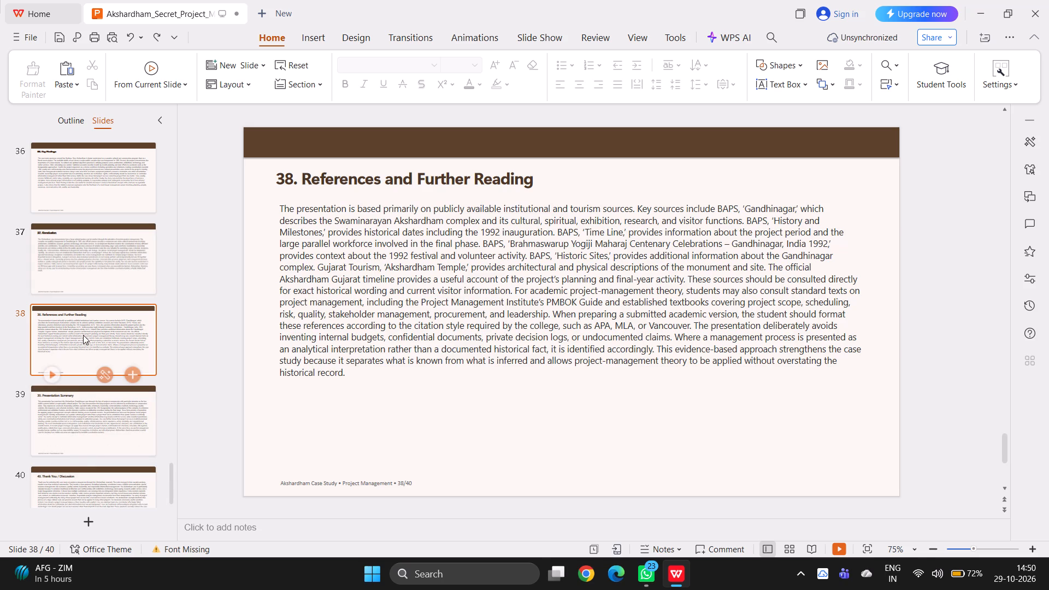
Format slide 39's entire title, "39. Presentation Summary", as Arial Rounded MT Bold, size 18.
{"action": "left_click", "coordinate": [83, 335]}
{"action": "left_click", "coordinate": [74, 264]}
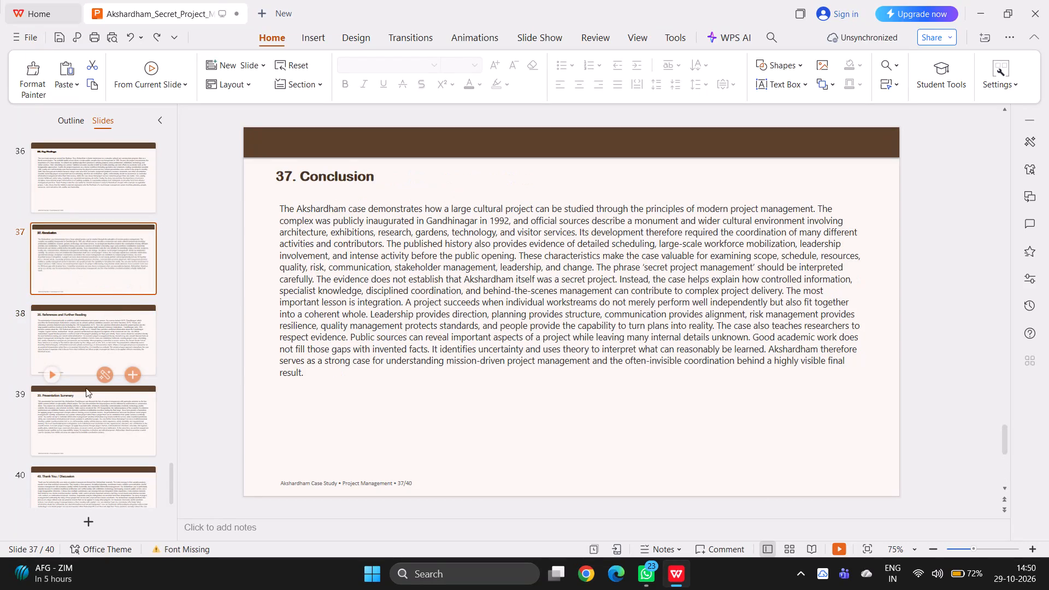
{"action": "left_click", "coordinate": [87, 393]}
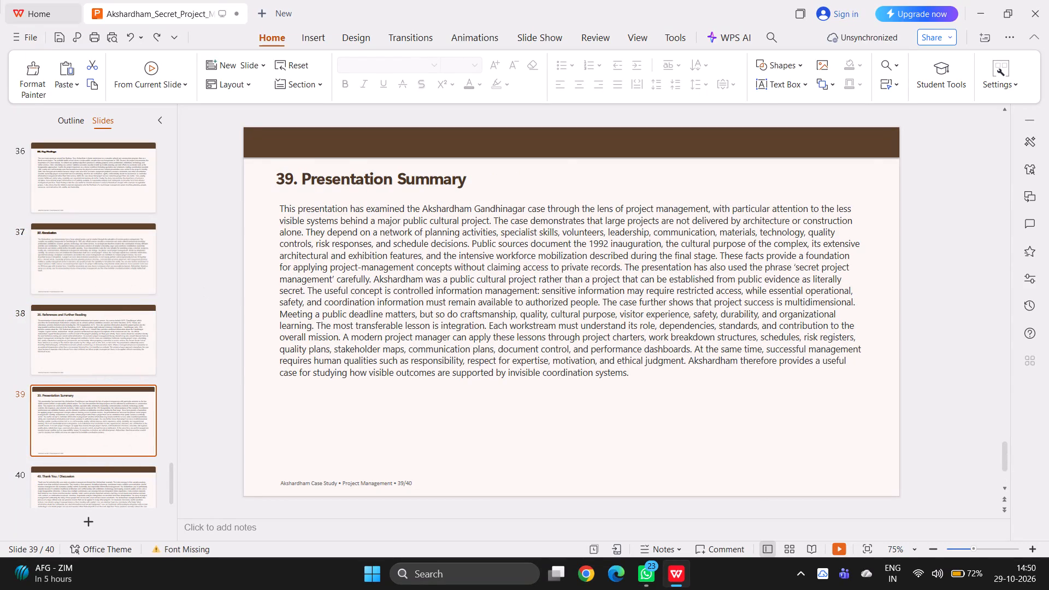
{"action": "left_click", "coordinate": [278, 179]}
{"action": "left_click_drag", "start_coordinate": [278, 179], "coordinate": [451, 187]}
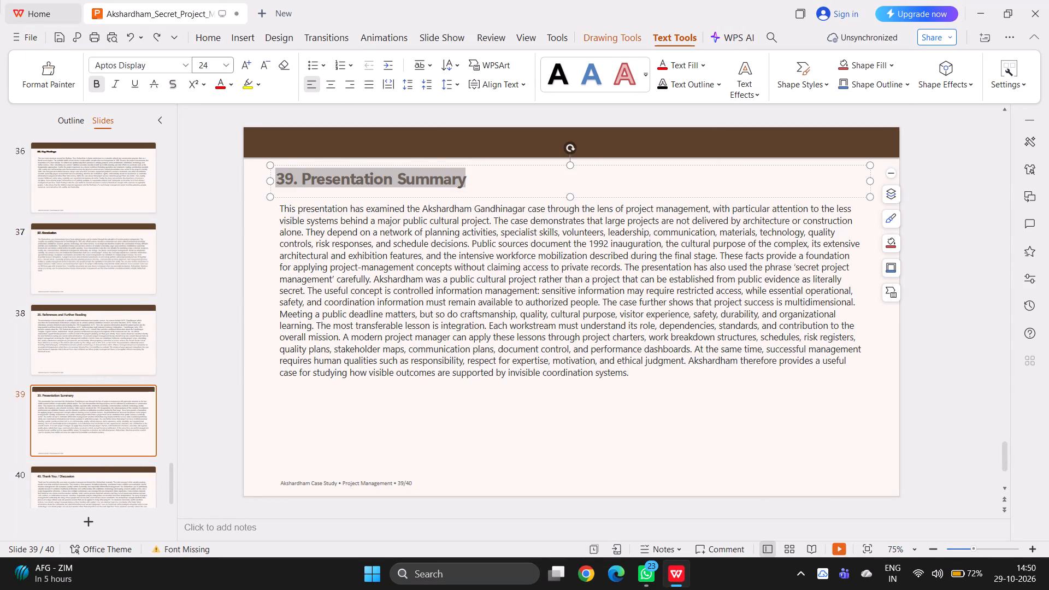
{"action": "left_click", "coordinate": [183, 68]}
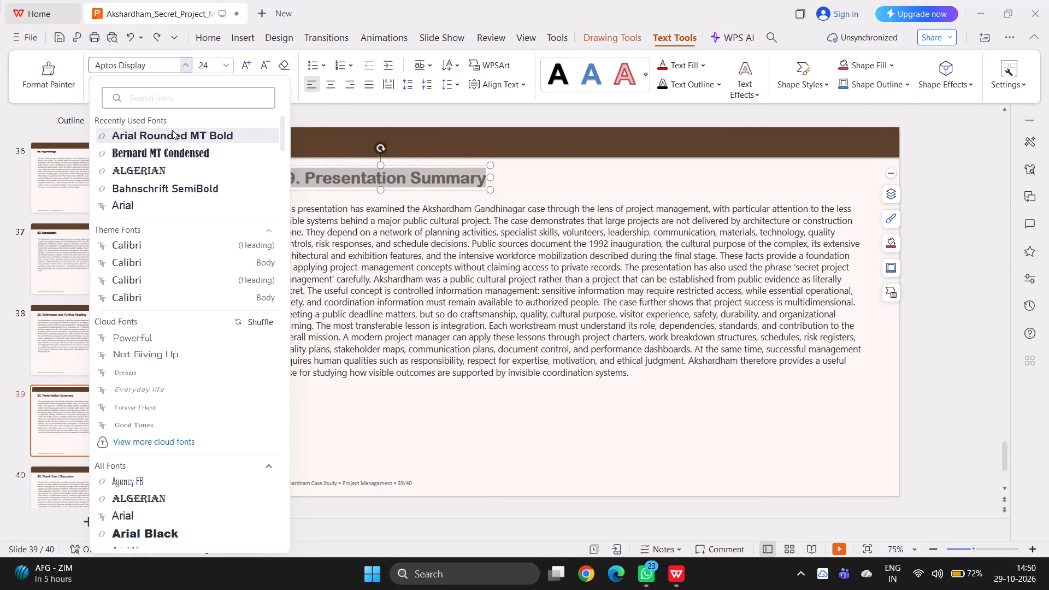
{"action": "left_click", "coordinate": [172, 130]}
{"action": "left_click", "coordinate": [219, 61]}
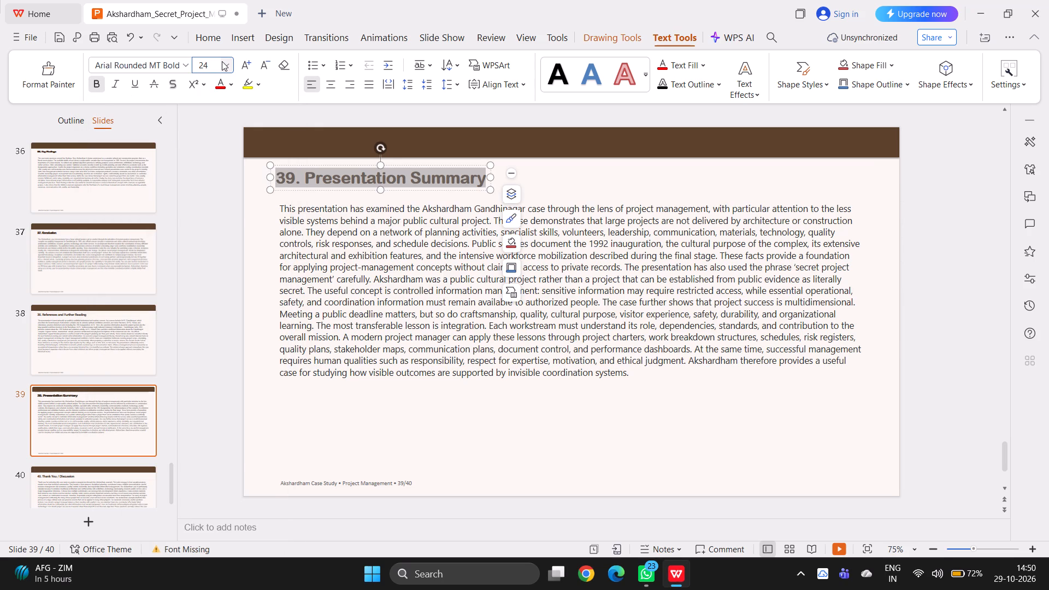
{"action": "left_click", "coordinate": [223, 62]}
{"action": "left_click", "coordinate": [210, 238]}
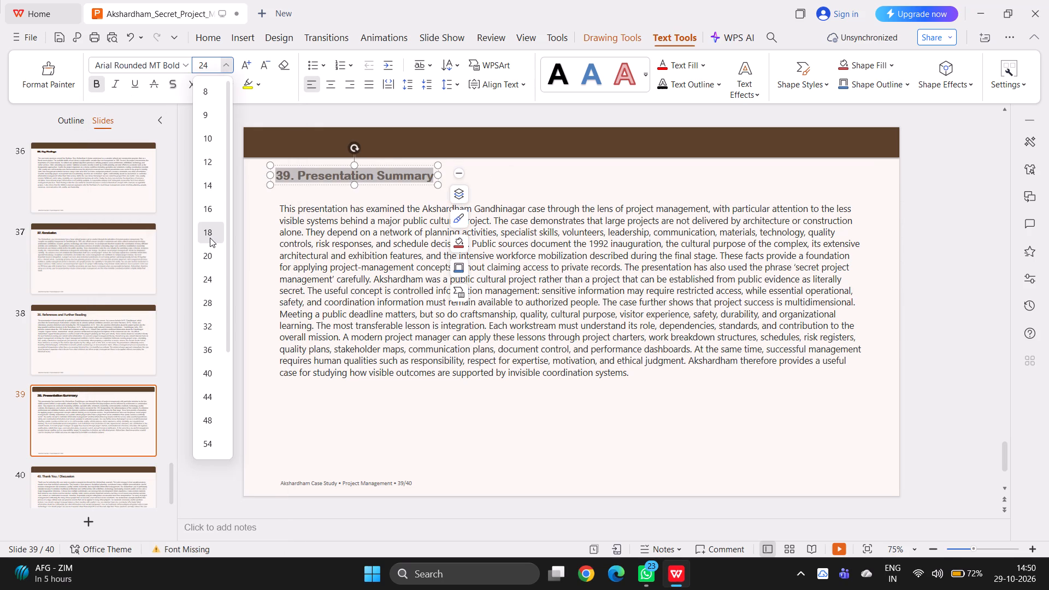
Format slide 40's entire title, "40. Thank You / Discussion", as Arial Rounded MT Bold, size 16.
{"action": "left_click", "coordinate": [114, 503]}
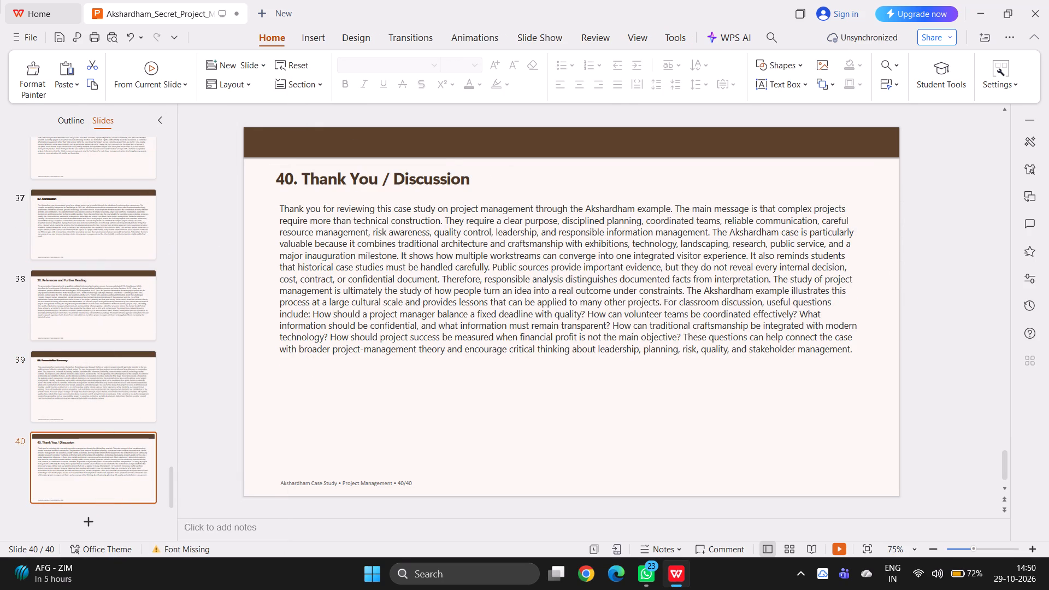
{"action": "left_click_drag", "start_coordinate": [278, 176], "coordinate": [479, 215]}
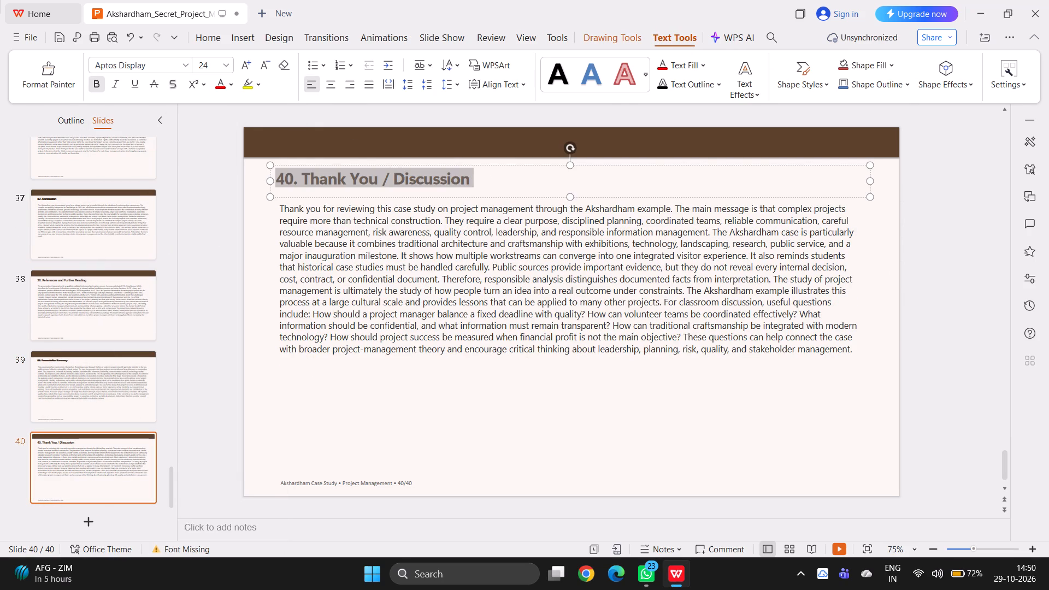
{"action": "left_click", "coordinate": [185, 62]}
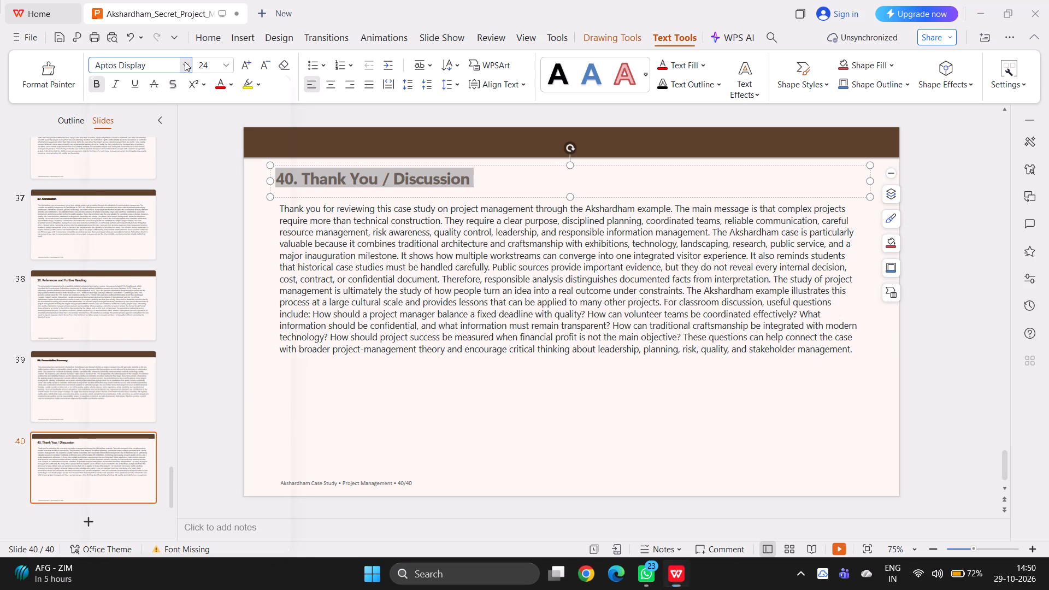
{"action": "left_click", "coordinate": [176, 131]}
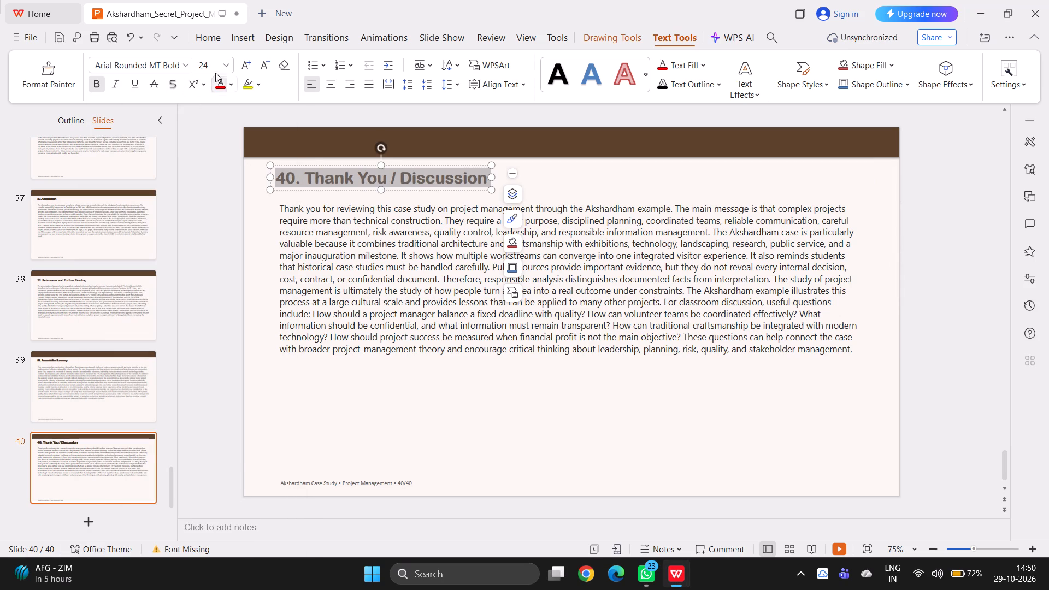
{"action": "left_click", "coordinate": [223, 69]}
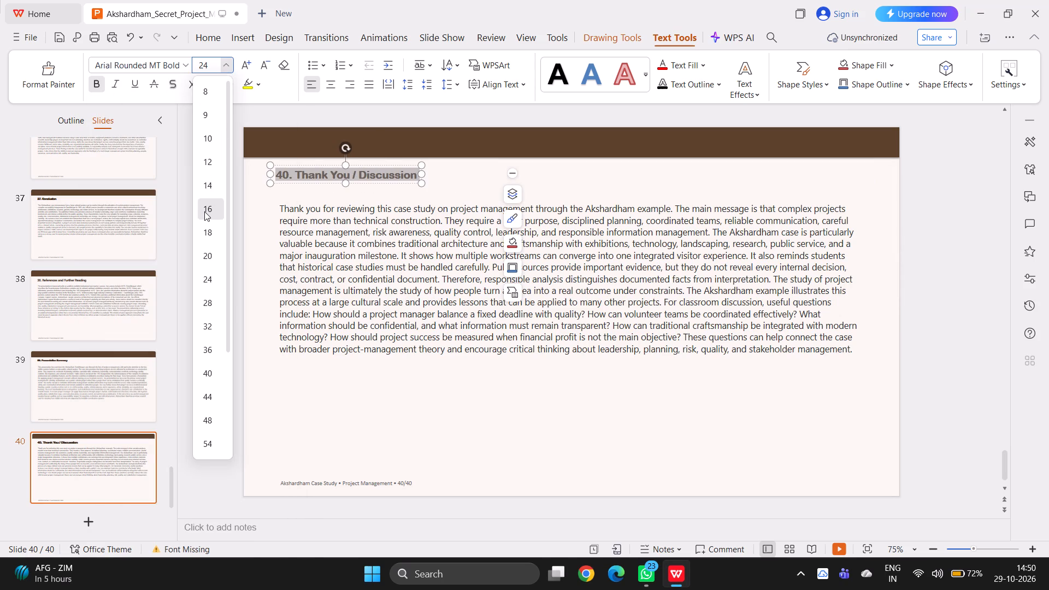
{"action": "left_click", "coordinate": [204, 211]}
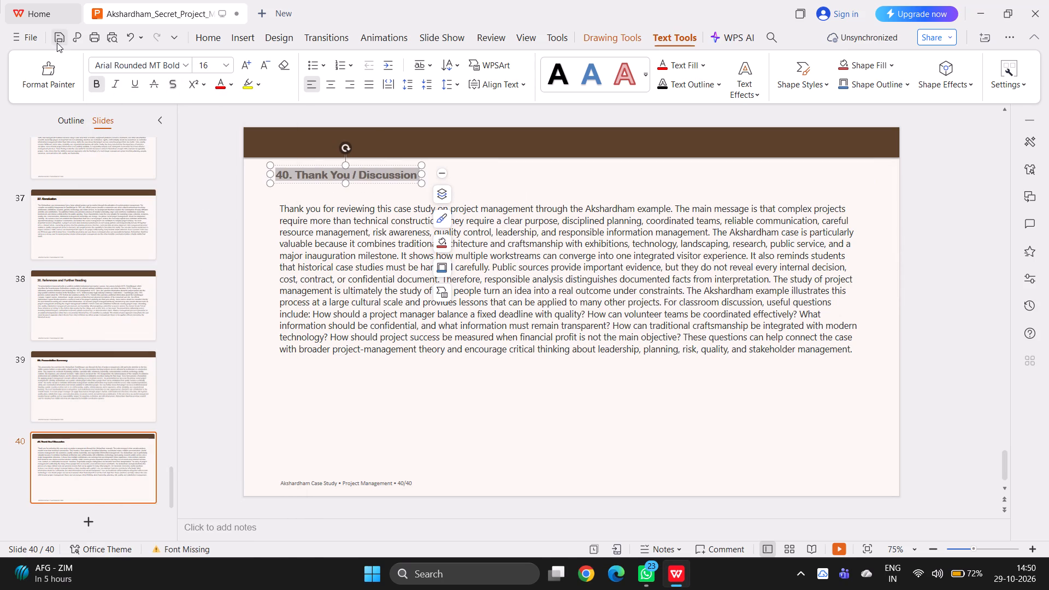
Save the presentation and dismiss the WPS Pro upgrade offer.
{"action": "left_click", "coordinate": [57, 42]}
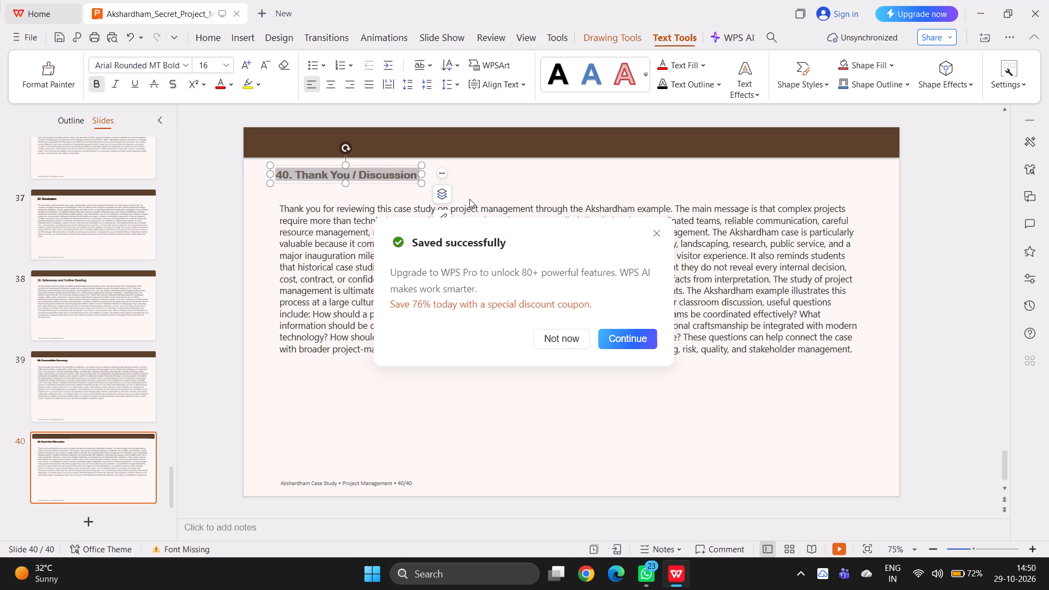
{"action": "left_click", "coordinate": [618, 332]}
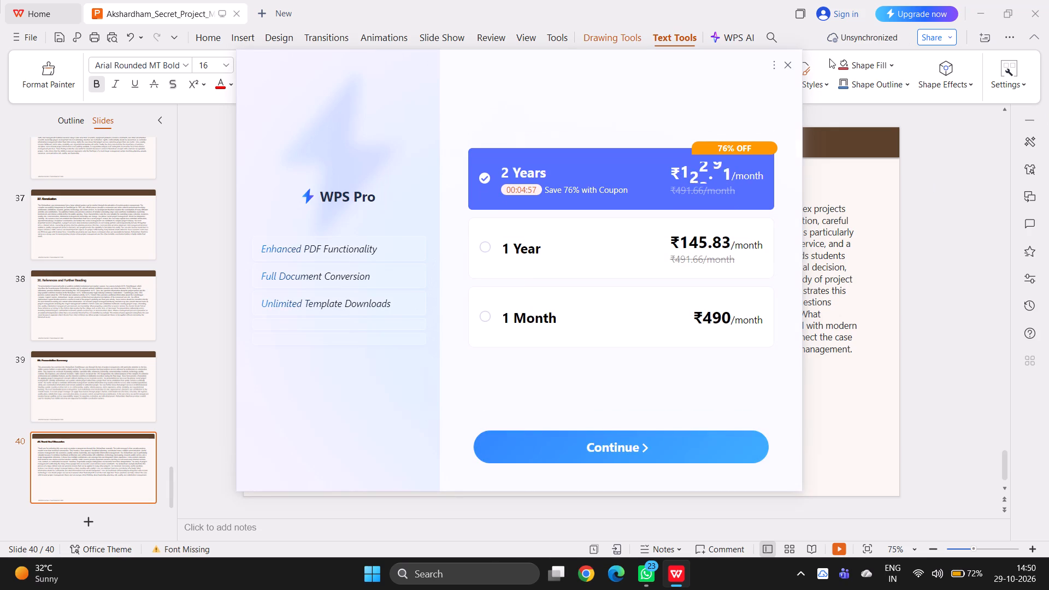
{"action": "left_click", "coordinate": [789, 62]}
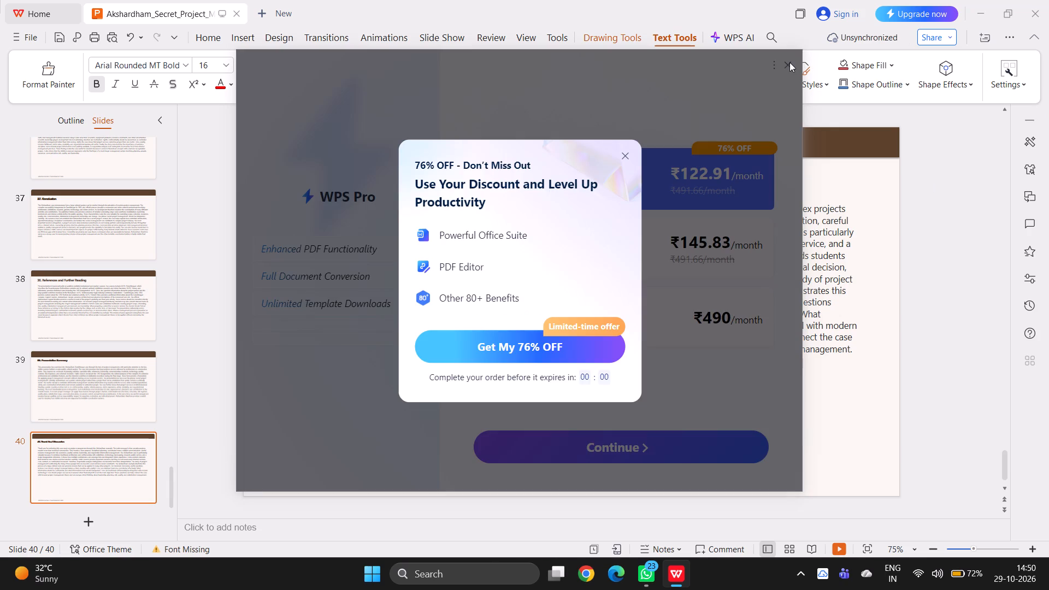
{"action": "left_click", "coordinate": [624, 151]}
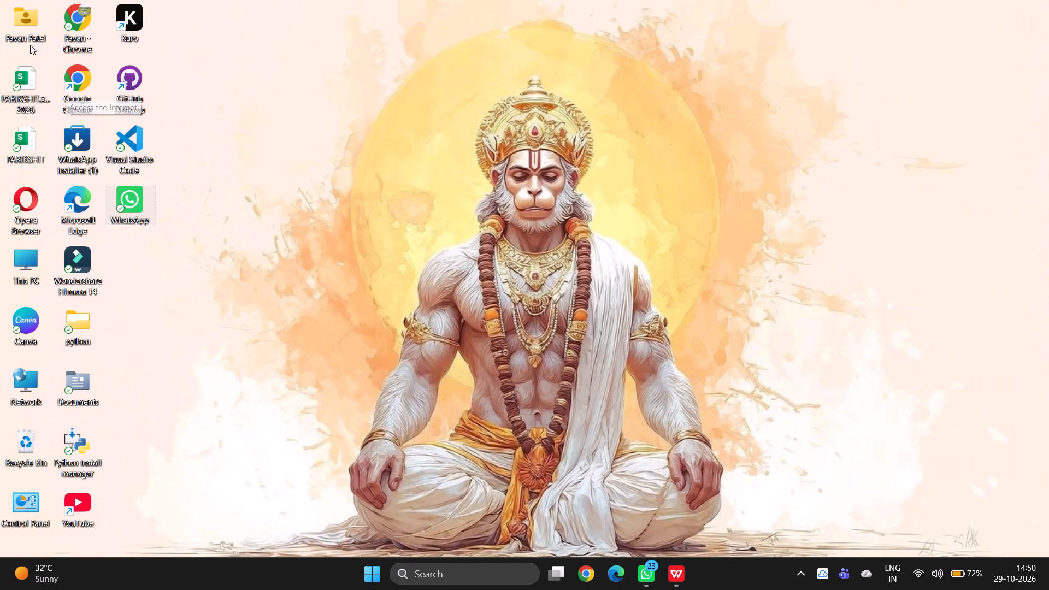
Open the recent presentation Akshardham_Secret_Project_Management_40_Slides from File Explorer's Home view.
{"action": "triple_click", "coordinate": [26, 272]}
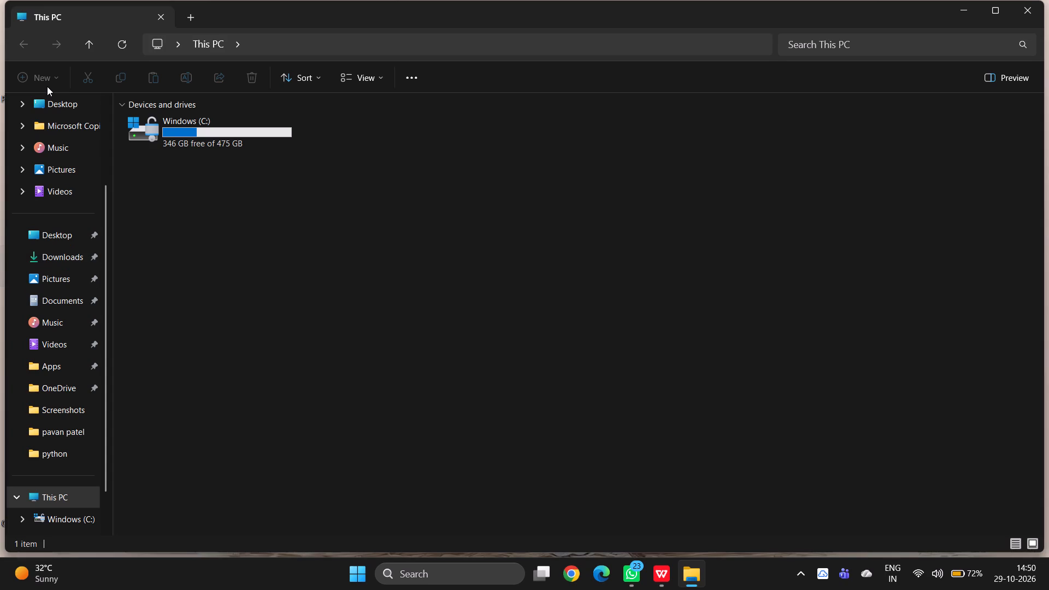
{"action": "scroll", "coordinate": [47, 86], "scroll_direction": "up", "scroll_amount": 1}
{"action": "scroll", "coordinate": [56, 184], "scroll_direction": "up", "scroll_amount": 5}
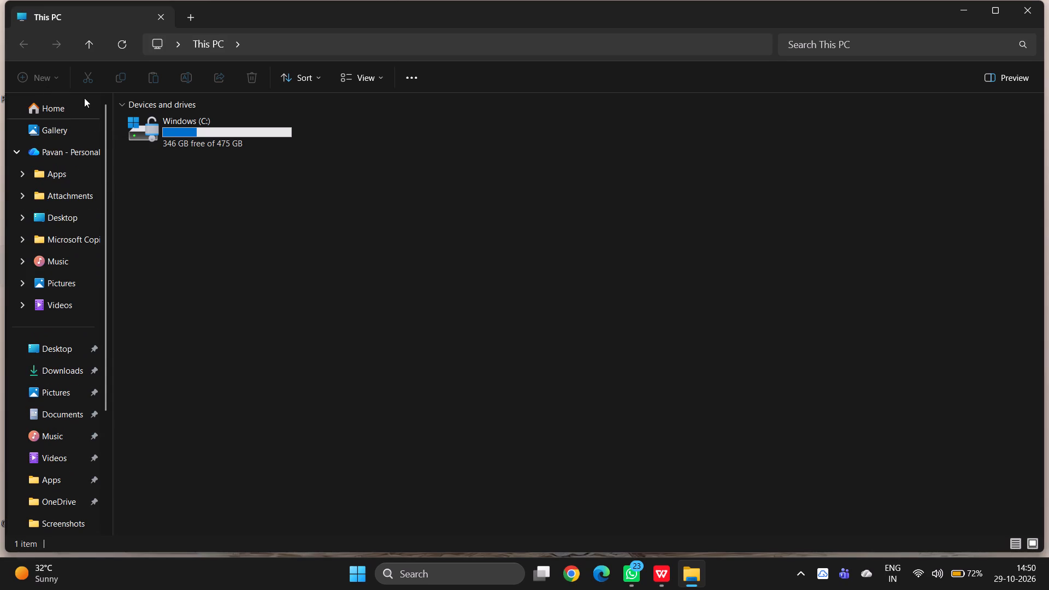
{"action": "double_click", "coordinate": [81, 110]}
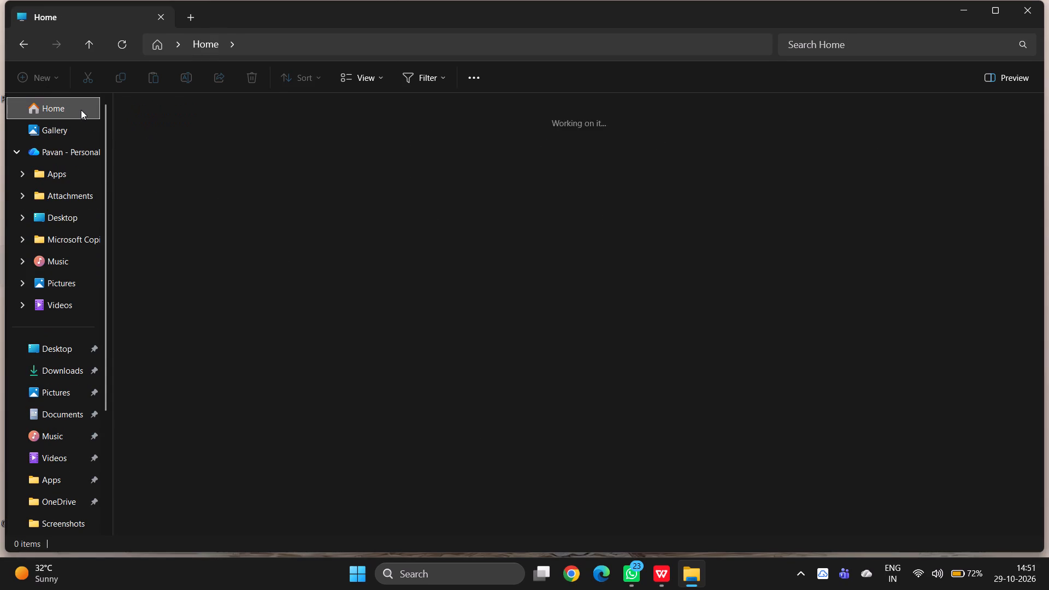
{"action": "double_click", "coordinate": [244, 338]}
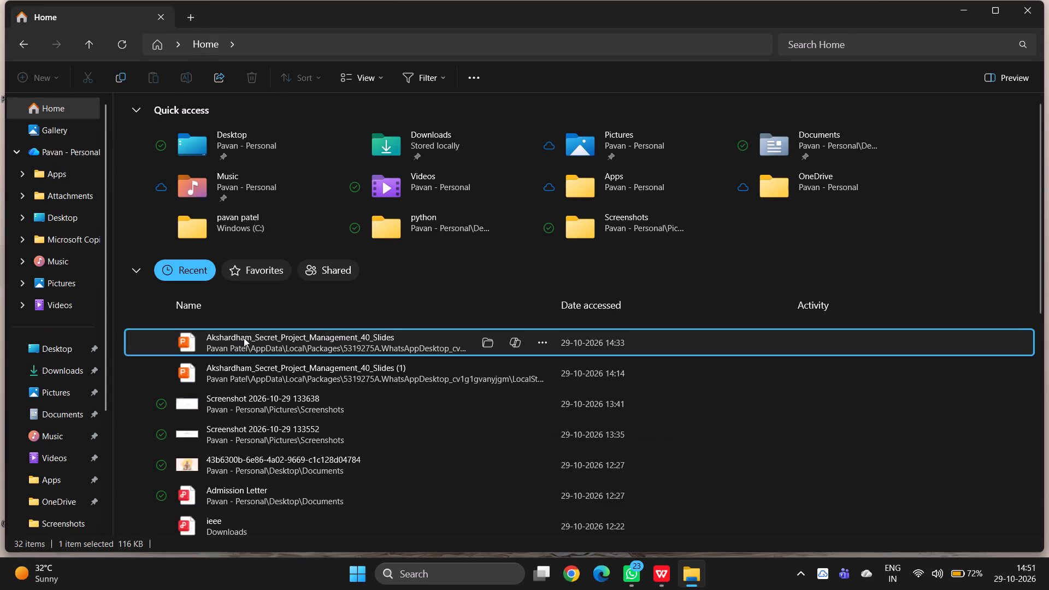
Close the presentation along with WPS Office and return to File Explorer.
{"action": "scroll", "coordinate": [317, 387], "scroll_direction": "up", "scroll_amount": 1}
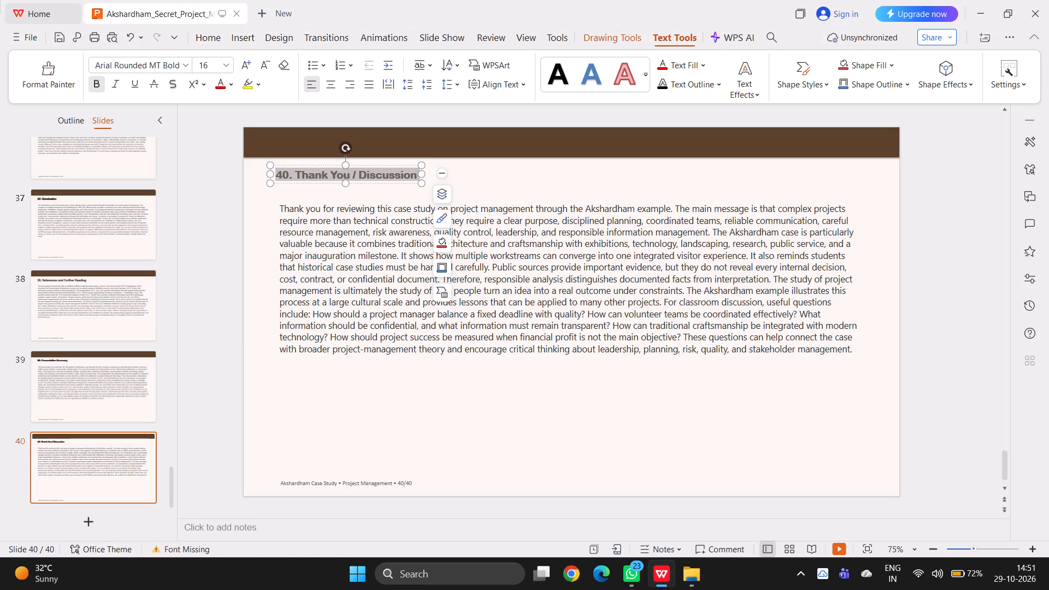
{"action": "scroll", "coordinate": [228, 290], "scroll_direction": "right", "scroll_amount": 6}
{"action": "left_click", "coordinate": [1047, 2]}
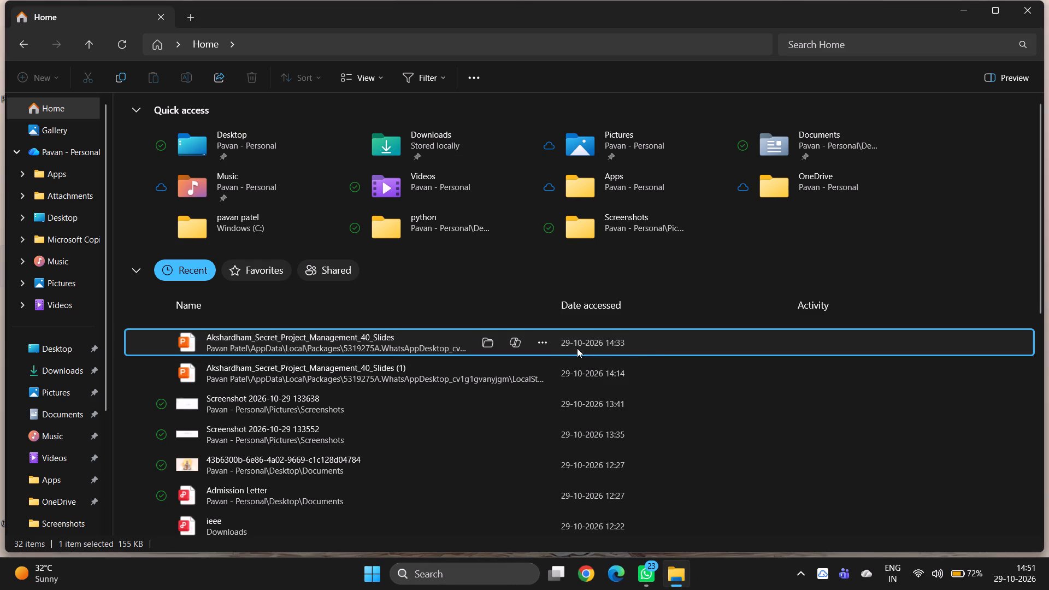
Share the recent file Akshardham_Secret_Project_Management_40_Slides through WhatsApp.
{"action": "left_click", "coordinate": [544, 339]}
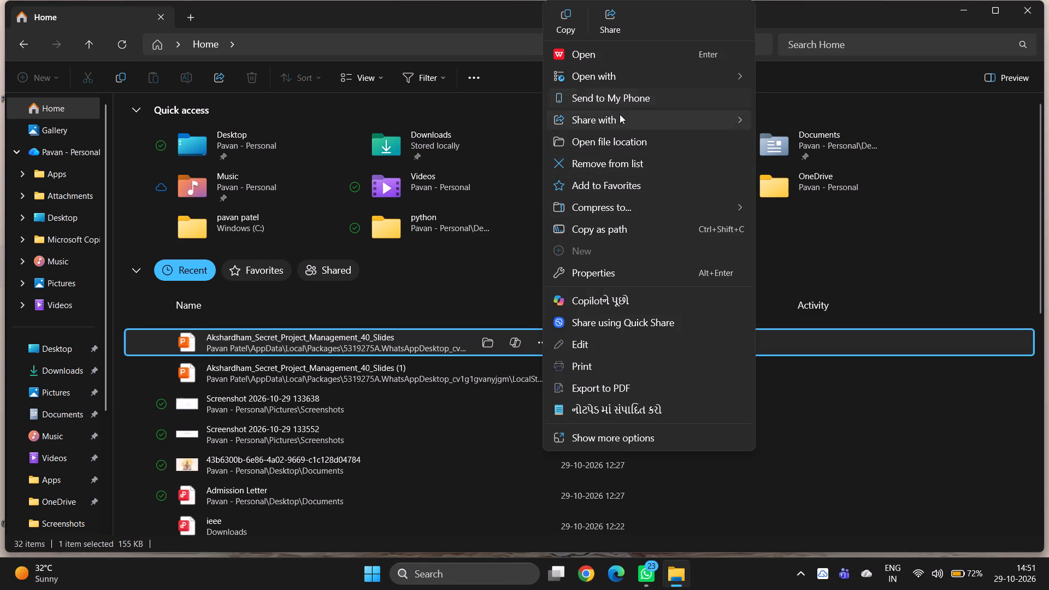
{"action": "left_click", "coordinate": [619, 115]}
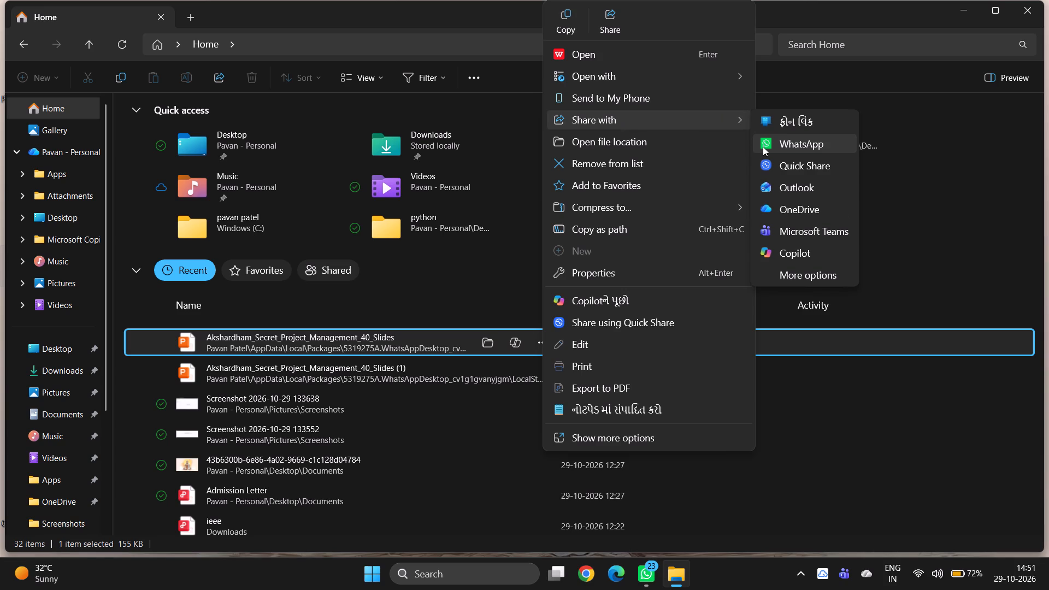
{"action": "left_click", "coordinate": [763, 146]}
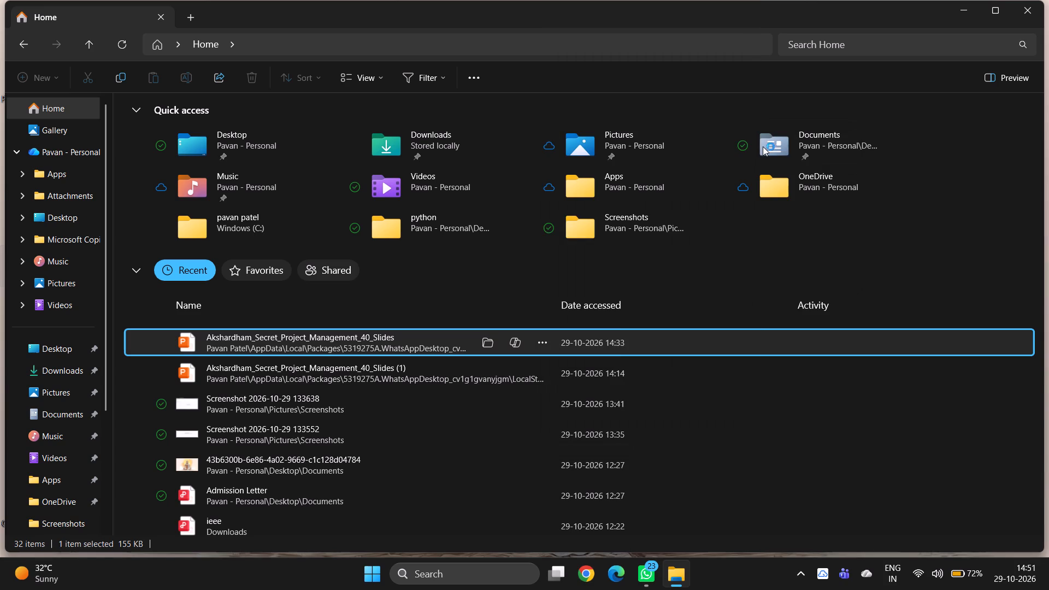